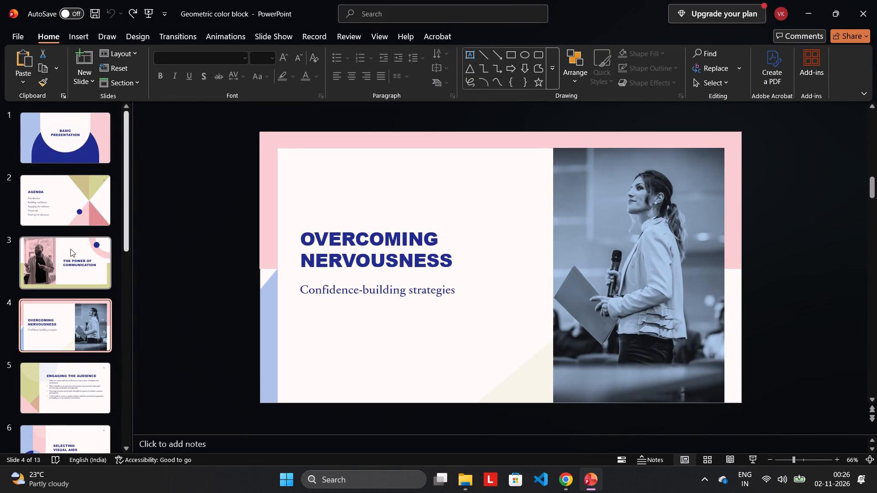
Look through the slides of the Geometric color block presentation.
scroll(195, 265, "down", 7)
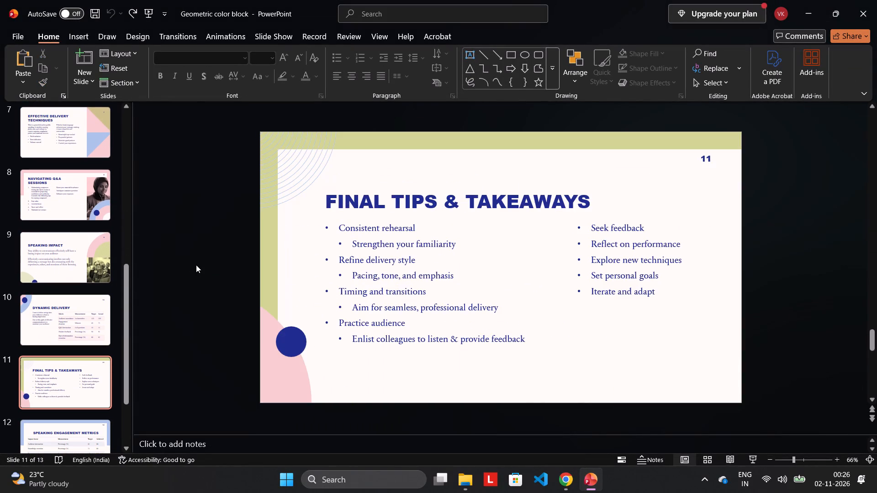
scroll(196, 265, "down", 1)
scroll(196, 265, "up", 1)
scroll(196, 265, "down", 1)
scroll(197, 264, "up", 1)
Close the Geometric color block presentation and the Downloads folder window.
left_click(124, 11)
left_click(865, 10)
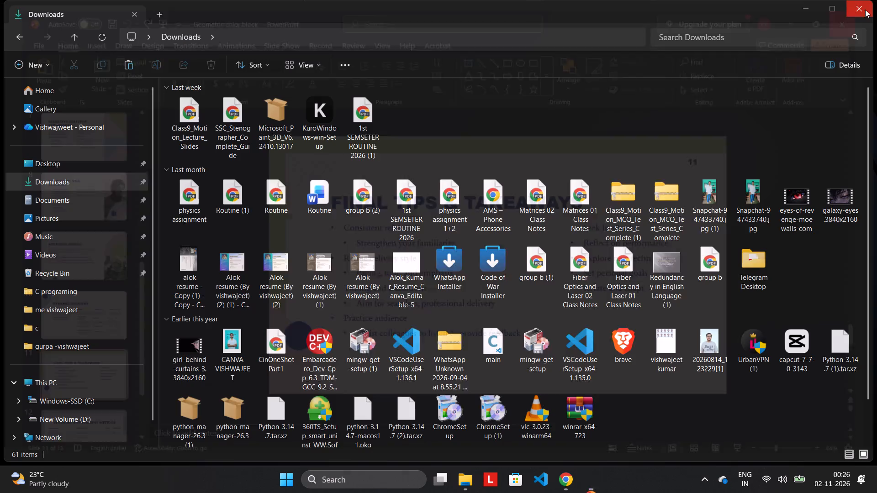
left_click(858, 9)
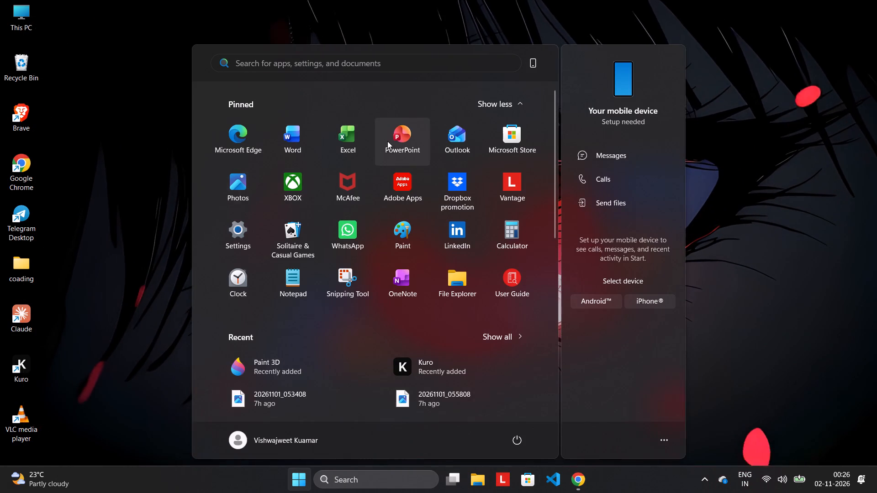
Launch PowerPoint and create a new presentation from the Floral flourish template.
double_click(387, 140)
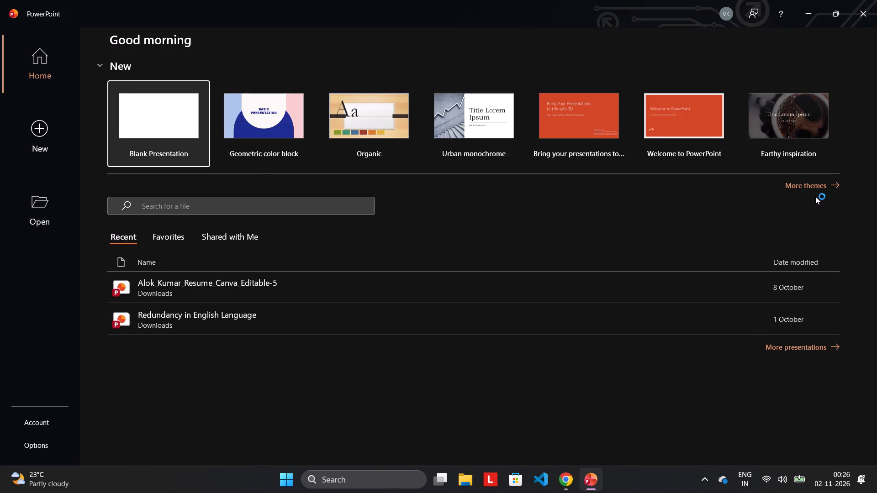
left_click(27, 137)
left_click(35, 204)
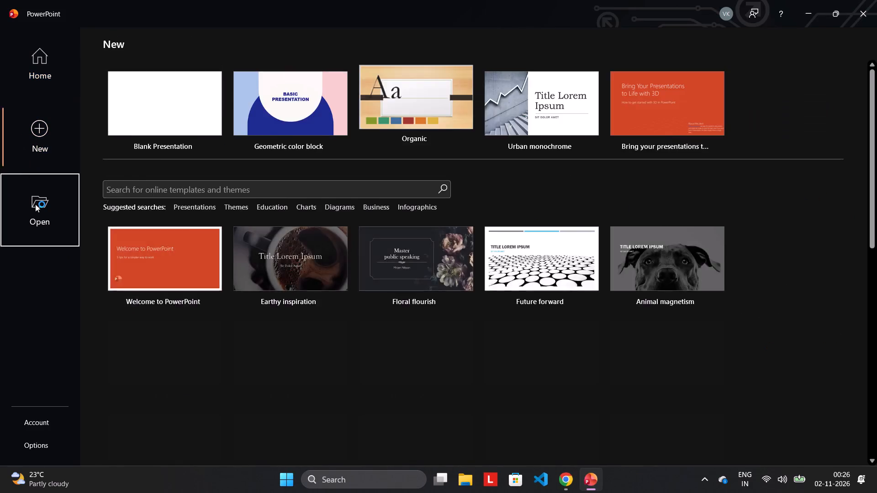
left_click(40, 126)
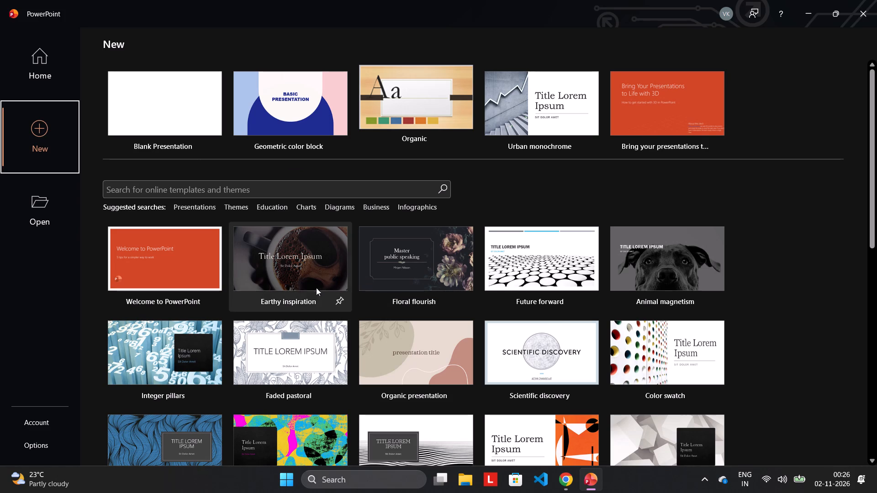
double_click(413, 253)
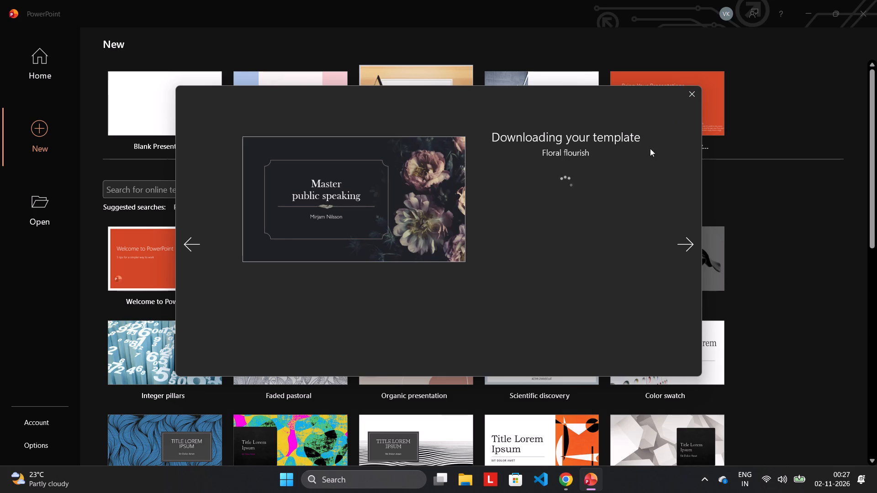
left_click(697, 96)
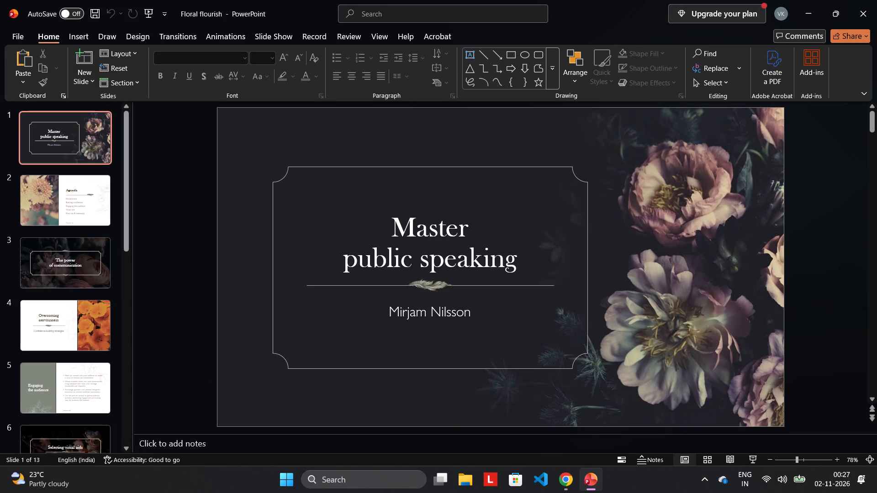
Look over the opening slides of the Floral flourish presentation and close it.
scroll(293, 243, "up", 1)
scroll(293, 243, "down", 4)
scroll(289, 246, "up", 2)
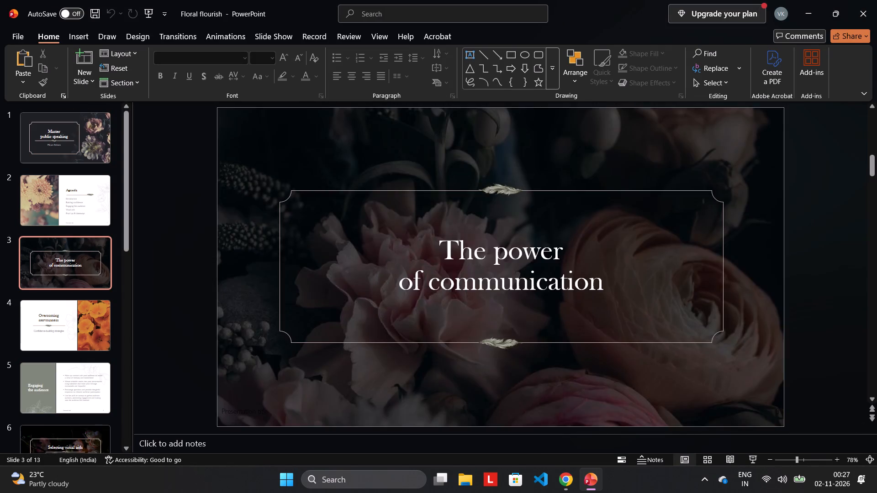
scroll(289, 246, "up", 6)
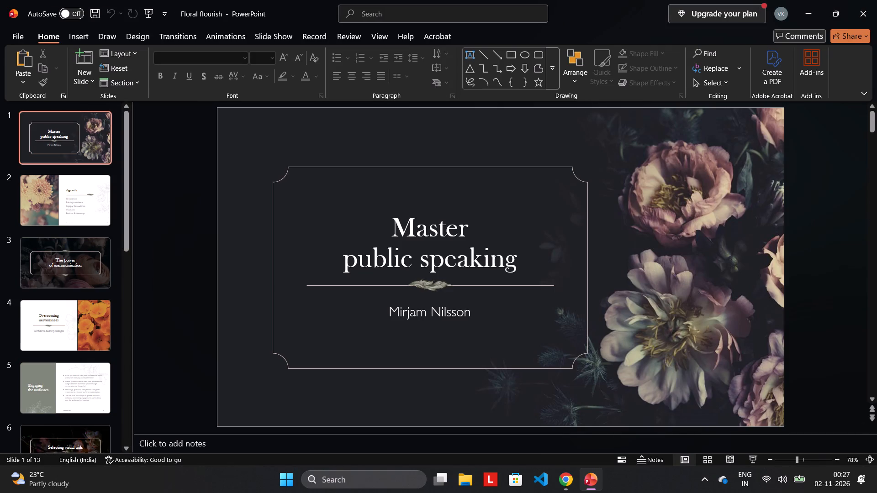
scroll(289, 246, "down", 2)
scroll(289, 246, "up", 1)
left_click(868, 15)
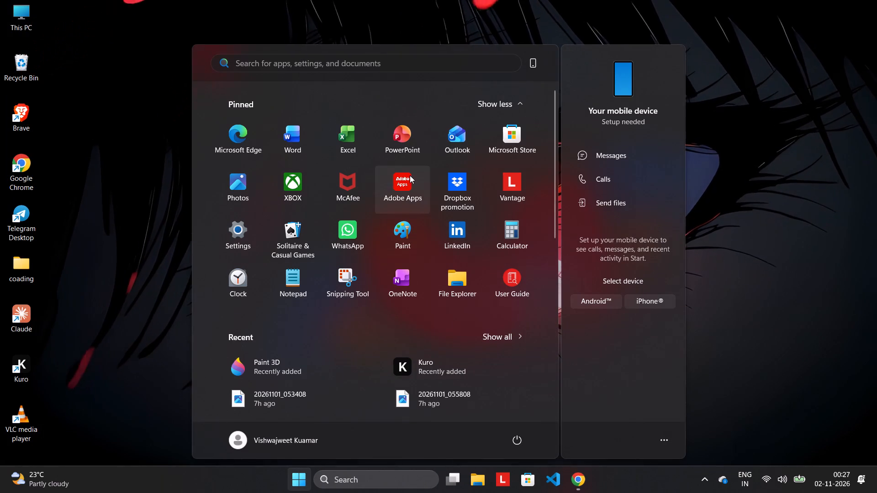
Launch PowerPoint again and show the templates available for a new presentation.
left_click(408, 149)
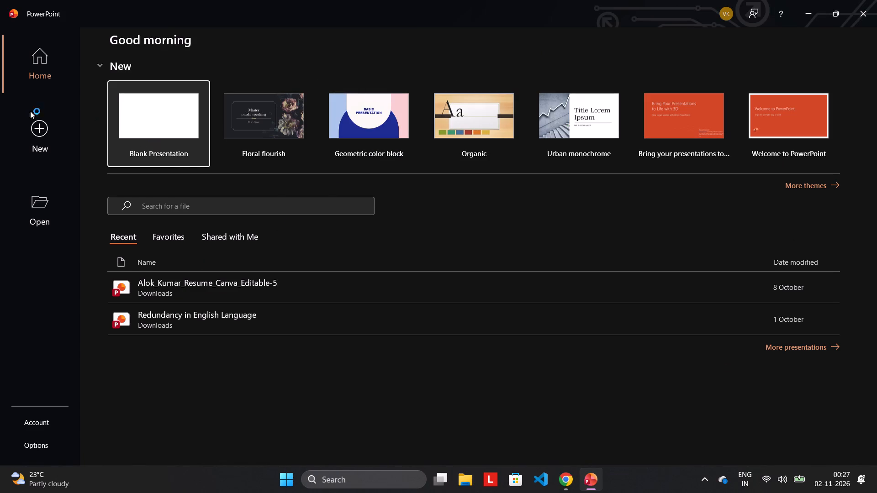
left_click(39, 125)
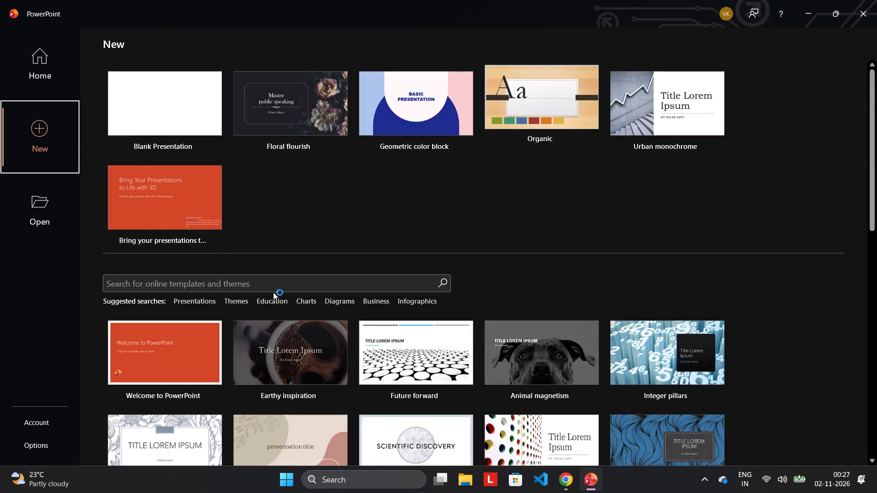
Browse the presentation templates to find a suitable design.
scroll(422, 325, "down", 3)
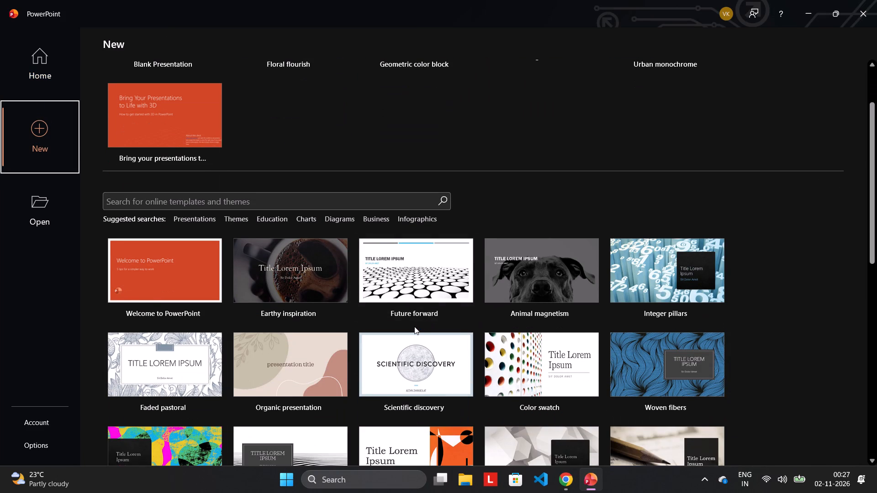
scroll(414, 327, "down", 1)
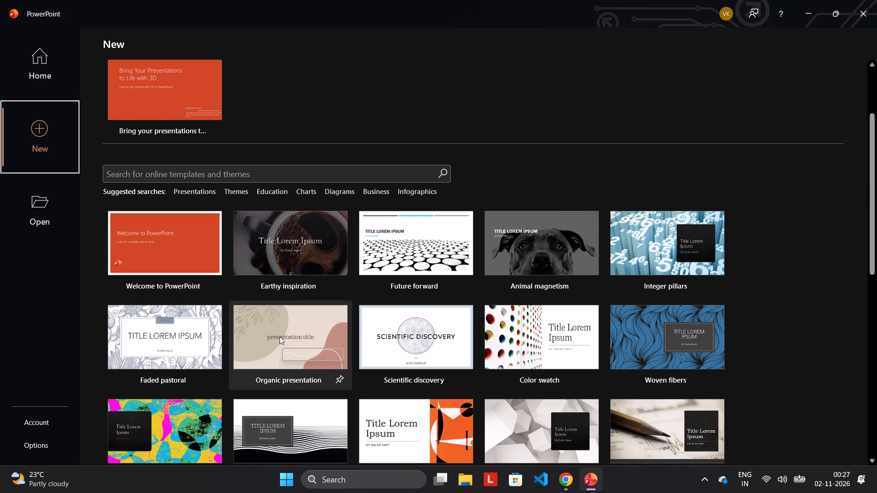
scroll(301, 368, "down", 2)
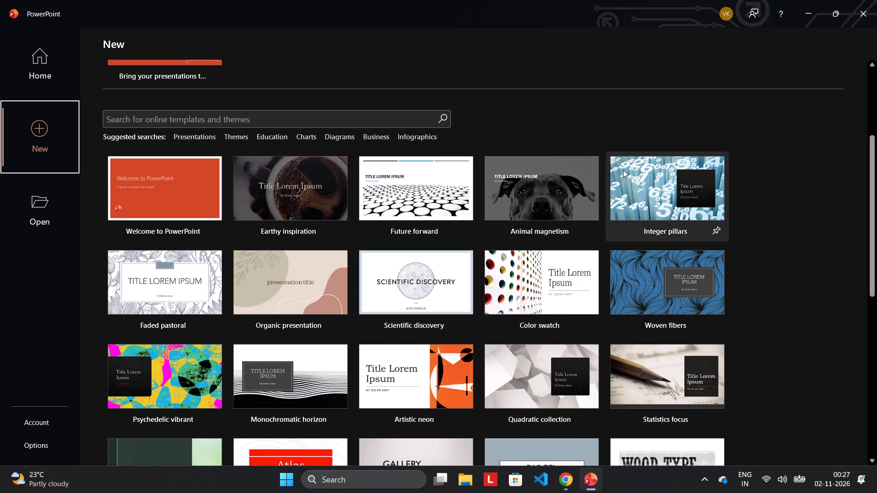
key("ctrl+plus")
key("ctrl+plus")
key("ctrl+plus")
key("ctrl+plus")
key("ctrl+plus")
key("ctrl+plus")
key("ctrl+plus")
scroll(764, 226, "up", 4)
scroll(764, 226, "down", 1)
scroll(764, 226, "up", 1)
scroll(764, 229, "down", 2)
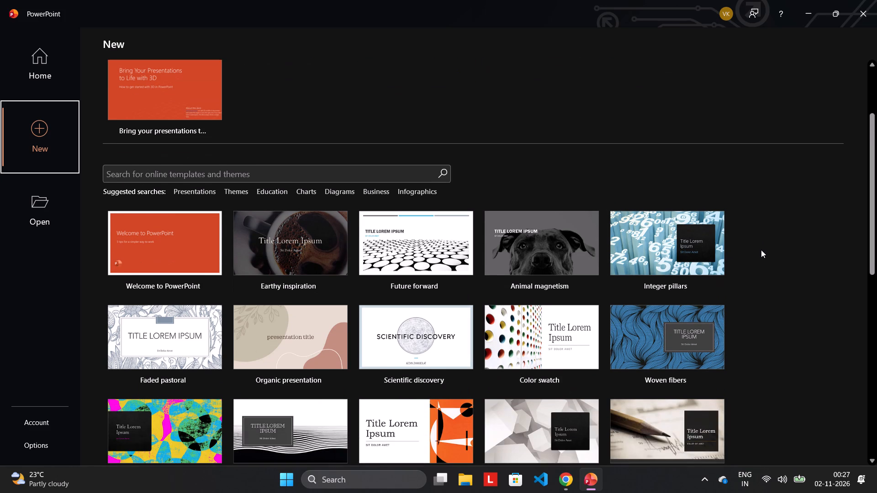
scroll(761, 250, "down", 5)
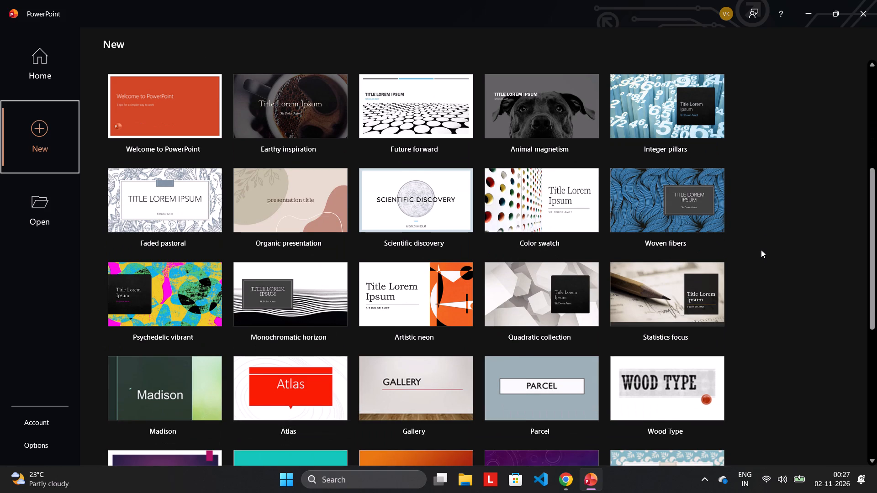
scroll(761, 251, "down", 2)
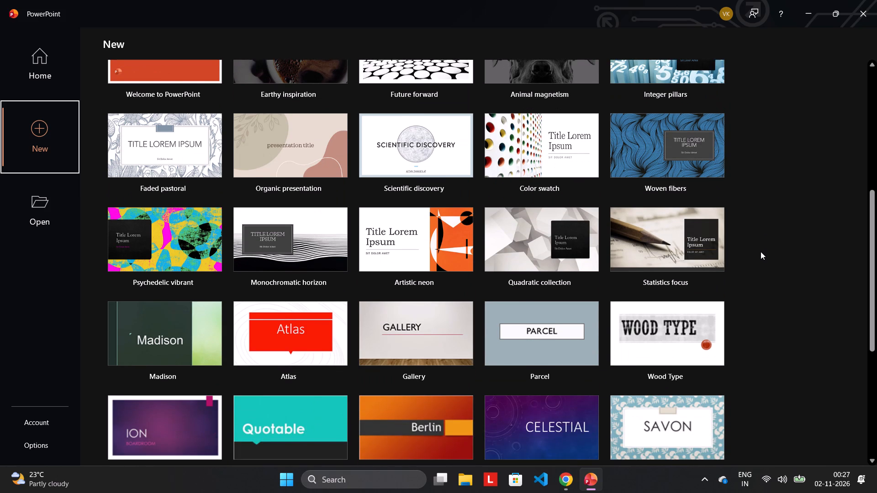
scroll(761, 252, "down", 2)
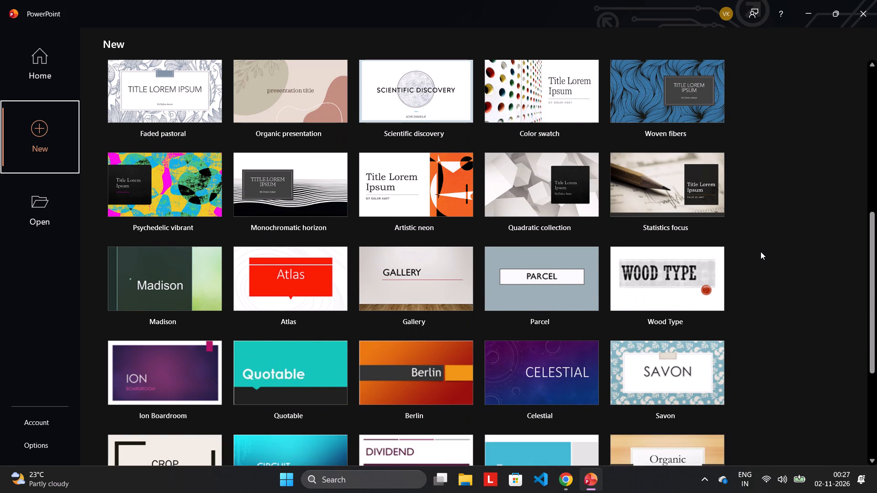
scroll(761, 252, "down", 2)
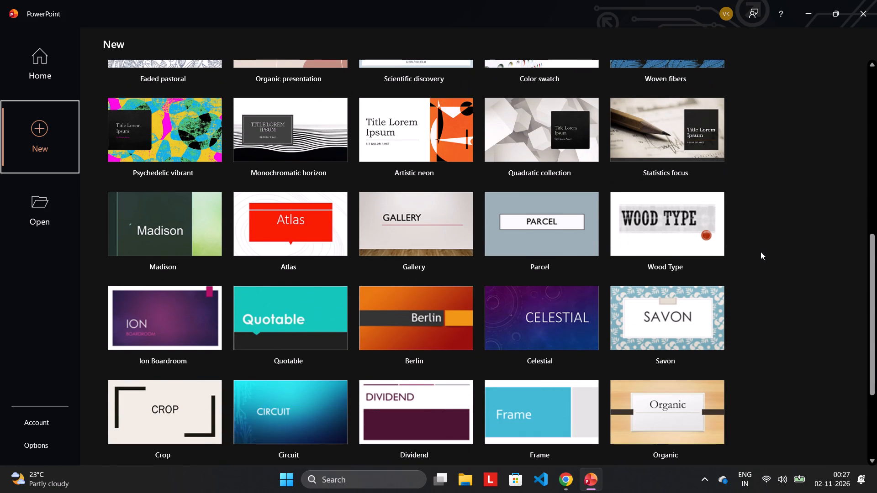
scroll(761, 252, "down", 2)
scroll(761, 252, "up", 1)
scroll(761, 252, "down", 1)
scroll(761, 252, "up", 1)
scroll(761, 252, "down", 1)
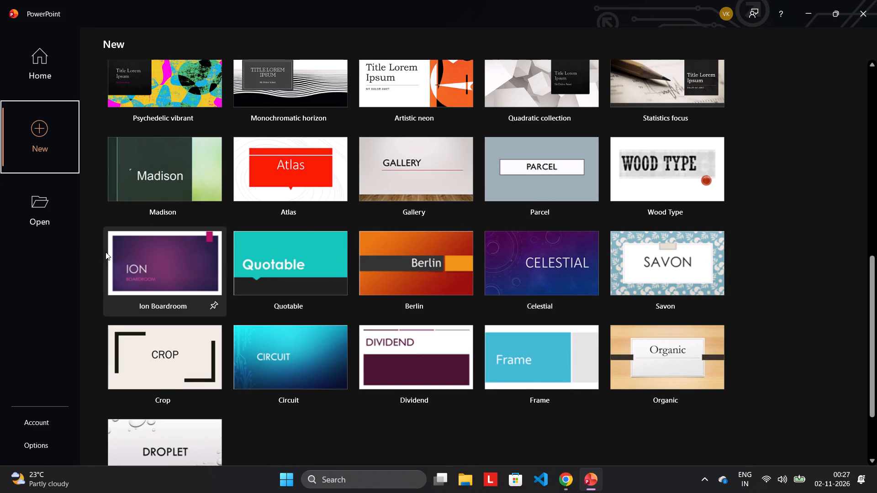
Create a new presentation from the Ion Boardroom template.
double_click(150, 267)
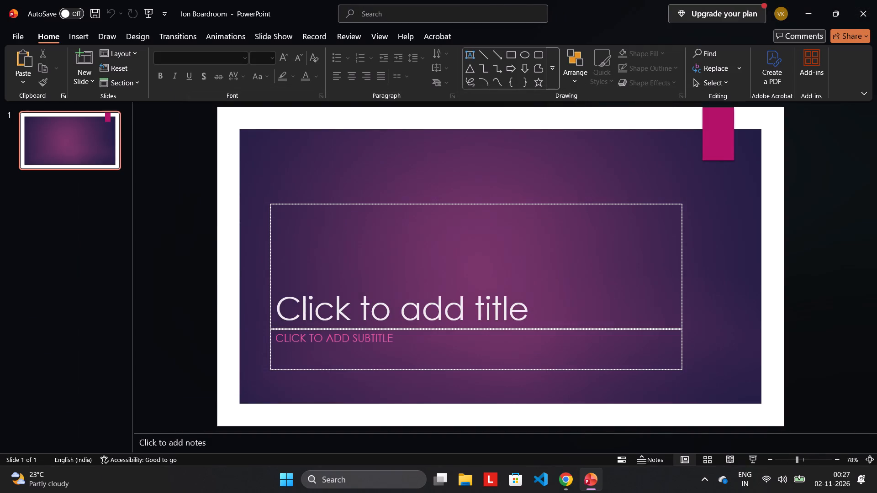
Move the title placeholder on the title slide up to near the top of the purple background, well above the subtitle.
left_click_drag(446, 283, 464, 253)
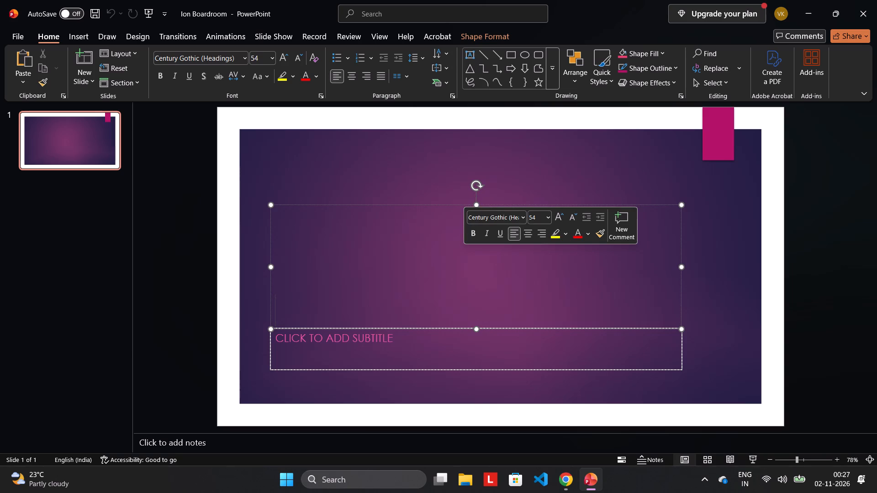
left_click_drag(358, 203, 365, 175)
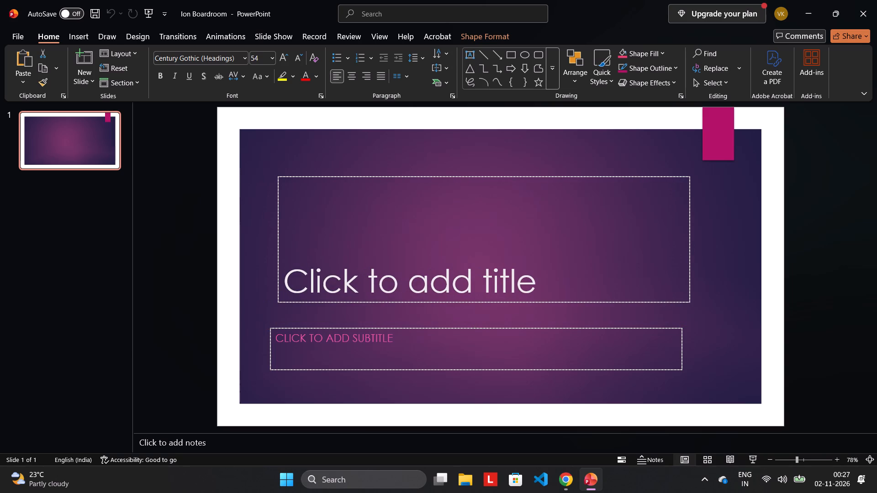
left_click_drag(365, 175, 370, 151)
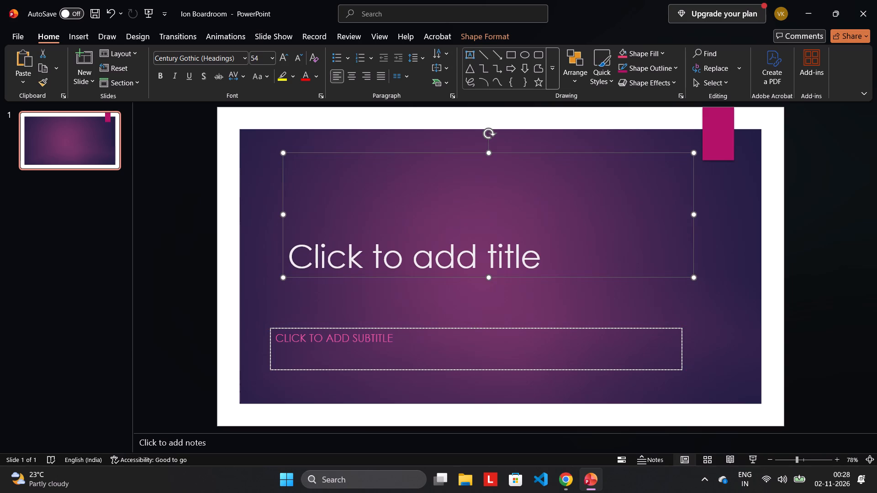
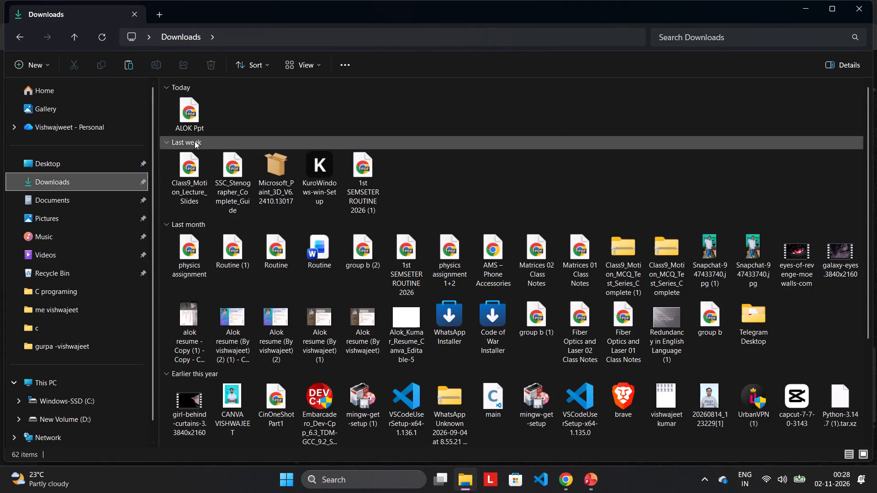
Open the ALOK Ppt PDF from the Downloads folder in Microsoft Edge.
right_click(198, 118)
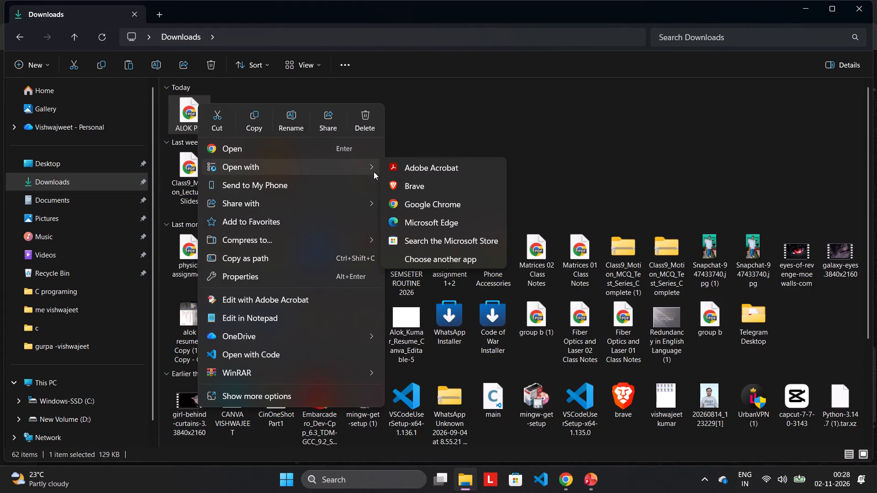
left_click(402, 220)
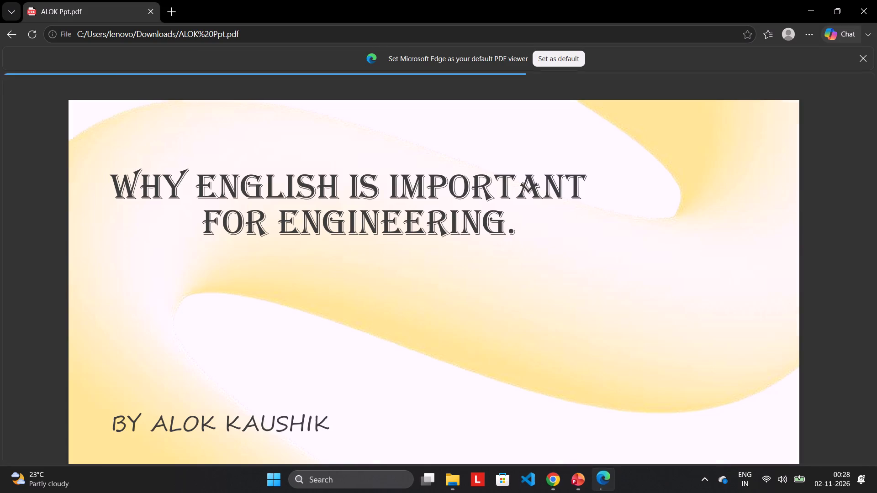
Copy the heading "WHY ENGLISH IS IMPORTANT FOR ENGINEERING" from the PDF's first page into the title placeholder of the PowerPoint title slide.
left_click_drag(115, 178, 148, 175)
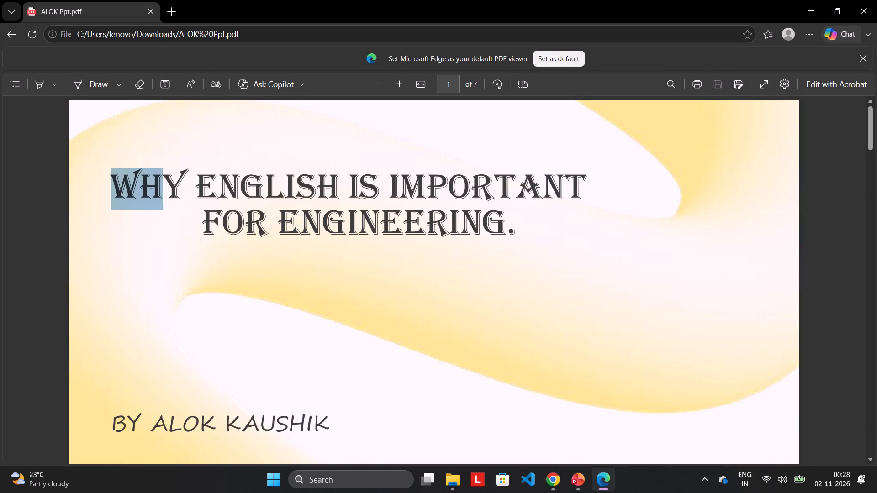
left_click_drag(148, 175, 527, 233)
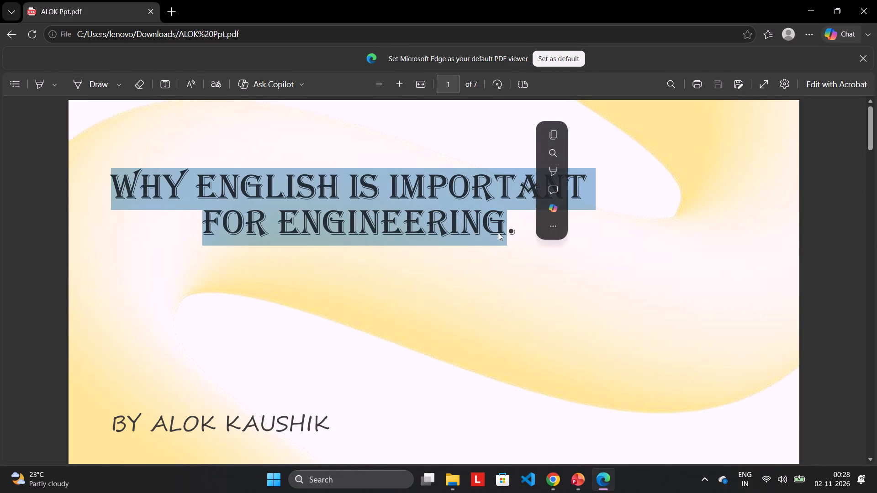
key("ctrl+c")
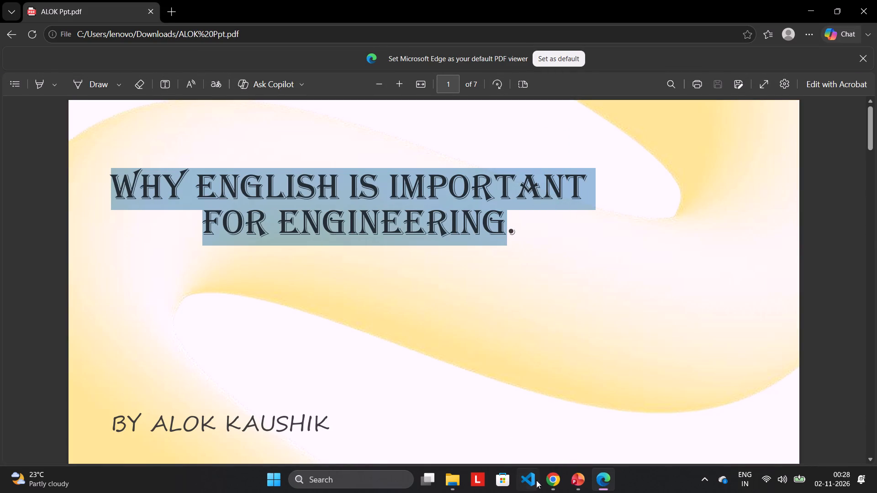
left_click(578, 483)
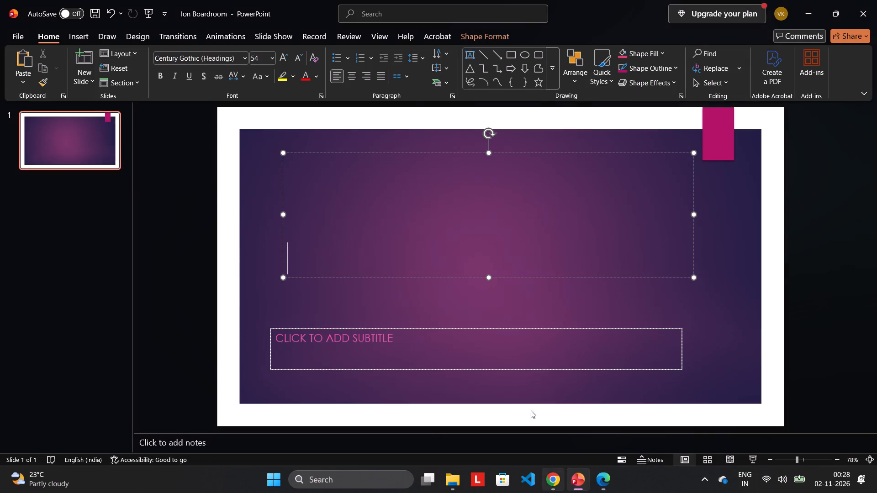
key("ctrl+v")
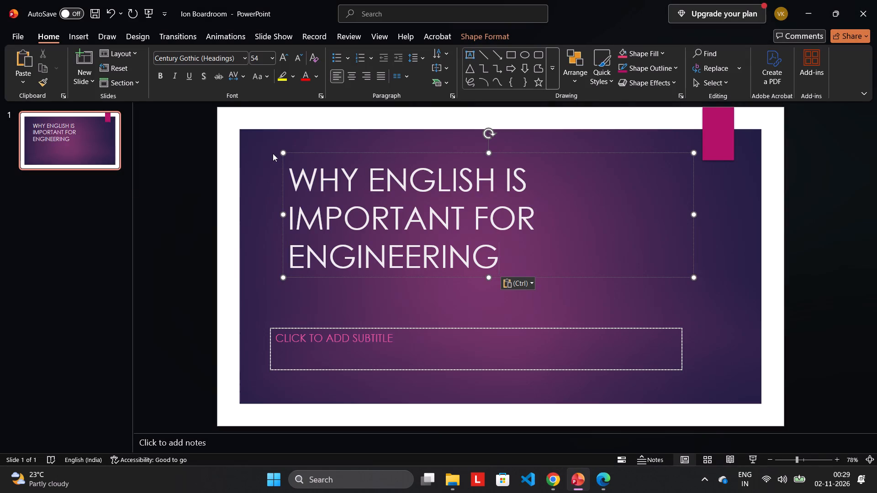
Widen the title box to span nearly the whole purple background and centre it horizontally on the slide.
left_click_drag(284, 151, 255, 143)
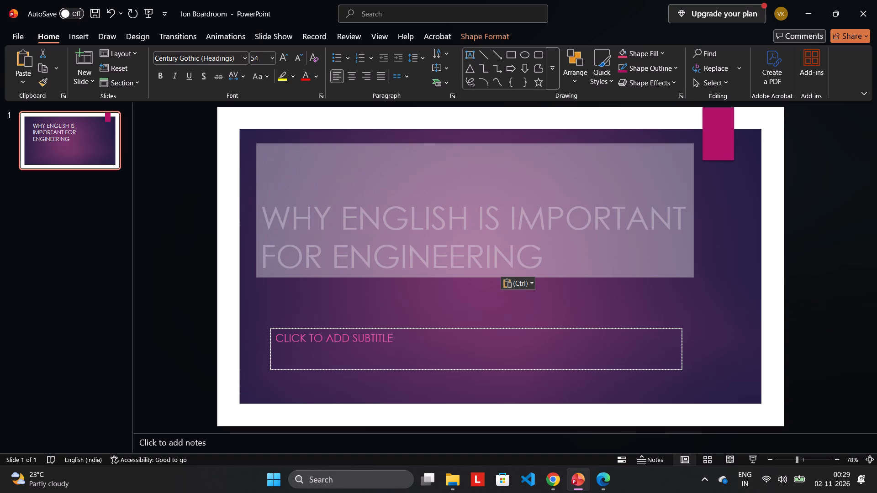
left_click_drag(255, 143, 243, 138)
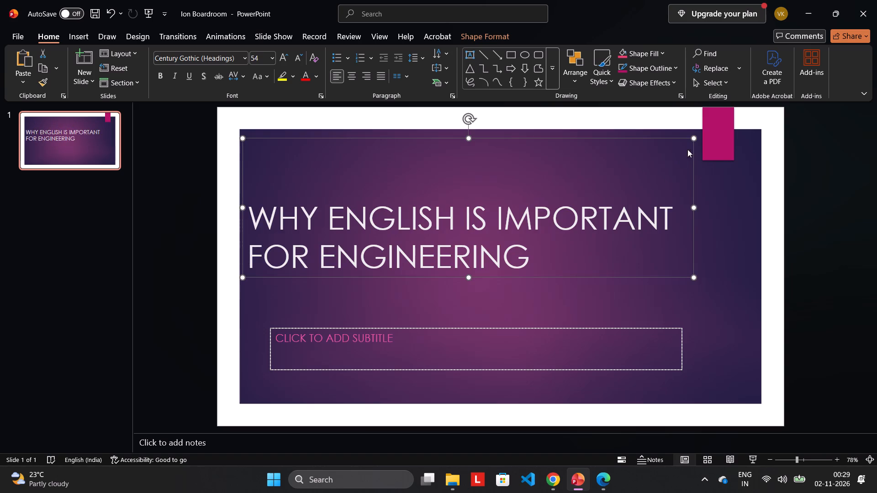
left_click_drag(693, 136, 744, 142)
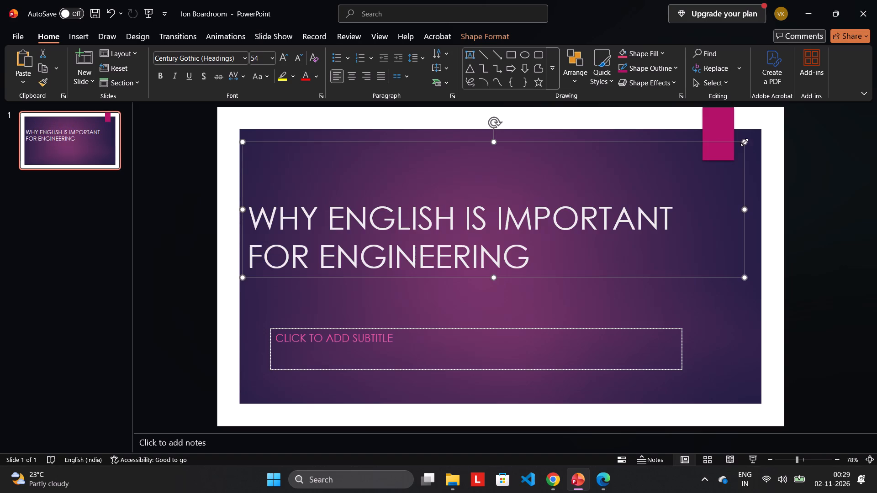
left_click_drag(716, 129, 718, 139)
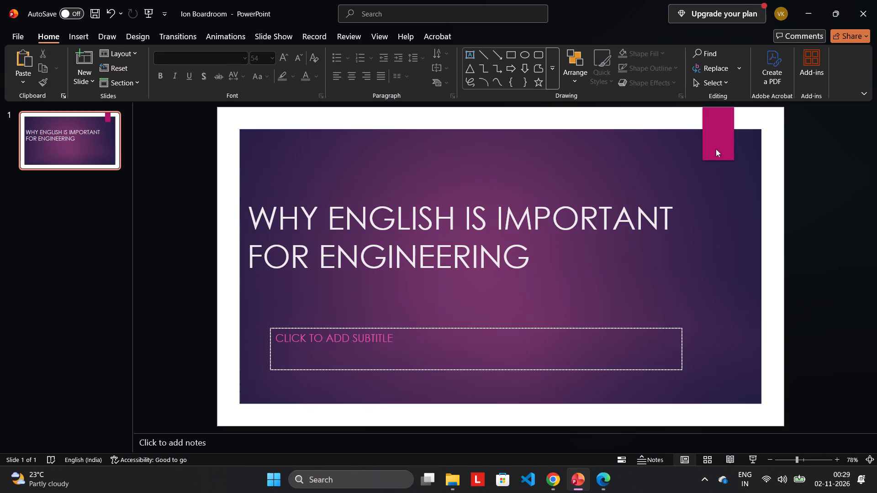
left_click_drag(720, 138, 725, 147)
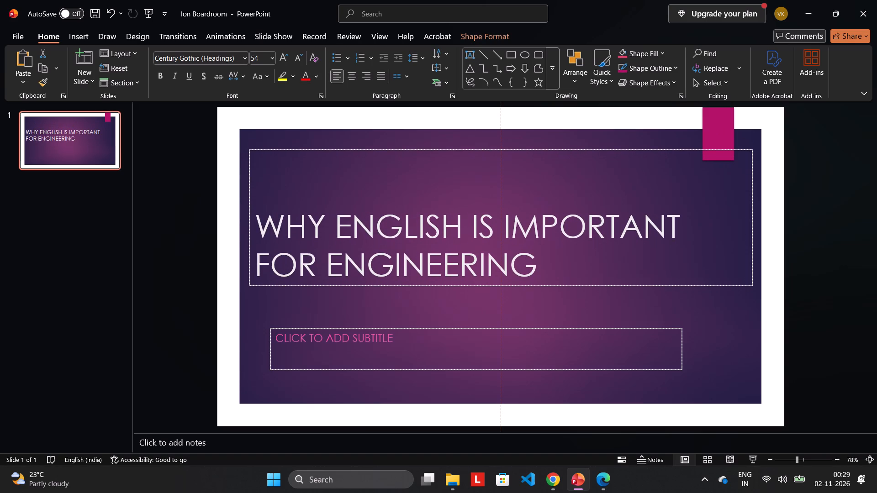
left_click_drag(725, 147, 724, 145)
Add a period at the end of the title text.
left_click(547, 258)
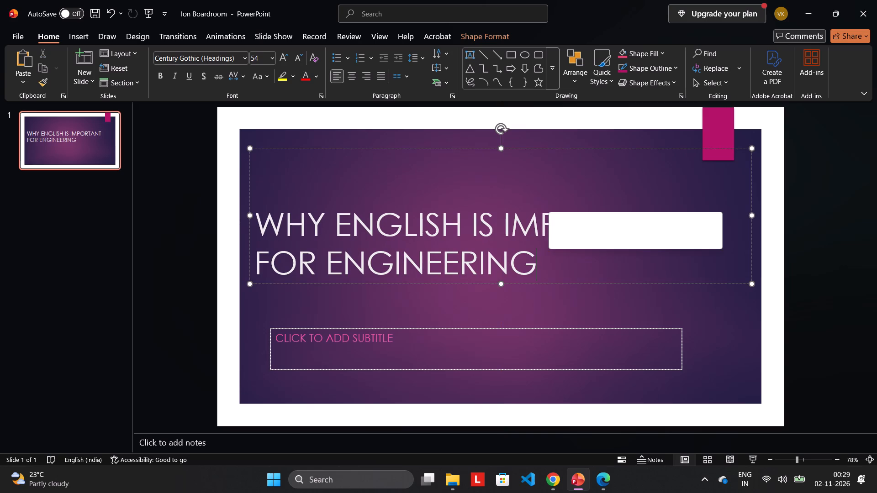
key("period")
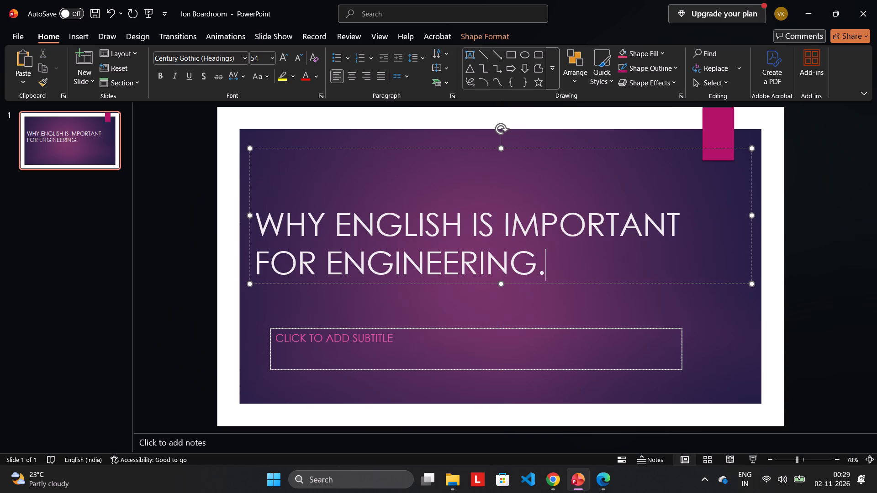
Shorten the title box to fit closely around its two lines and move it up, horizontally centred on the slide.
left_click_drag(250, 149, 253, 197)
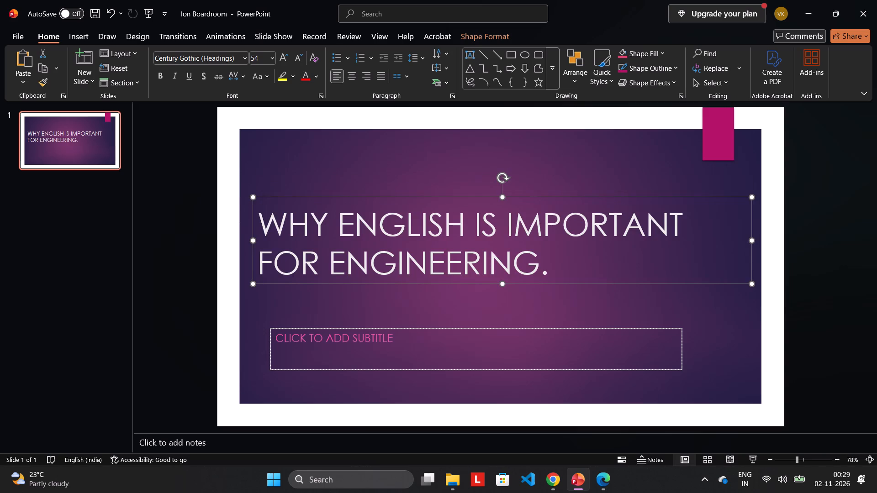
left_click_drag(444, 199, 449, 169)
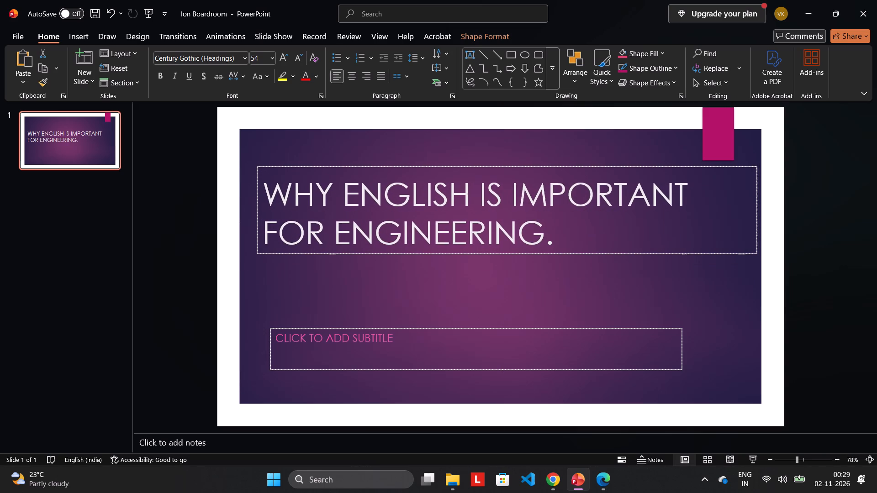
left_click_drag(449, 169, 442, 168)
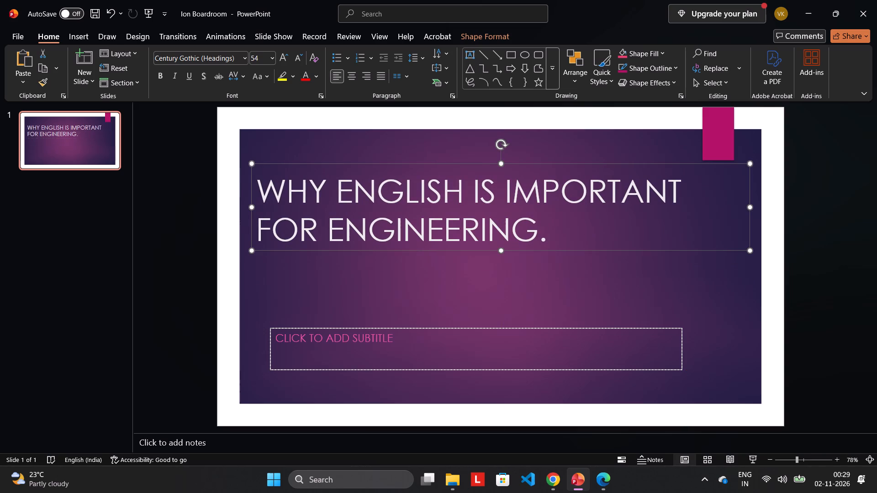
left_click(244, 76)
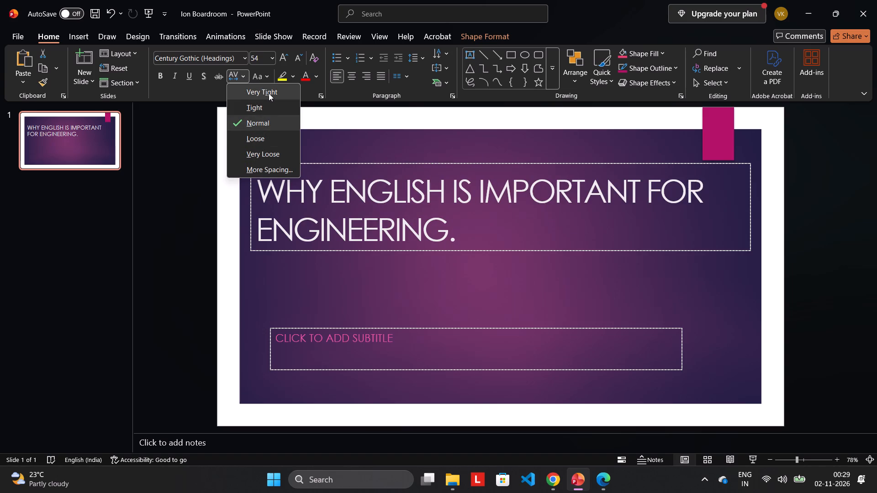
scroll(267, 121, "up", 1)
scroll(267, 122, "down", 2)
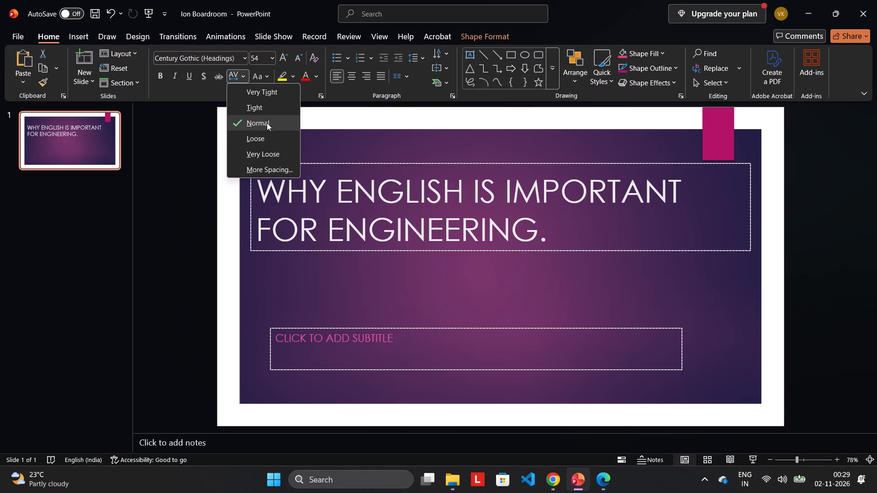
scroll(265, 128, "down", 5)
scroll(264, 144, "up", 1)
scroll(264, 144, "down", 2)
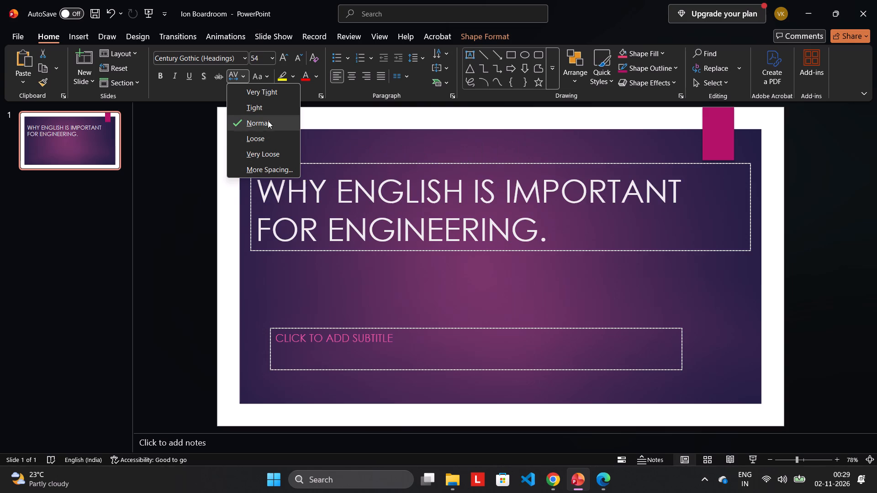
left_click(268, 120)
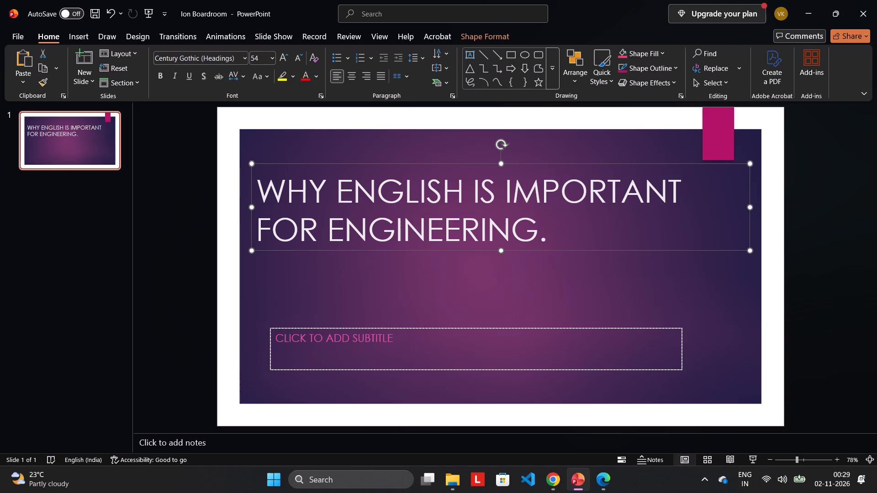
Set the font of the title wording, excluding the final period, to Algerian.
left_click_drag(261, 179, 324, 196)
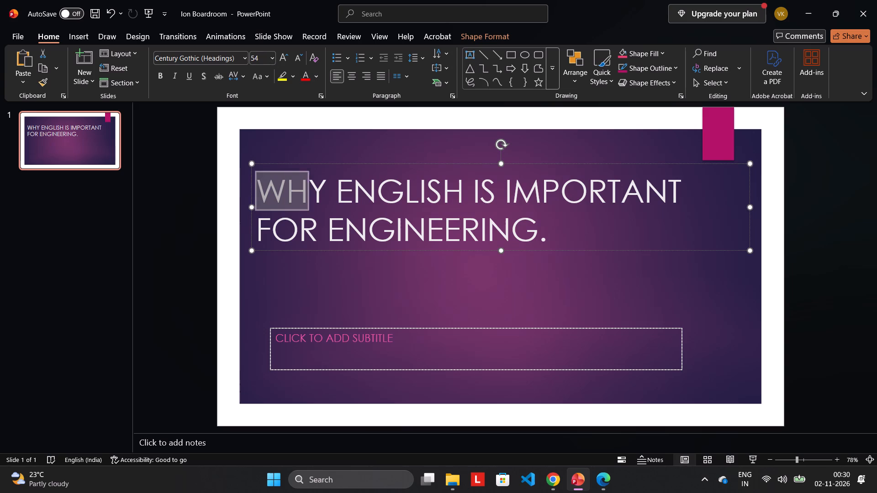
left_click_drag(324, 196, 512, 226)
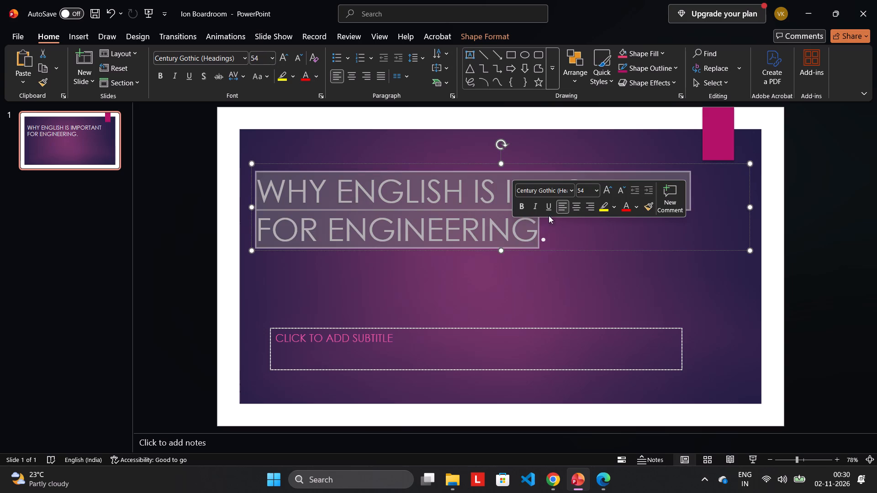
right_click(469, 201)
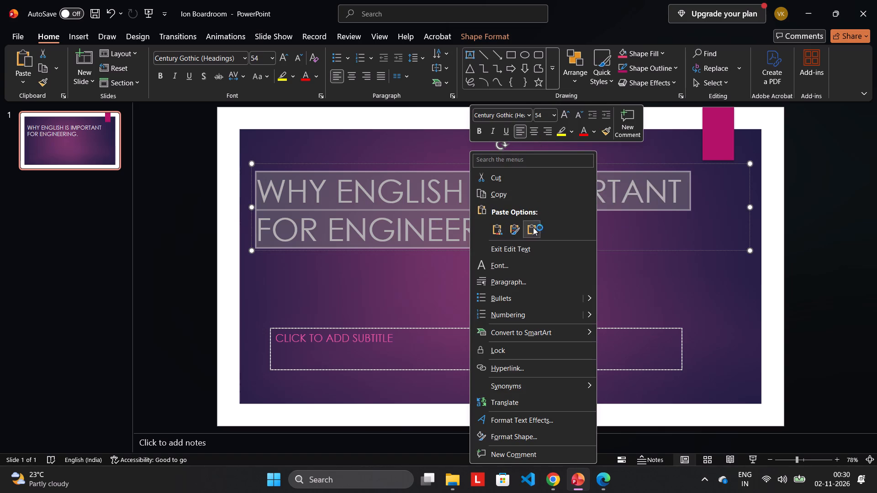
left_click(671, 294)
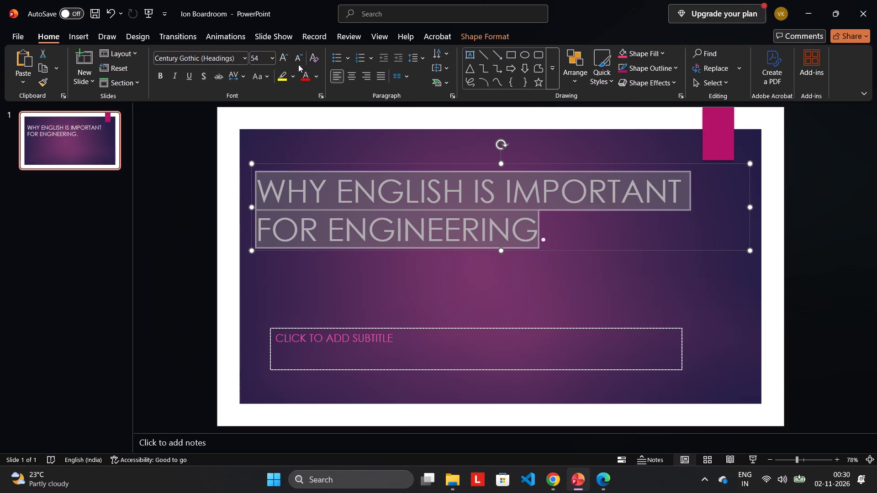
left_click(270, 73)
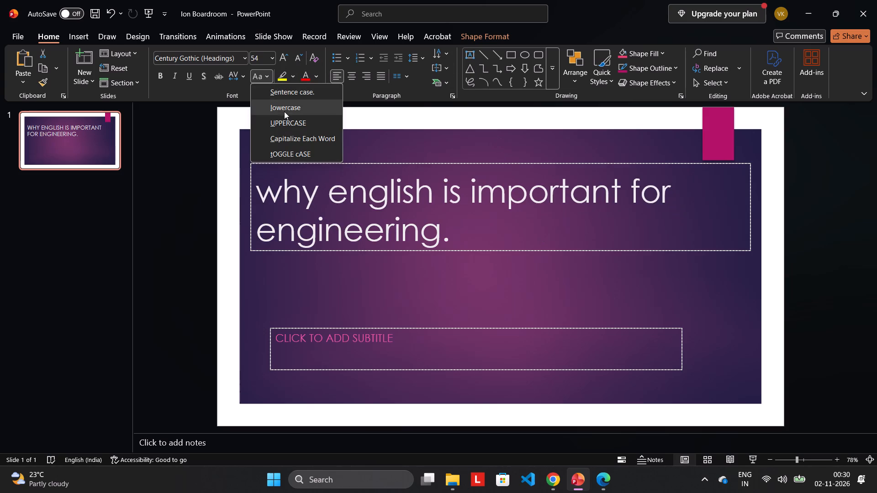
scroll(285, 115, "down", 3)
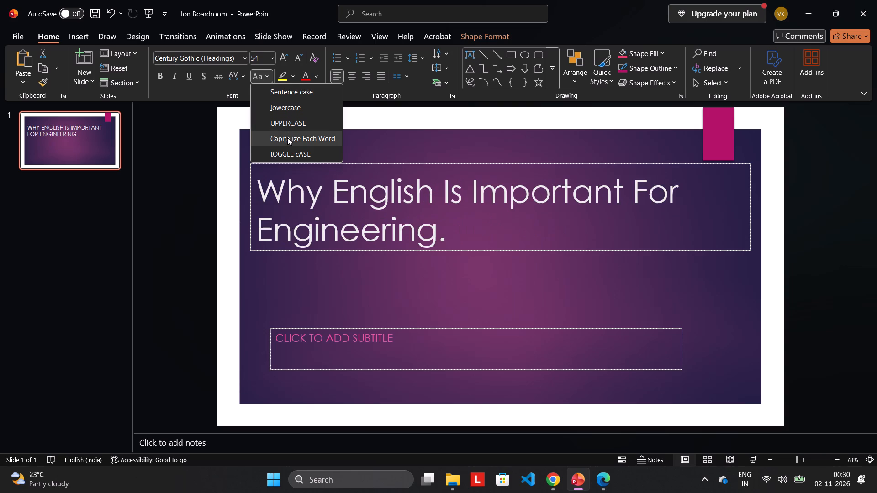
scroll(288, 140, "down", 2)
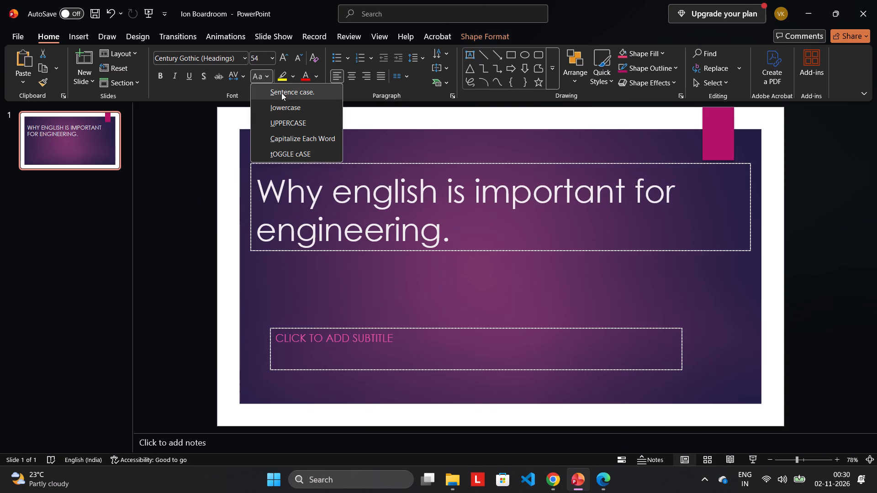
left_click(245, 56)
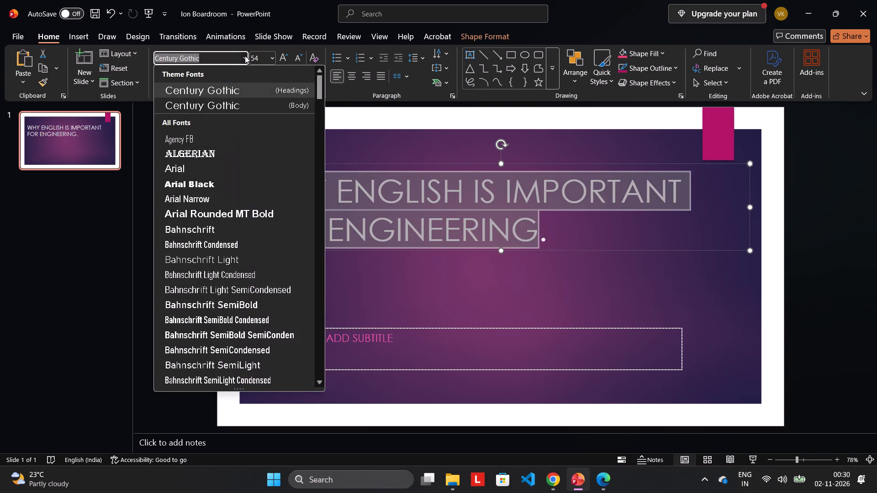
left_click(211, 152)
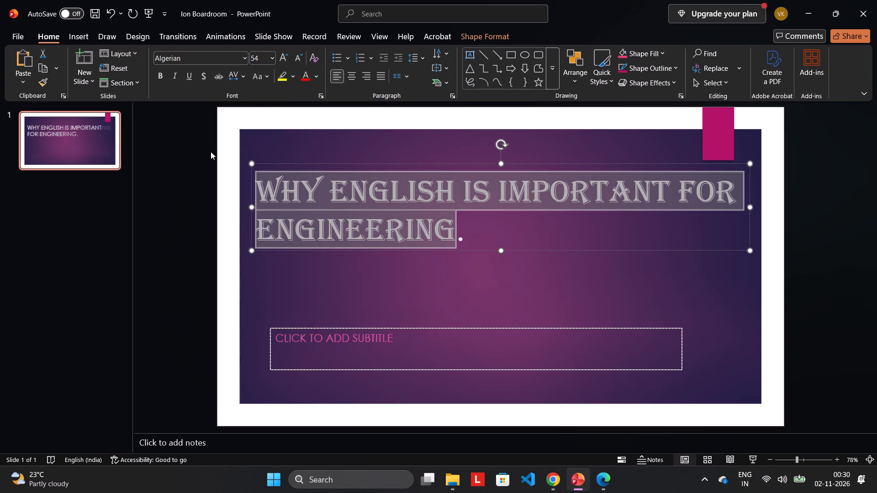
left_click(189, 205)
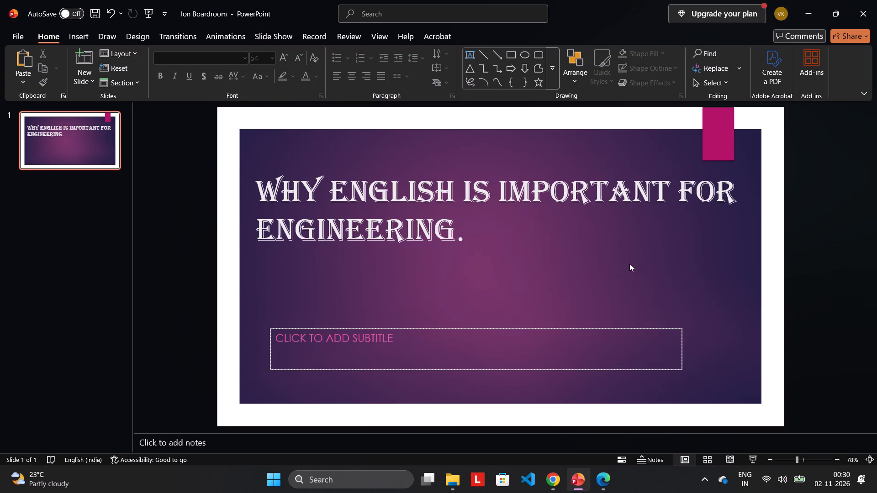
Move the title box slightly down, keeping it horizontally centred on the slide.
left_click(548, 178)
left_click_drag(461, 165, 462, 170)
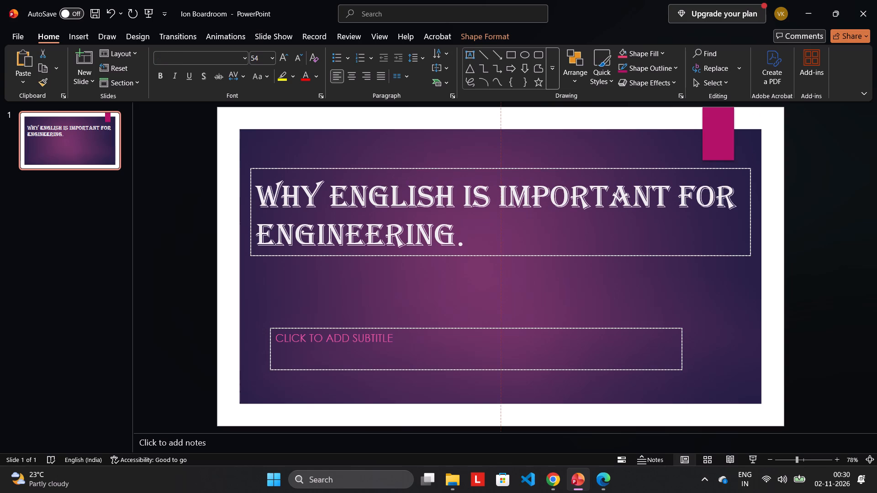
left_click_drag(462, 170, 462, 178)
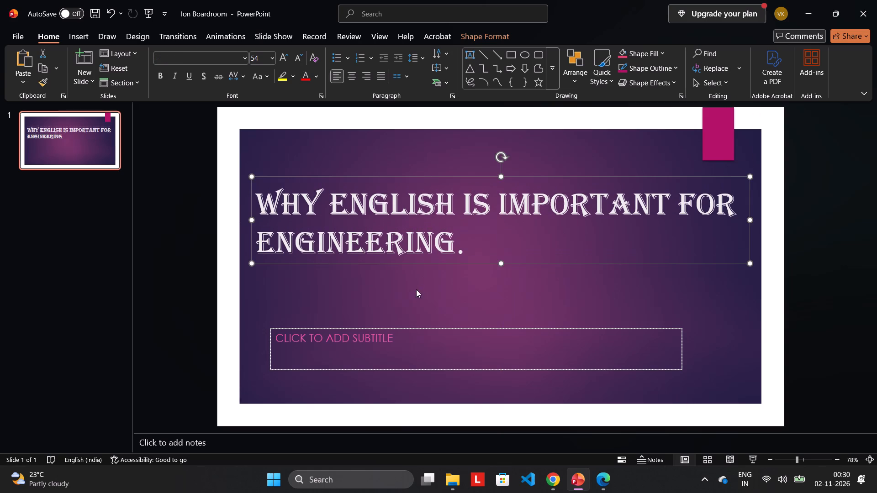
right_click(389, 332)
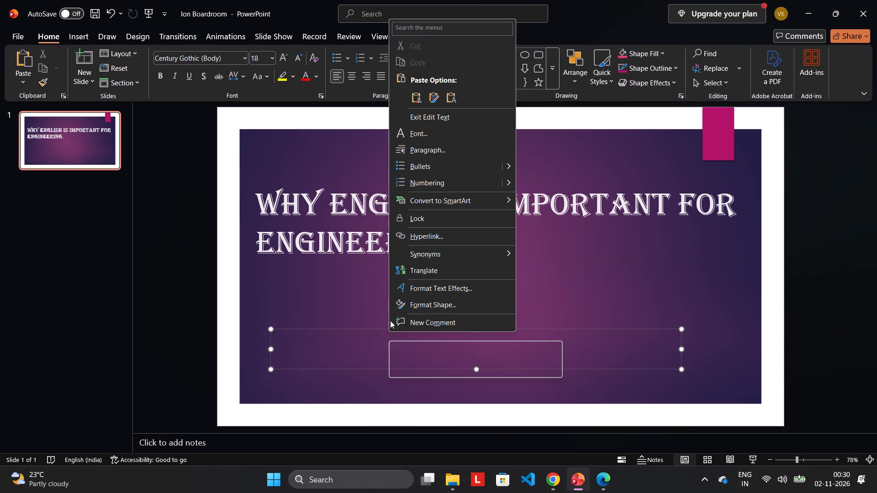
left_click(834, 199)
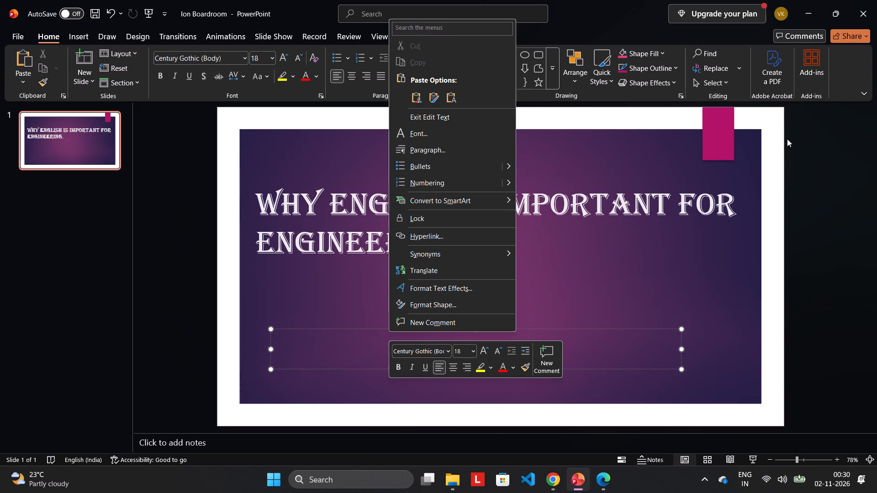
Duplicate the title slide to make a second slide.
right_click(47, 138)
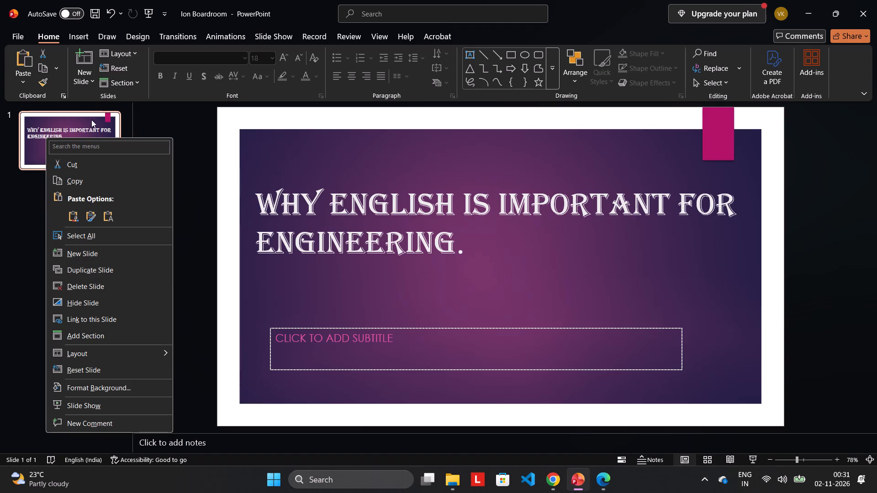
left_click(88, 268)
Select the title wording on the duplicated second slide, excluding the final period.
left_click(80, 203)
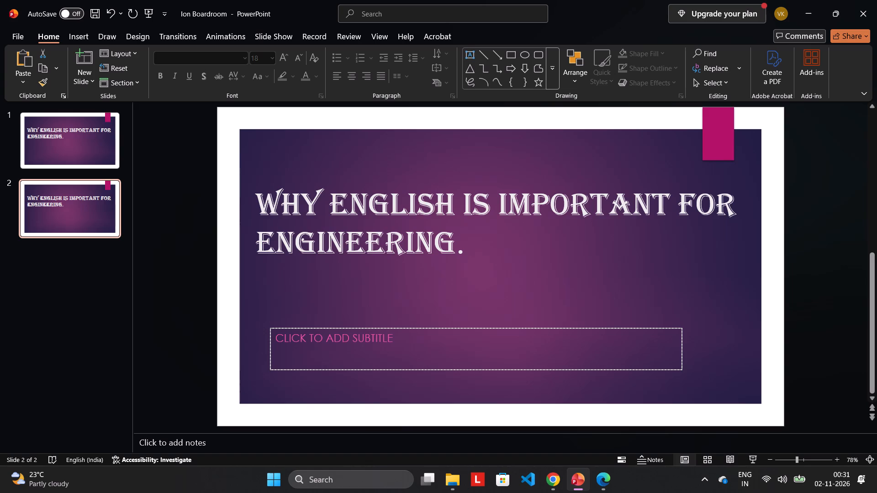
left_click_drag(257, 192, 405, 247)
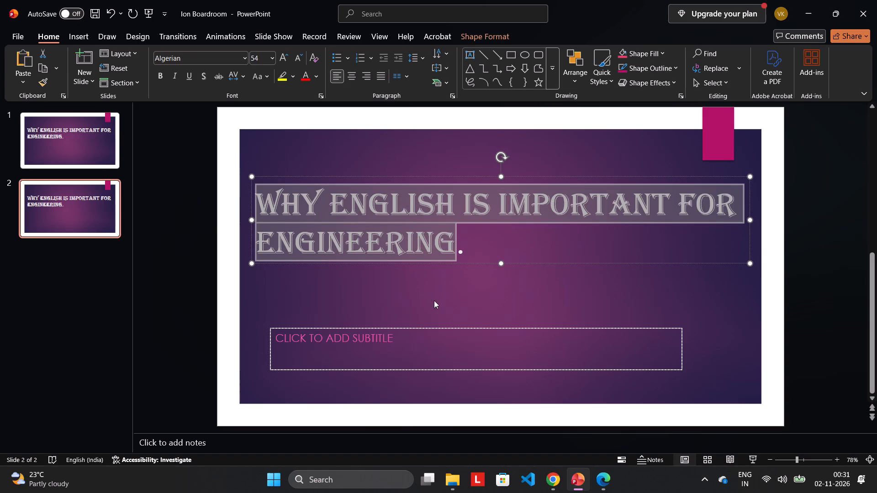
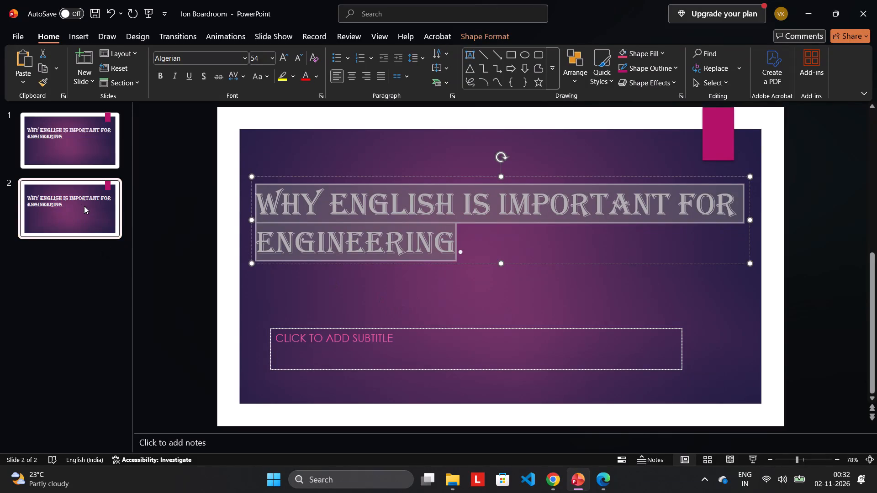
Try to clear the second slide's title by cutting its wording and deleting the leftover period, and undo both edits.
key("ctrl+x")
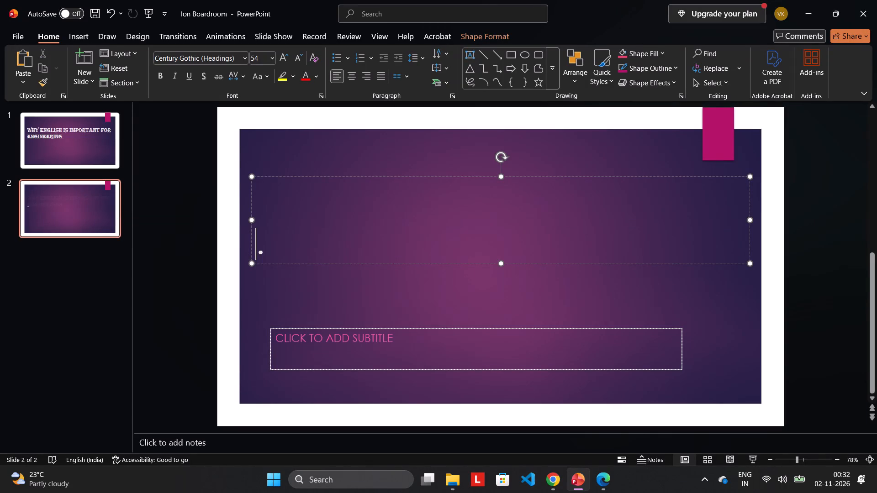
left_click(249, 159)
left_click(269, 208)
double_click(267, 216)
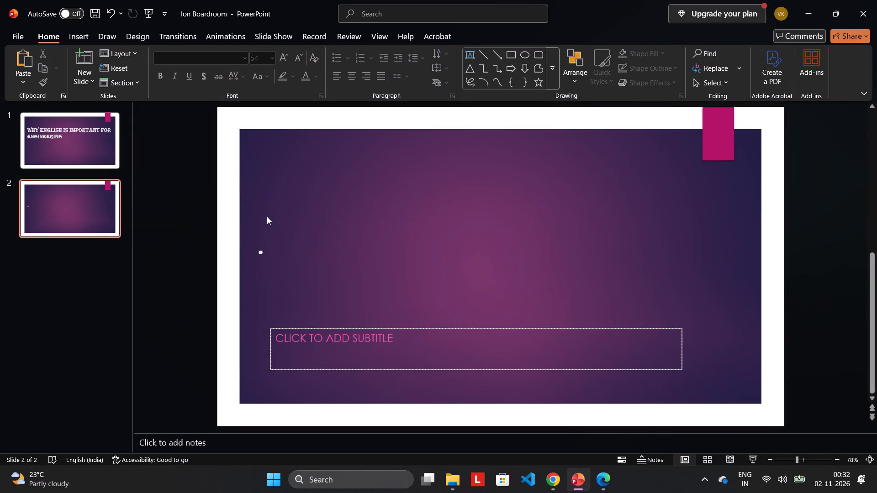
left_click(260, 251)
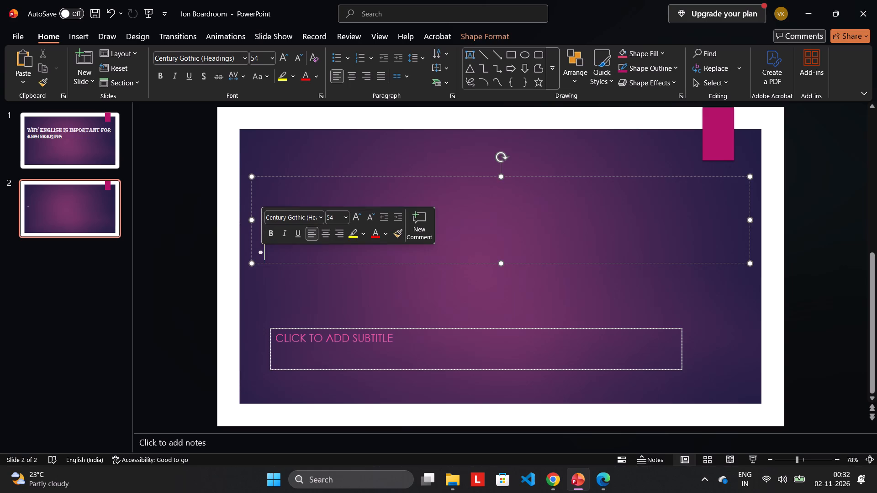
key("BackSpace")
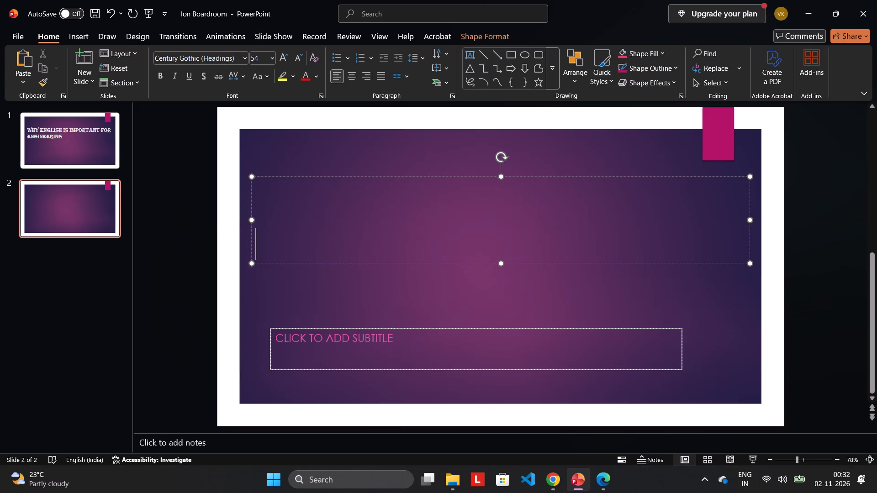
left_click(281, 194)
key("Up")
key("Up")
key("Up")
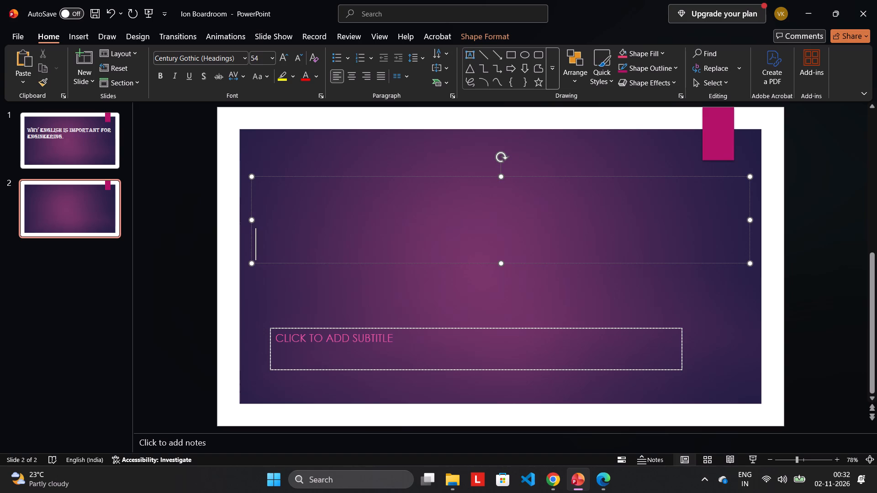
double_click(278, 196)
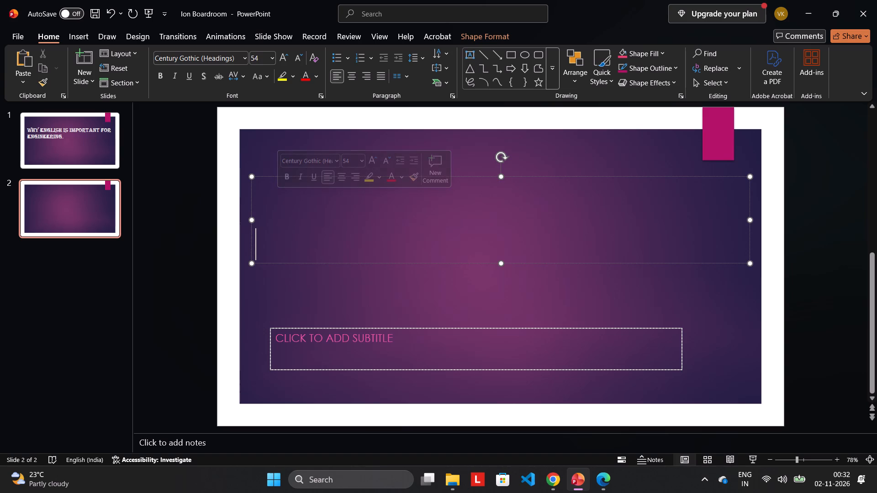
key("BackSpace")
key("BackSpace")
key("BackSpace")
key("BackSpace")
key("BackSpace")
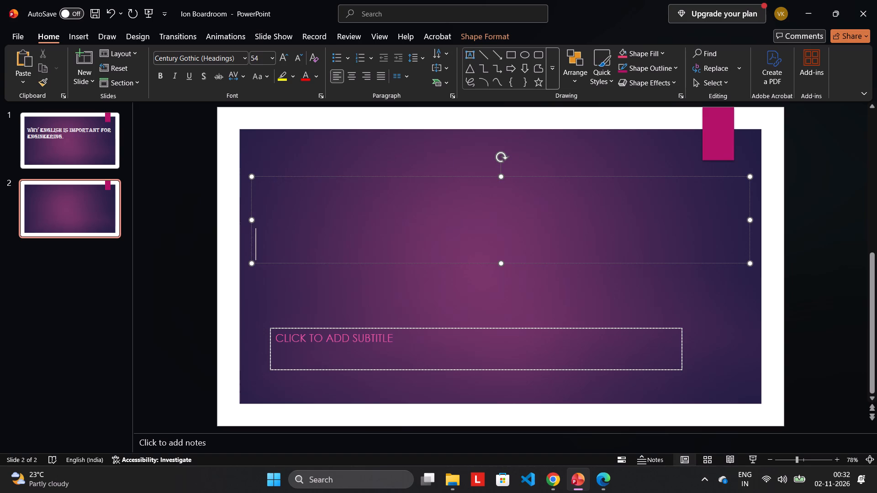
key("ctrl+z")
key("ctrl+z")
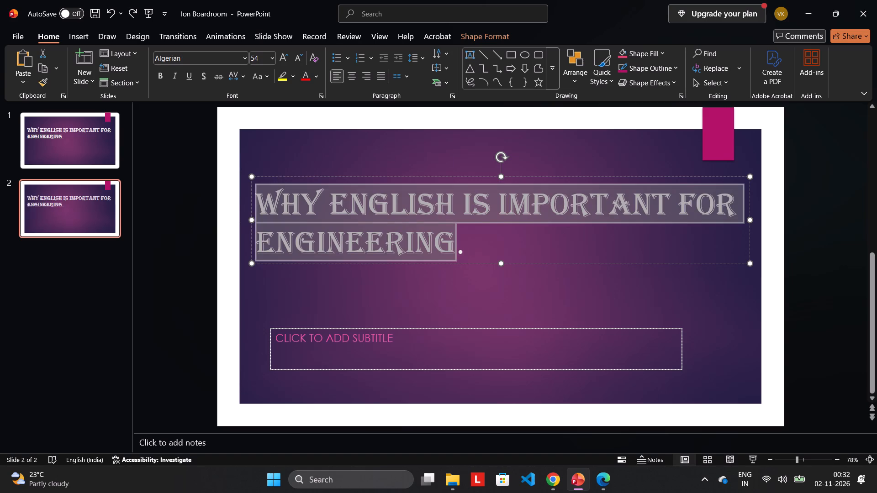
Delete the entire title text on the second slide, starting from the final period, leaving the title box empty in Algerian.
left_click(474, 243)
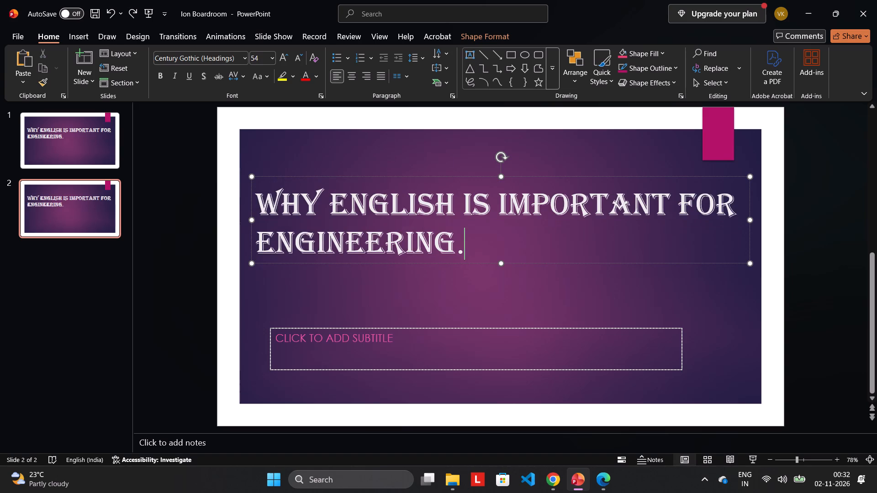
key("BackSpace")
key("BackSpace")
key("BackSpace")
key("BackSpace")
key("BackSpace")
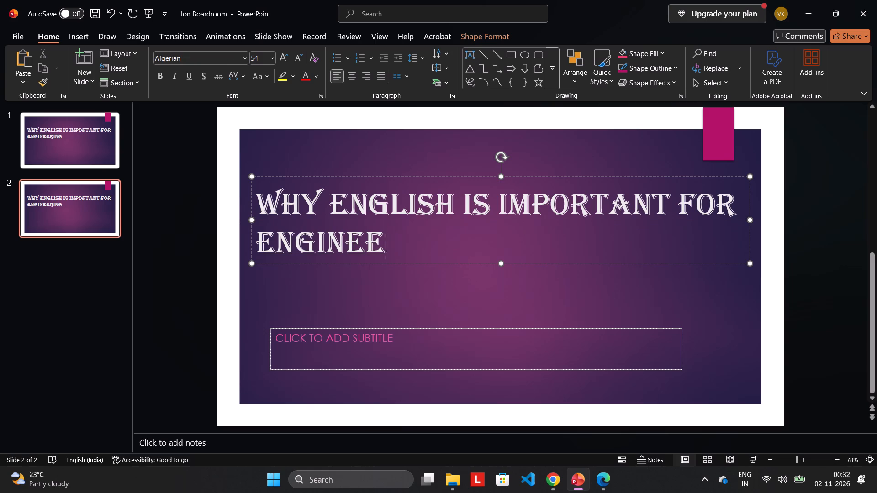
key("BackSpace")
key("BackSpace")
key("BackSpace")
key("BackSpace")
key("BackSpace")
key("BackSpace")
key("BackSpace")
key("BackSpace")
key("BackSpace")
key("BackSpace")
key("BackSpace")
key("BackSpace")
key("BackSpace")
key("BackSpace")
key("BackSpace")
key("BackSpace")
key("BackSpace")
key("BackSpace")
key("BackSpace")
key("BackSpace")
key("BackSpace")
key("BackSpace")
key("BackSpace")
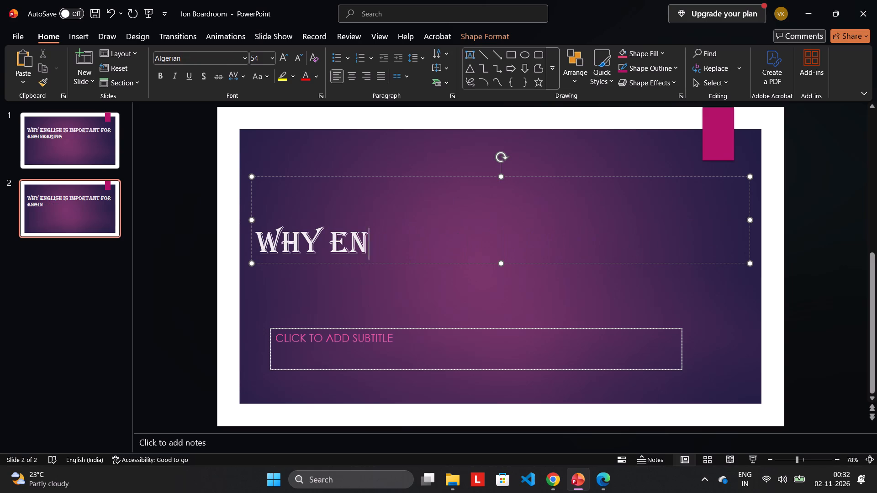
key("BackSpace")
key("BackSpace")
key("BackSpace")
key("BackSpace")
key("BackSpace")
key("BackSpace")
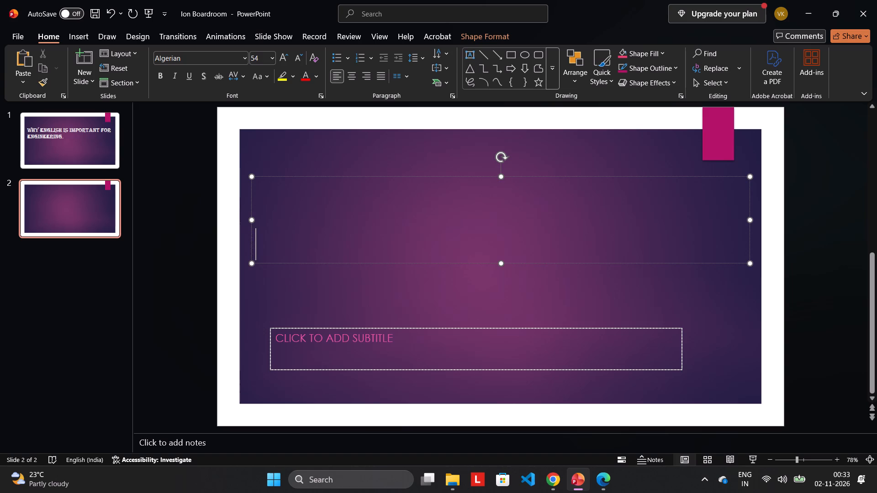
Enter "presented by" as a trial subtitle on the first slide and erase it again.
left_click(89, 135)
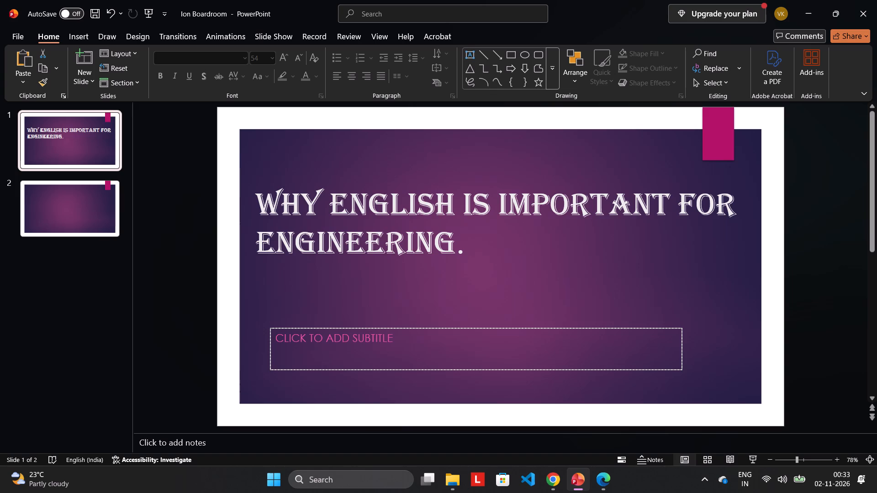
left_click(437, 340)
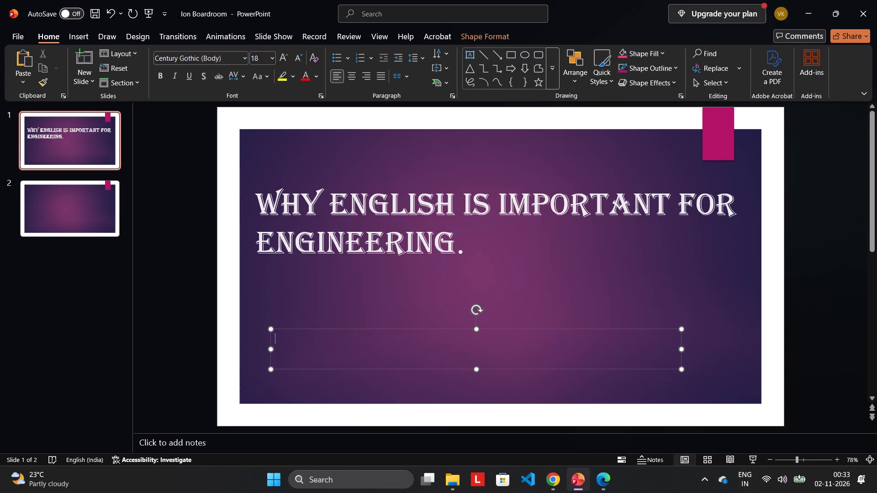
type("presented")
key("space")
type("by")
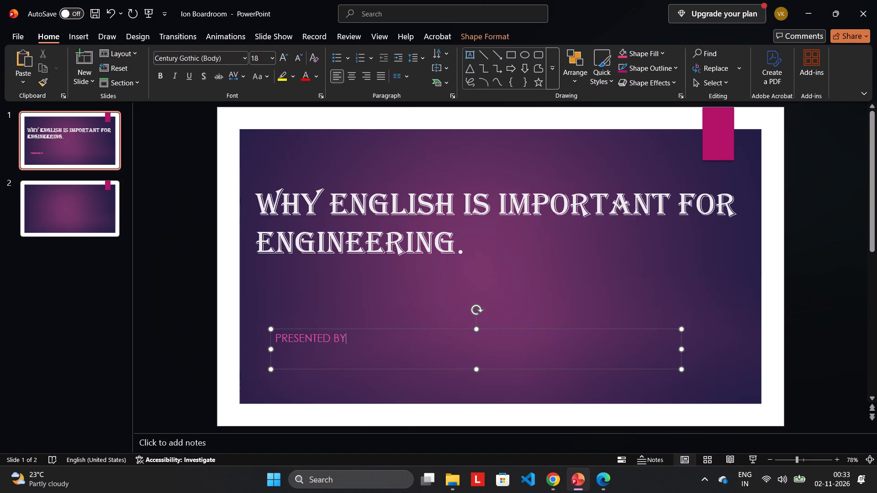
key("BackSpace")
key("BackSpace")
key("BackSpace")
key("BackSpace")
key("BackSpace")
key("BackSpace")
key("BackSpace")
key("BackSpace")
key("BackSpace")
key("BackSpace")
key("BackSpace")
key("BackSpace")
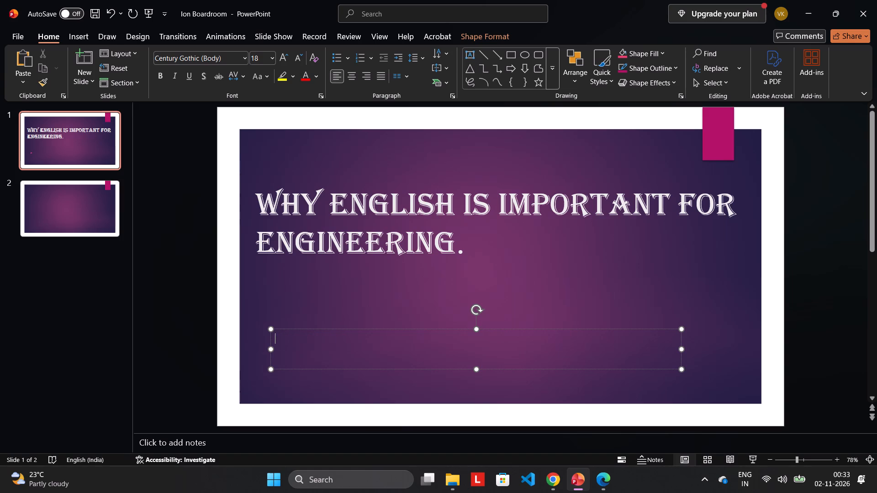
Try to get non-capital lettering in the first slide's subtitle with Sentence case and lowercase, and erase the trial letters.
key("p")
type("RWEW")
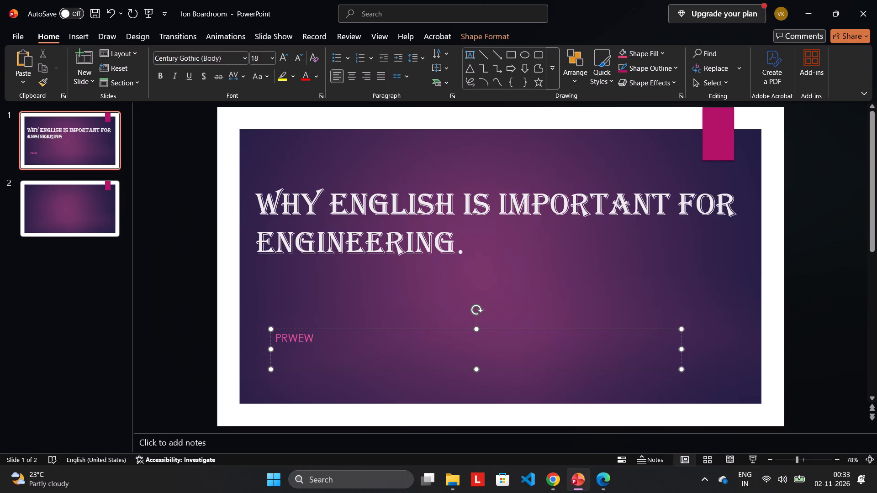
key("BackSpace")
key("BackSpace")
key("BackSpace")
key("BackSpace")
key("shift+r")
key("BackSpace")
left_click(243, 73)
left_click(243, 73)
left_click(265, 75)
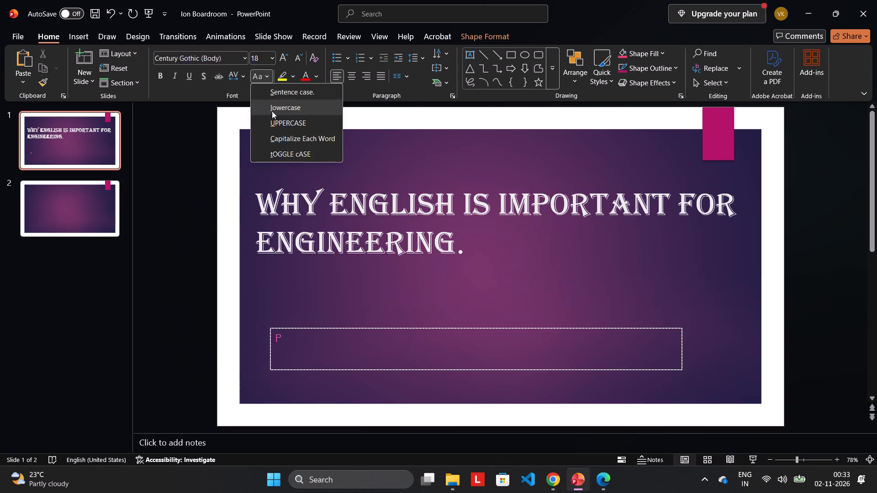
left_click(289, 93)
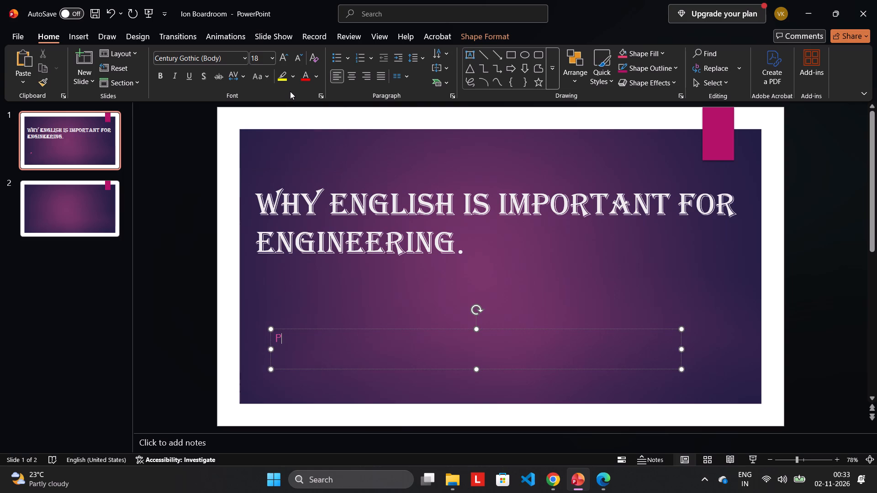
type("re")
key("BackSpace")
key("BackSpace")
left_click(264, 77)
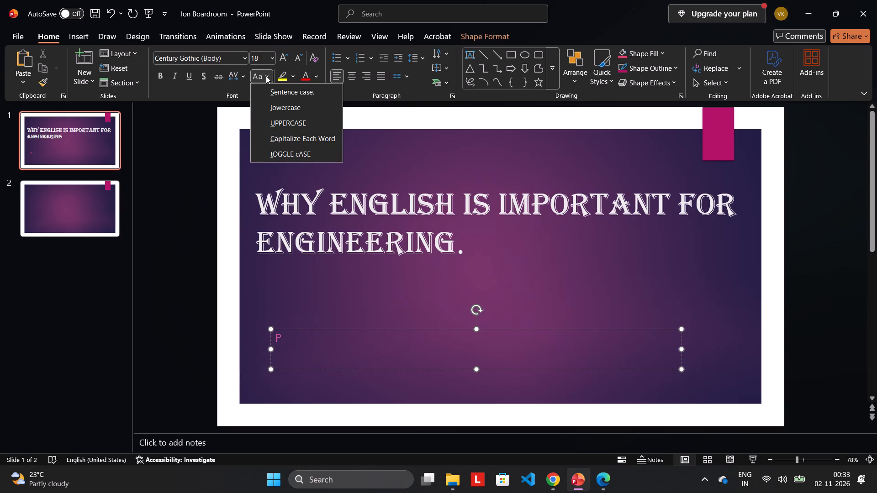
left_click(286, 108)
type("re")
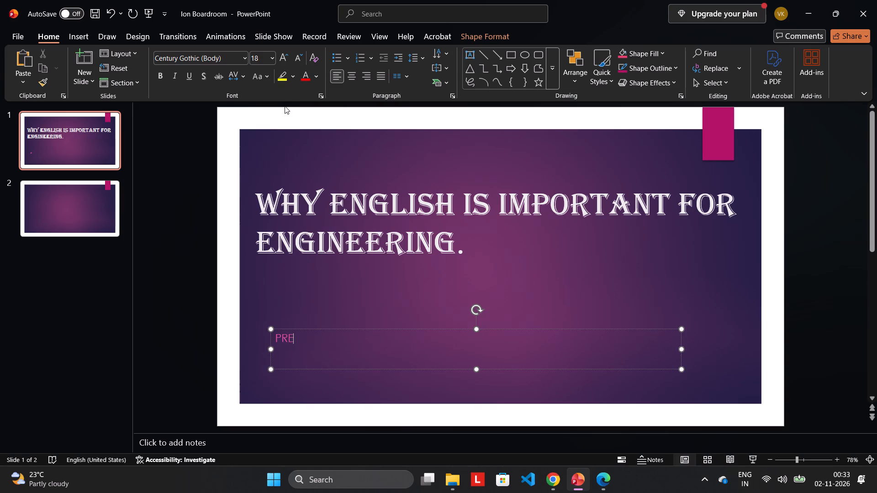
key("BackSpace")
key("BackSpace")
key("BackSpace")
Enter "by :" in the first slide's subtitle, with a space before the colon and spaces after it.
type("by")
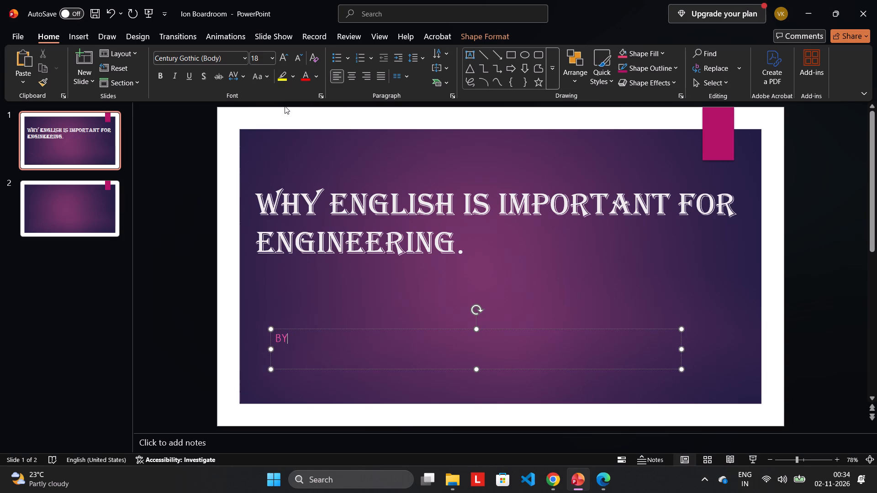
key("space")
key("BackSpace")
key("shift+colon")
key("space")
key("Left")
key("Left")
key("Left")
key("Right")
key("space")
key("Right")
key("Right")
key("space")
Add the presenter's name after the colon in the subtitle, correcting the mistyped letters, and start a new line below it.
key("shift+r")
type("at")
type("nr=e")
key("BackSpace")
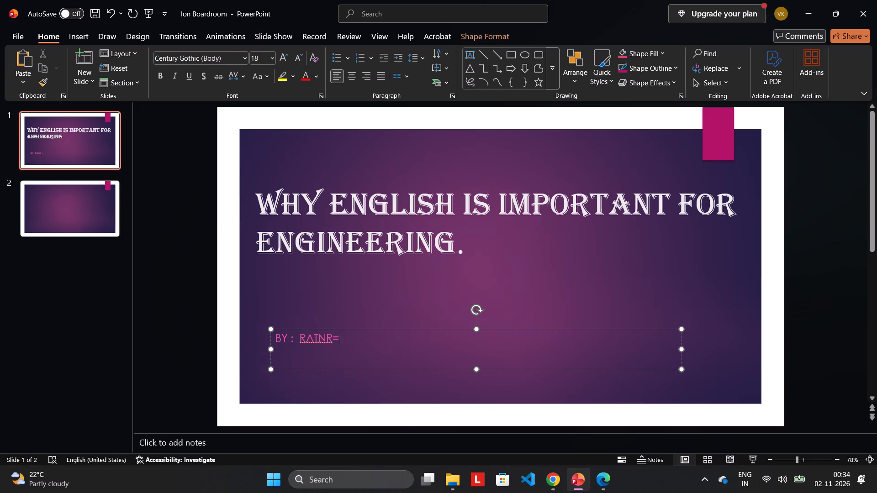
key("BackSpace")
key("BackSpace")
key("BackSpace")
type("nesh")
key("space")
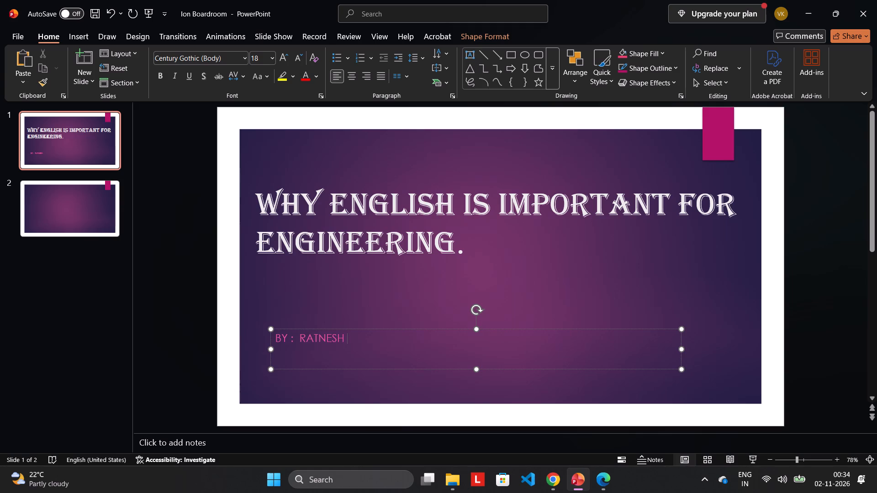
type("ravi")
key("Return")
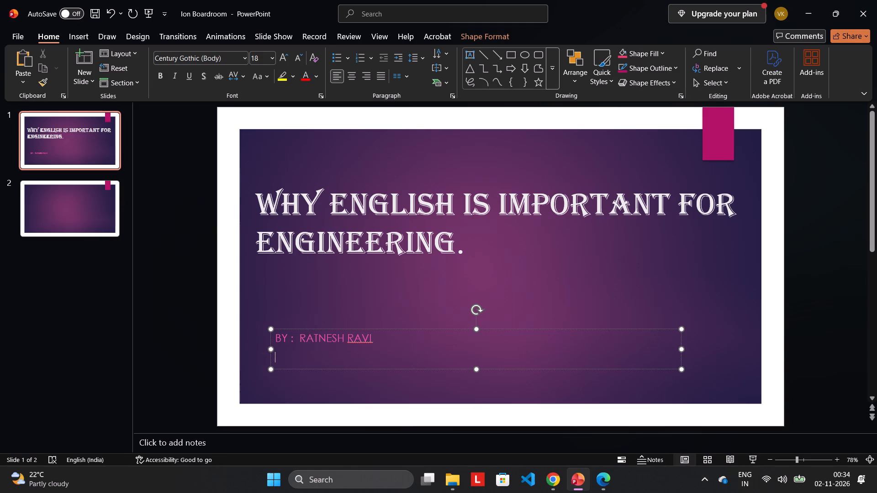
Shrink the subtitle box to fit closely around the presenter line and raise it nearer the title.
left_click(419, 312)
double_click(312, 345)
left_click_drag(682, 328, 377, 299)
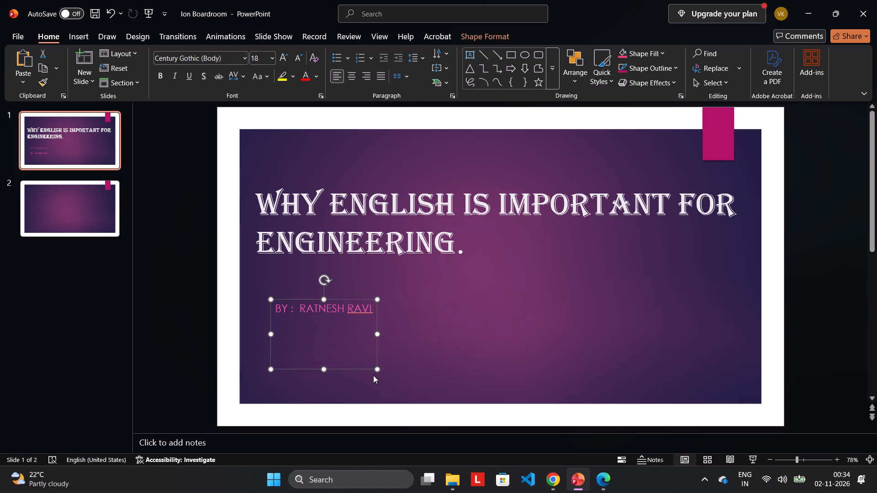
left_click_drag(375, 368, 382, 326)
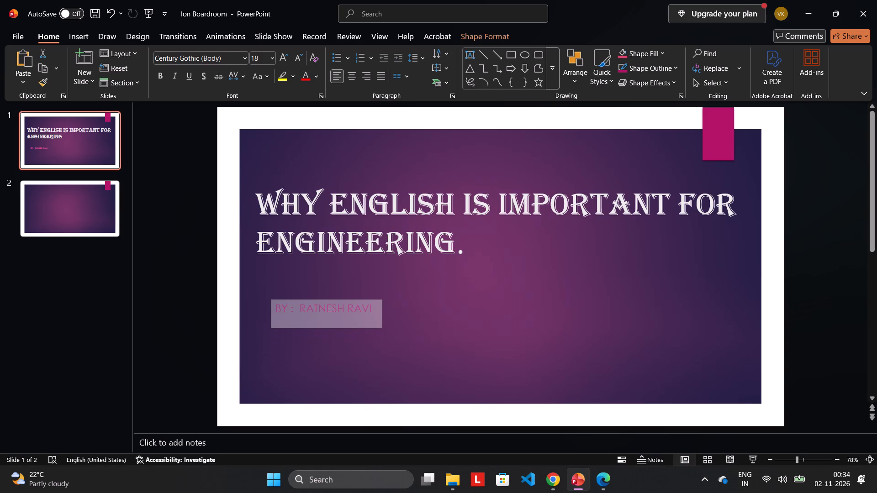
left_click_drag(382, 326, 382, 324)
Clear the spelling flag on the last word of the presenter's name in the subtitle.
left_click_drag(329, 308, 357, 308)
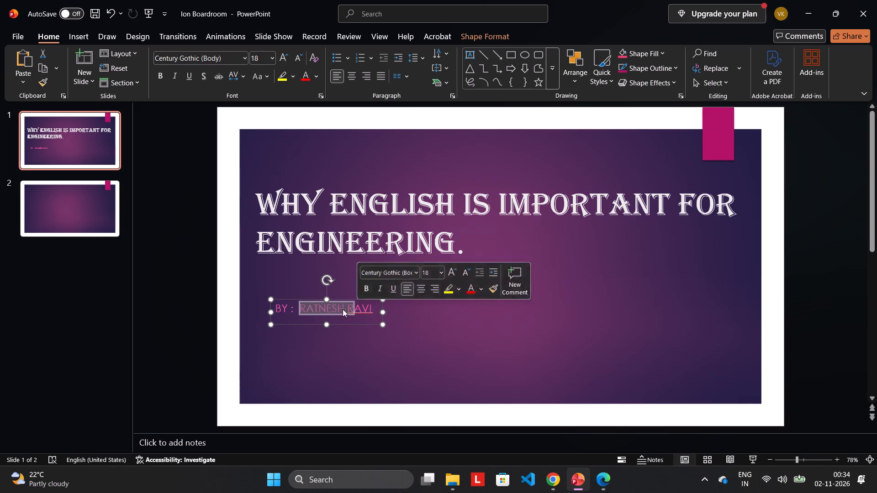
left_click(424, 340)
left_click(378, 308)
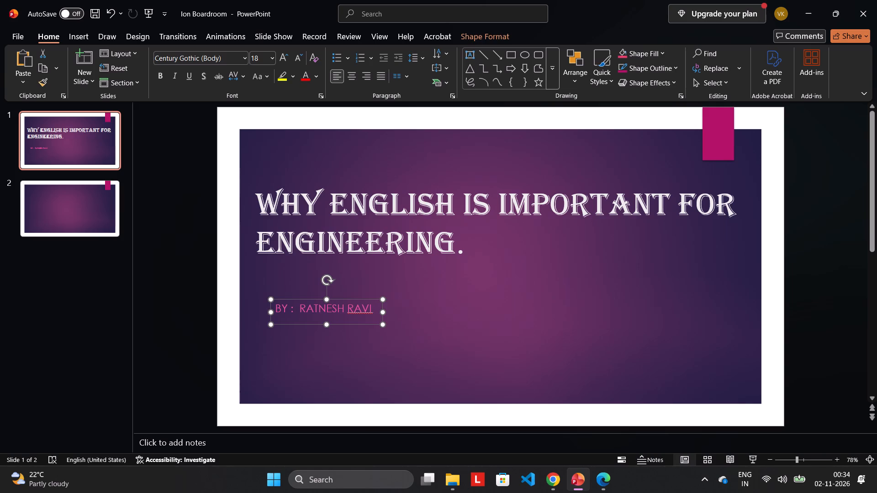
right_click(365, 310)
left_click(390, 332)
Trim the subtitle box's height slightly and move it to the right side of the slide, below the title.
left_click_drag(325, 323, 325, 323)
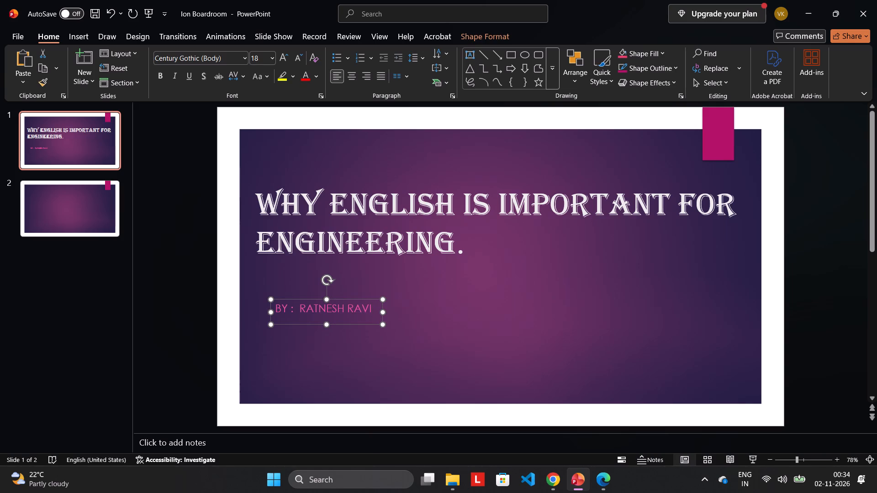
left_click_drag(325, 323, 350, 323)
left_click_drag(320, 298, 612, 293)
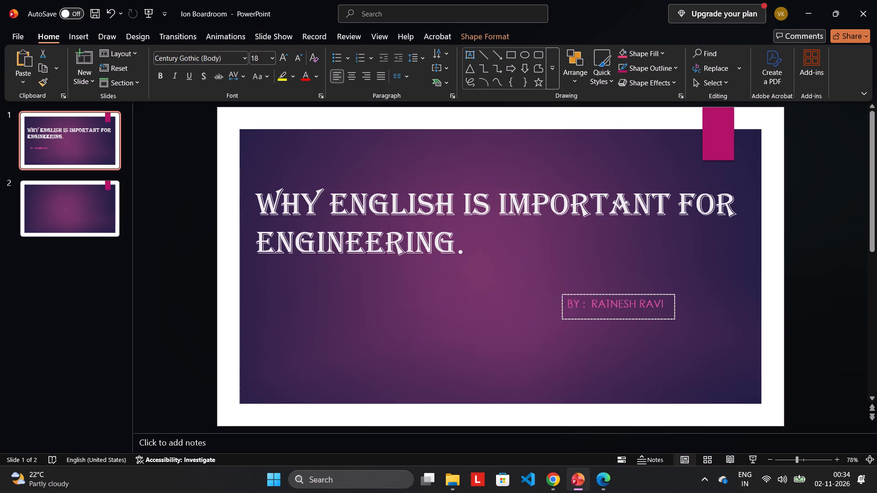
left_click_drag(612, 293, 647, 292)
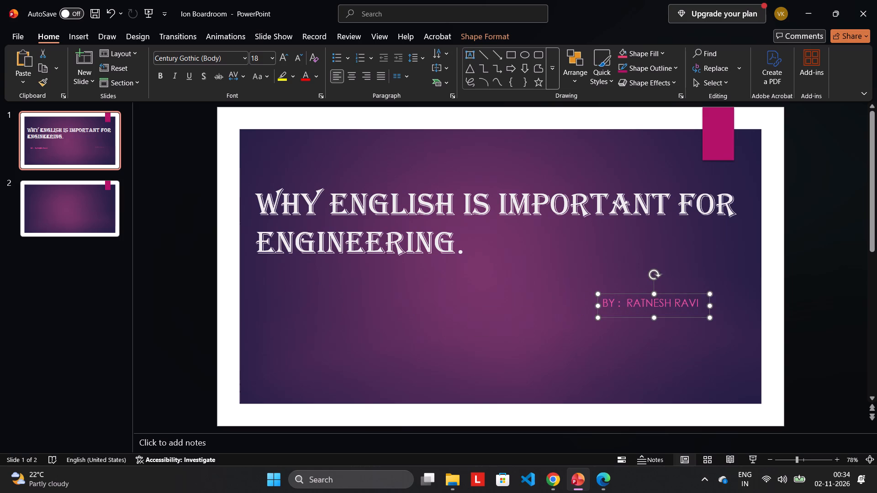
left_click(611, 362)
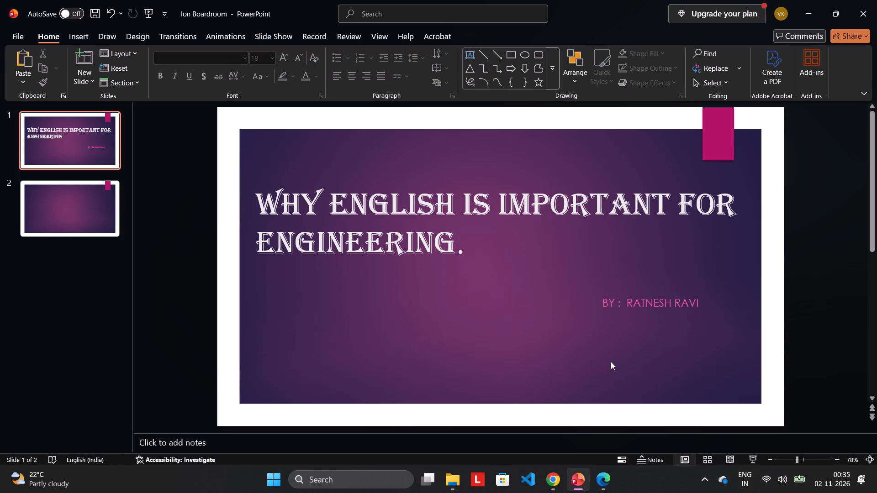
Set the font of the whole presenter subtitle on the first slide to Bell MT.
right_click(648, 305)
left_click(384, 325)
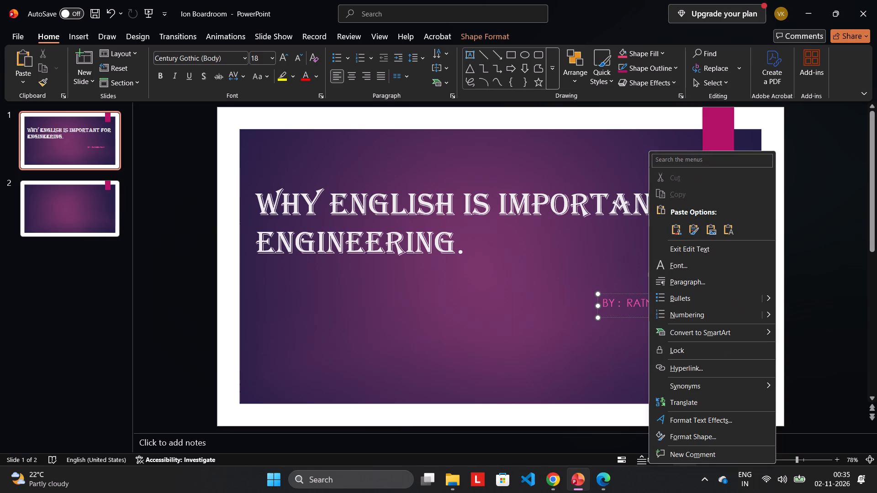
key("ctrl+a")
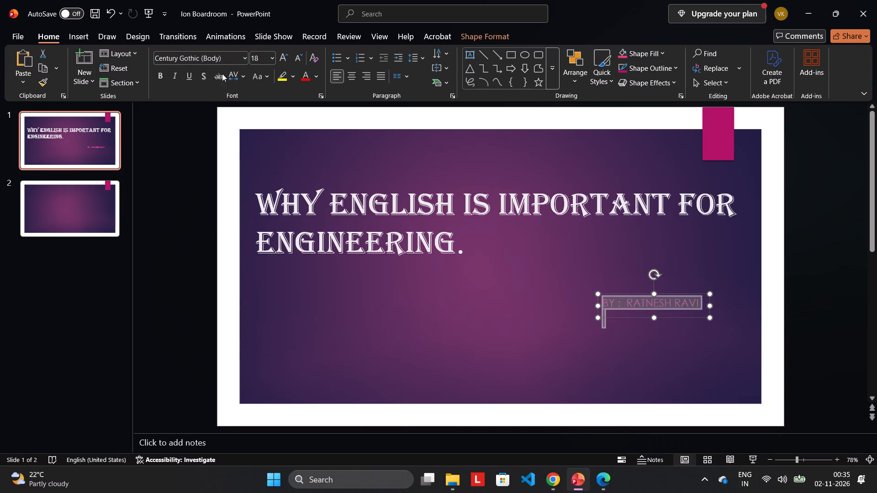
left_click(199, 58)
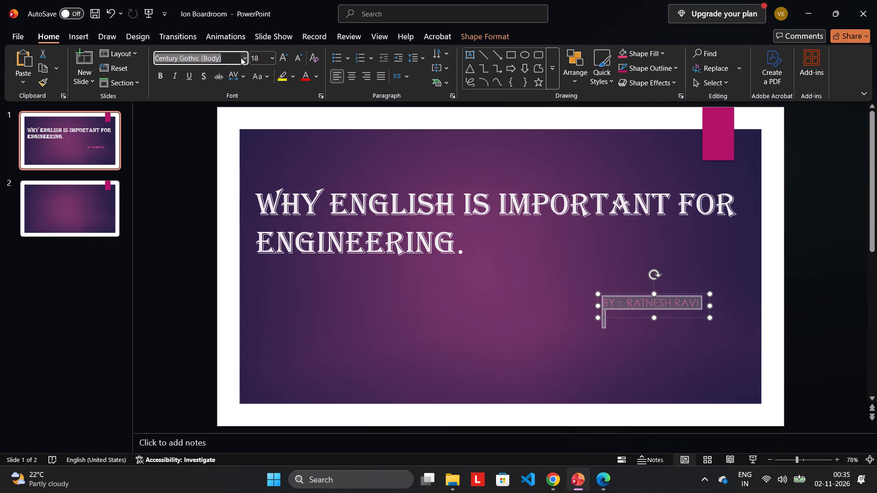
left_click(243, 58)
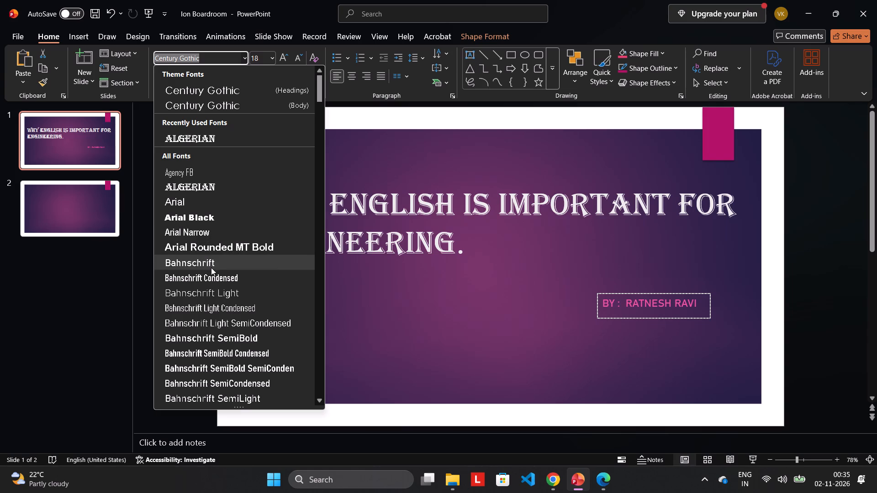
scroll(205, 278, "down", 1)
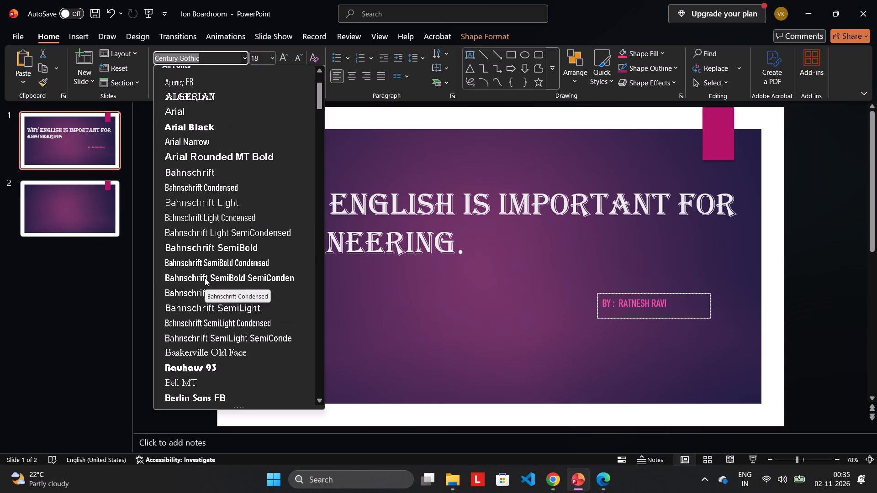
scroll(205, 278, "down", 1)
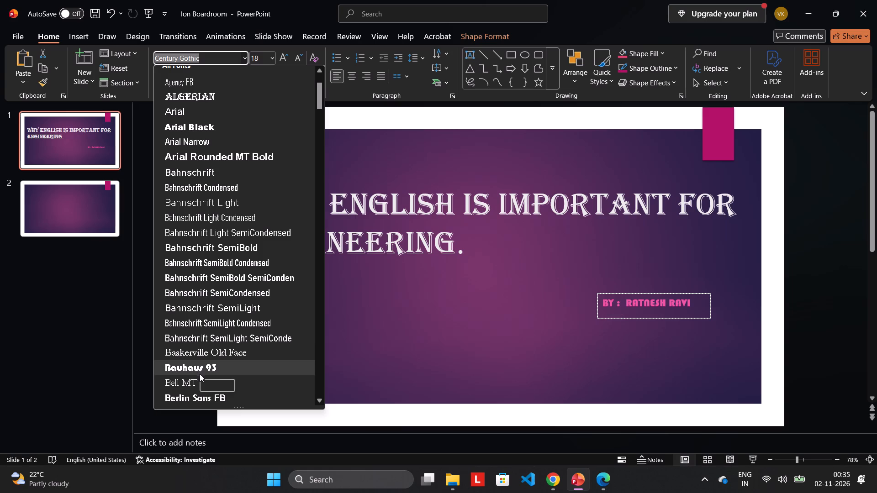
scroll(195, 342, "down", 2)
scroll(195, 342, "up", 1)
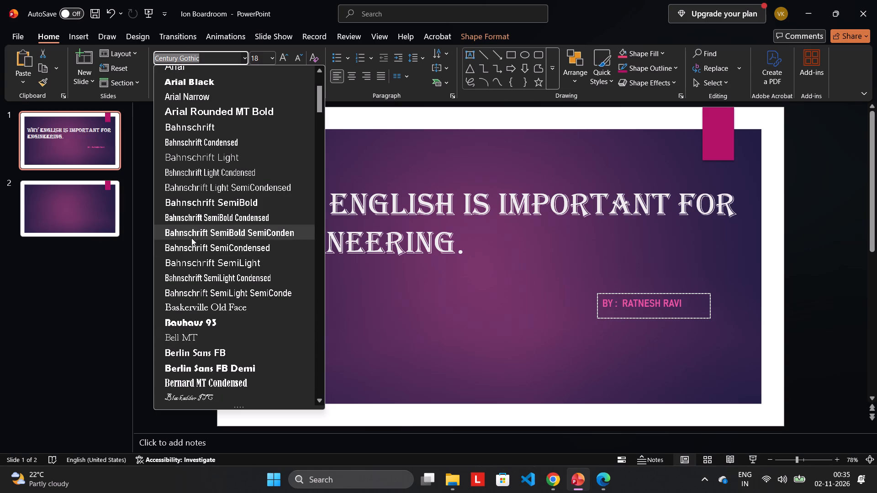
left_click(196, 336)
left_click(267, 310)
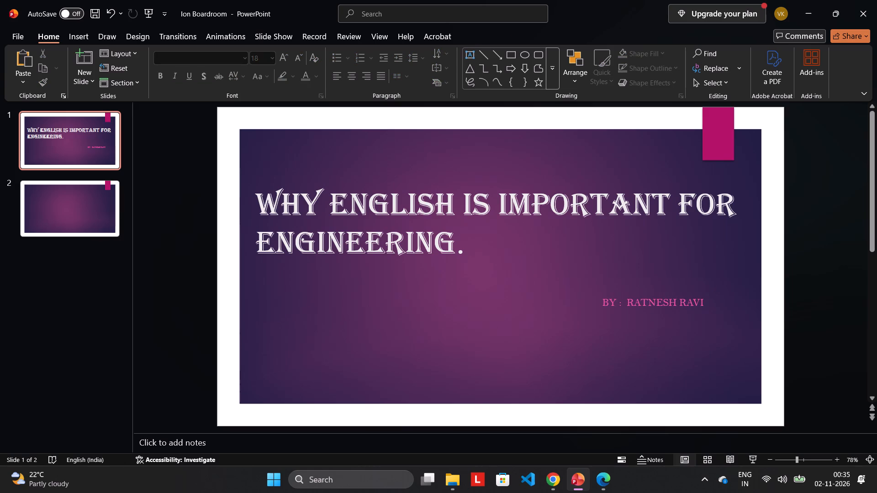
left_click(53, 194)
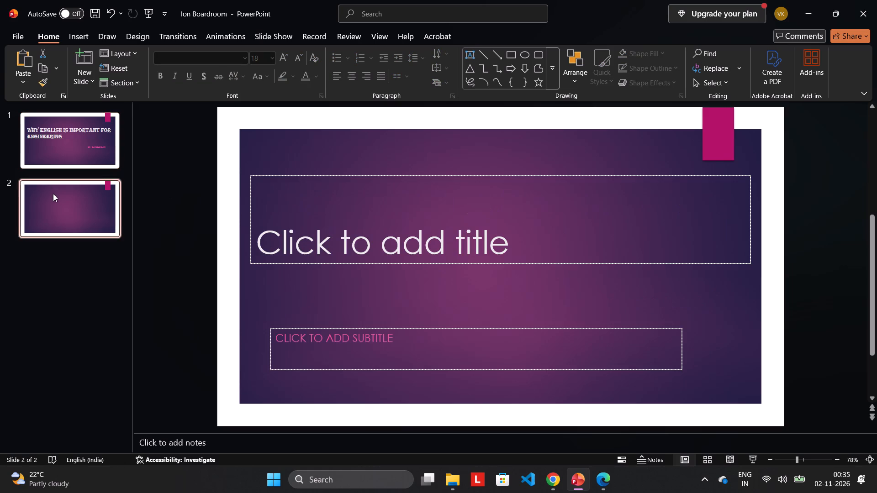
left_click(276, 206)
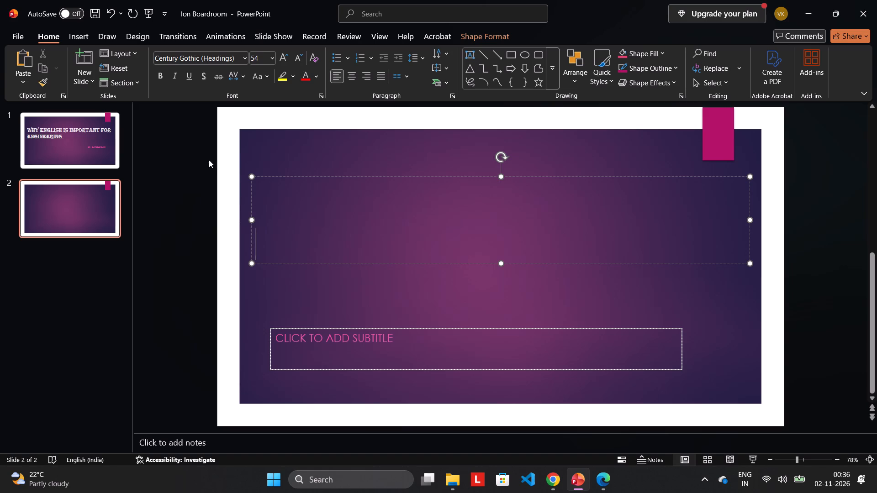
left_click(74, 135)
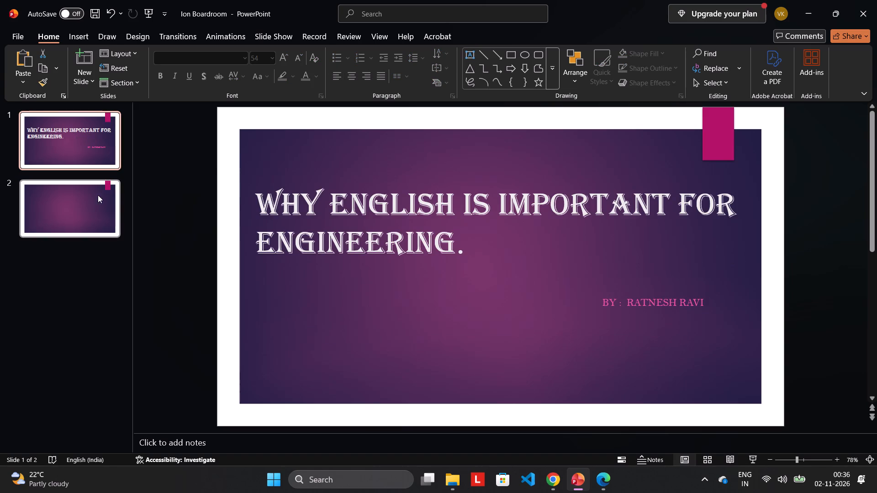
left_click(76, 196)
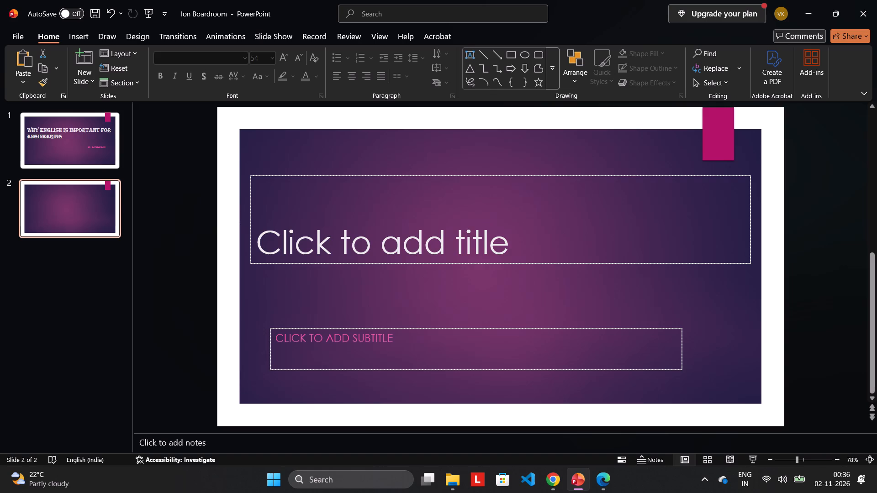
Set the font size of the title placeholder on the second slide to 18.
left_click(269, 194)
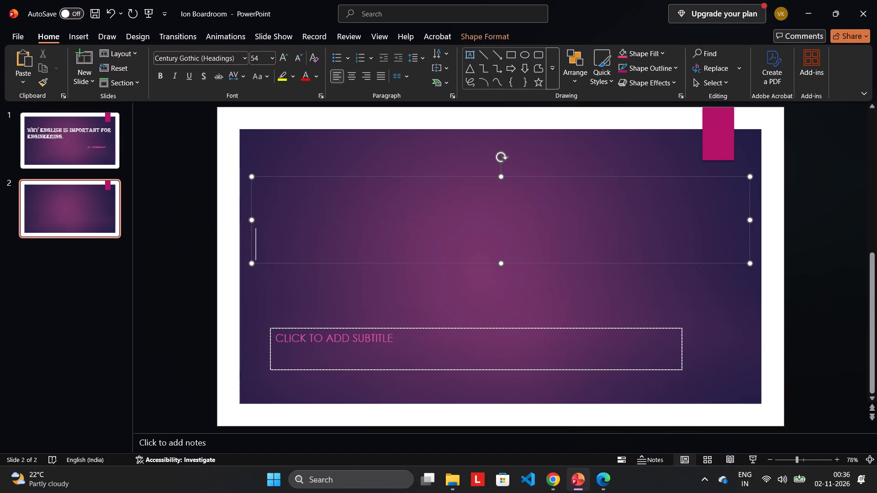
type("1.")
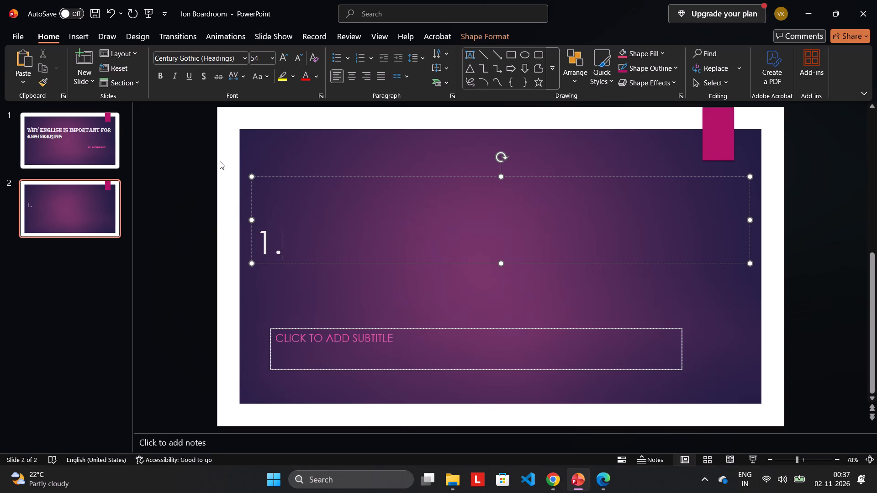
key("BackSpace")
key("BackSpace")
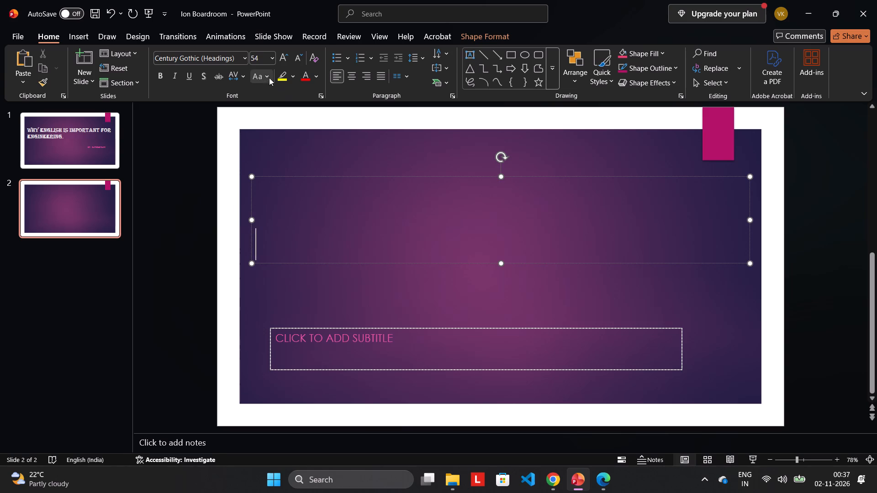
left_click(271, 57)
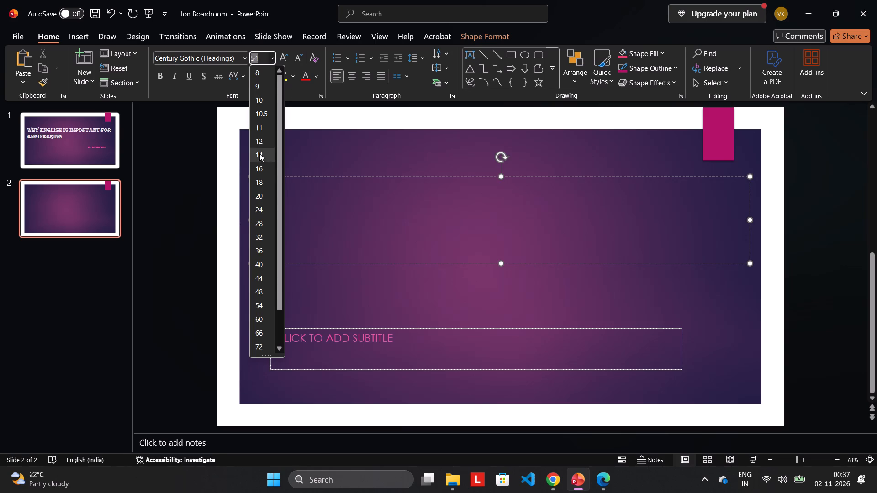
left_click(262, 181)
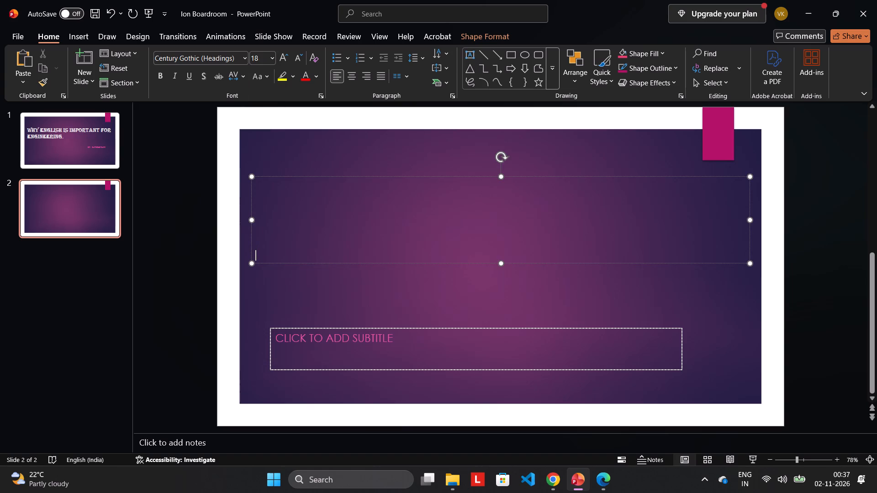
Enter "1. USE IN INDUSTRY" as the first line of the second slide's title.
key("1")
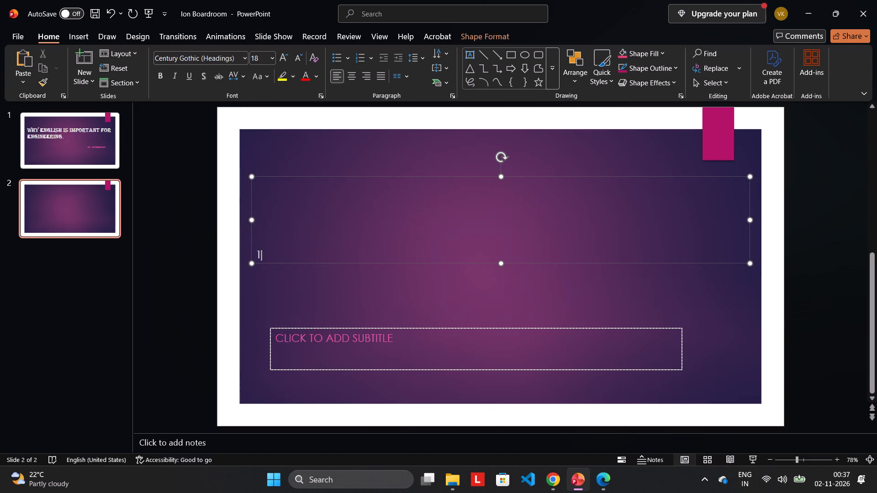
key("period")
key("space")
type("USE IN")
key("space")
key("space")
type("INDUSTRHY")
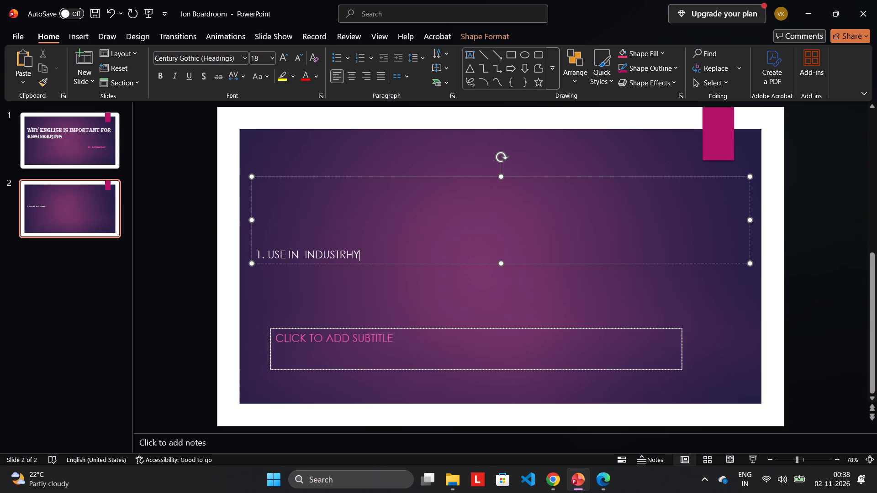
key("BackSpace")
key("BackSpace")
key("BackSpace")
key("BackSpace")
type("TRY")
Start a second line in the title box with the number "2.".
key("Return")
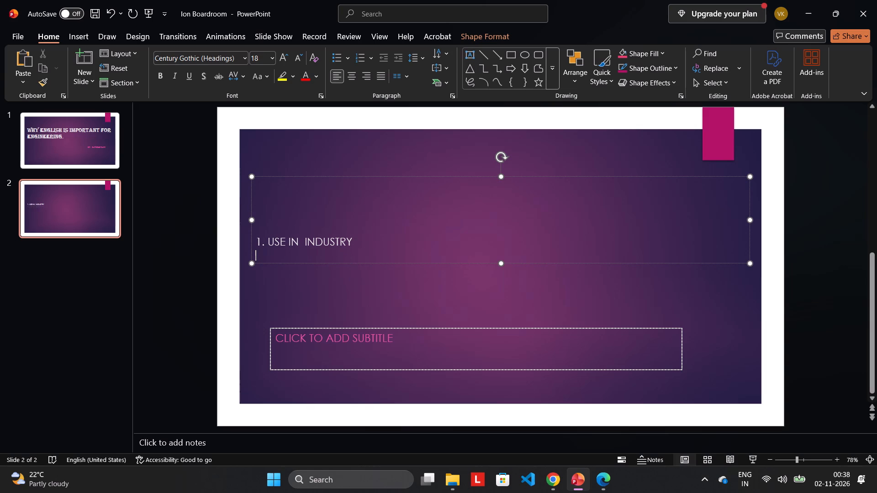
type("2.")
key("space")
Insert a blank line between the "USE IN INDUSTRY" line and the line numbered 2.
key("Up")
key("Right")
key("Right")
key("Right")
key("Right")
key("Right")
key("Right")
key("Right")
key("Right")
key("Right")
key("Right")
key("Right")
key("Right")
key("Right")
key("Right")
key("Right")
key("Right")
key("Return")
key("Down")
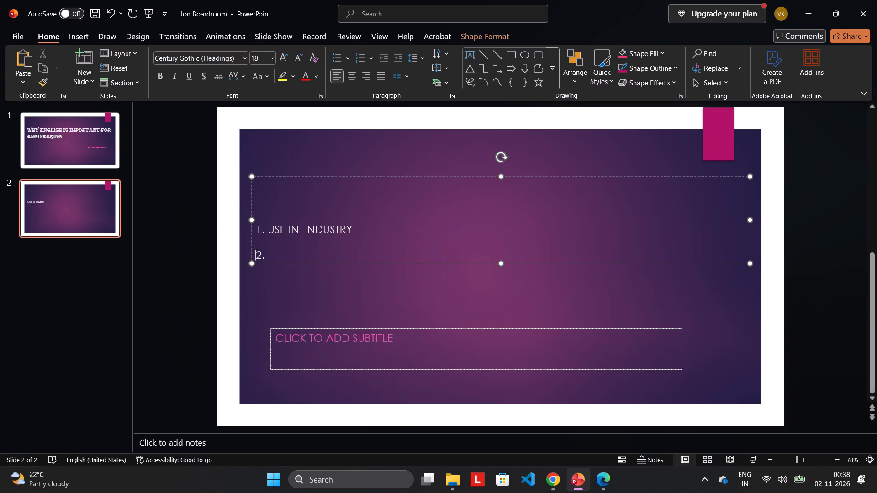
Enter "PERSONALITY DEVELOPEMENT" as the text of the line numbered 2.
key("Right")
key("Right")
key("p")
type("ER")
type("SONI")
type("LA")
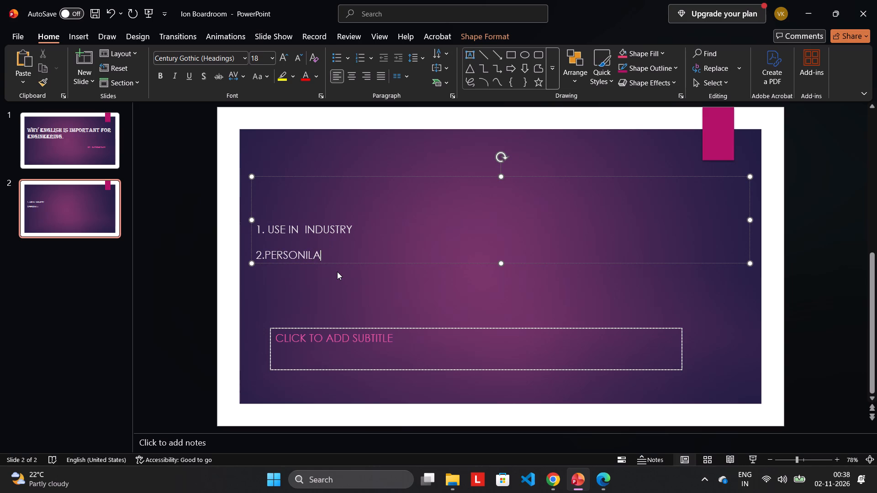
key("t")
key("BackSpace")
key("BackSpace")
key("BackSpace")
key("BackSpace")
type("ALITY")
key("space")
type("DEVELOP")
type("EMENT")
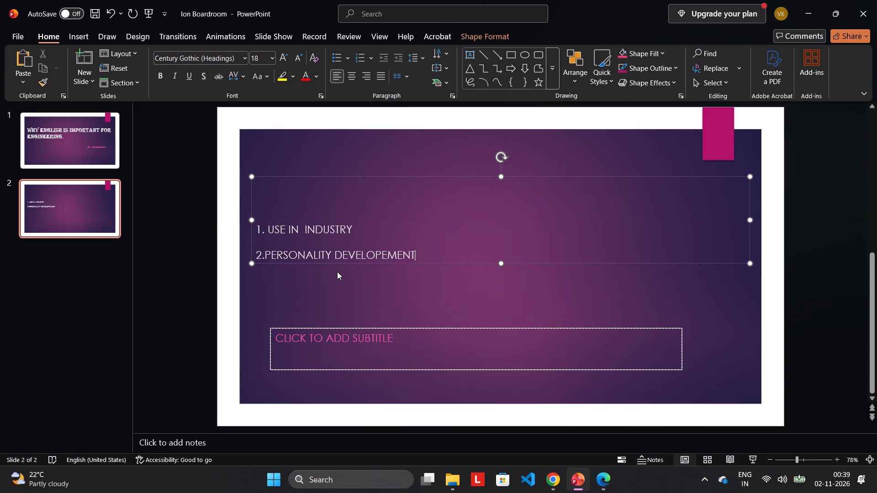
Insert a space between "2." and "PERSONALITY" to match the spacing of the first item.
key("Left")
key("Left")
key("Left")
key("Left")
key("Left")
key("Left")
key("Left")
key("Left")
key("Left")
key("Left")
key("Left")
key("Left")
key("Left")
key("Left")
key("Left")
key("Left")
key("Left")
key("Left")
key("Left")
key("Left")
key("Left")
key("Left")
key("Right")
key("Down")
key("Right")
key("Right")
key("Left")
key("space")
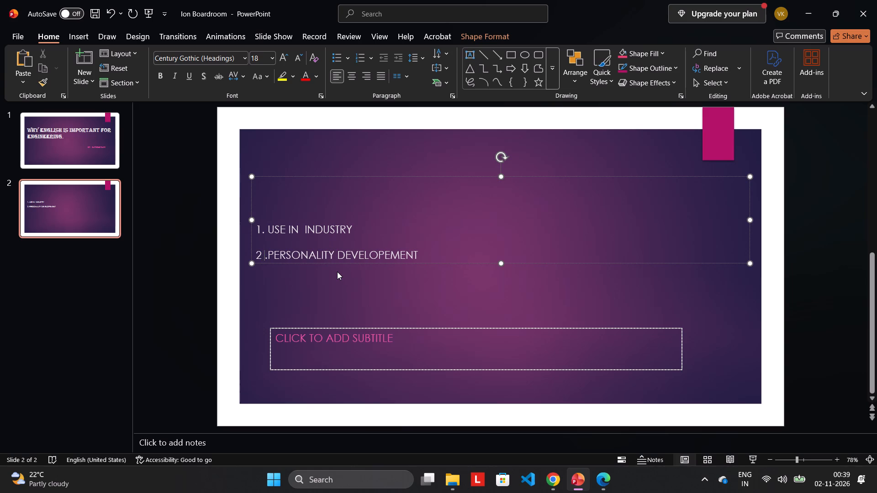
key("BackSpace")
key("Right")
key("space")
Insert a space between the number 2 and its period in the personality development line.
key("Up")
key("Up")
key("Left")
key("Left")
key("Down")
key("Right")
key("Right")
key("BackSpace")
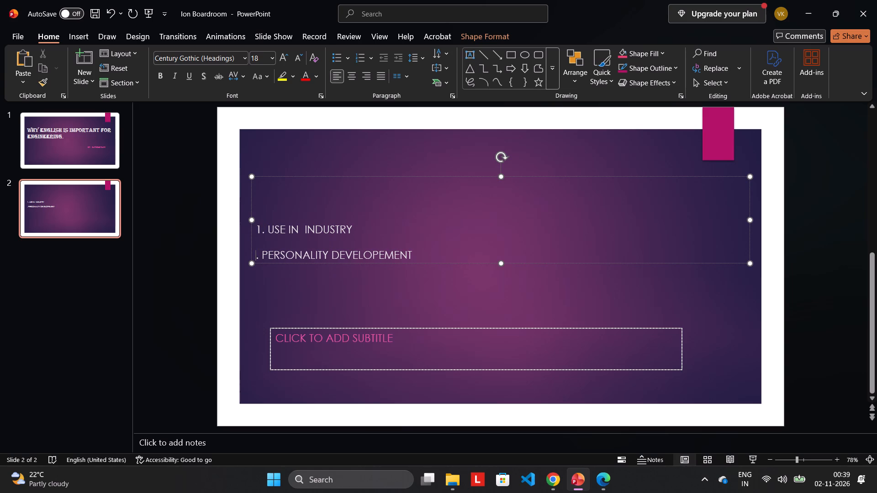
key("ctrl+z")
key("space")
key("Down")
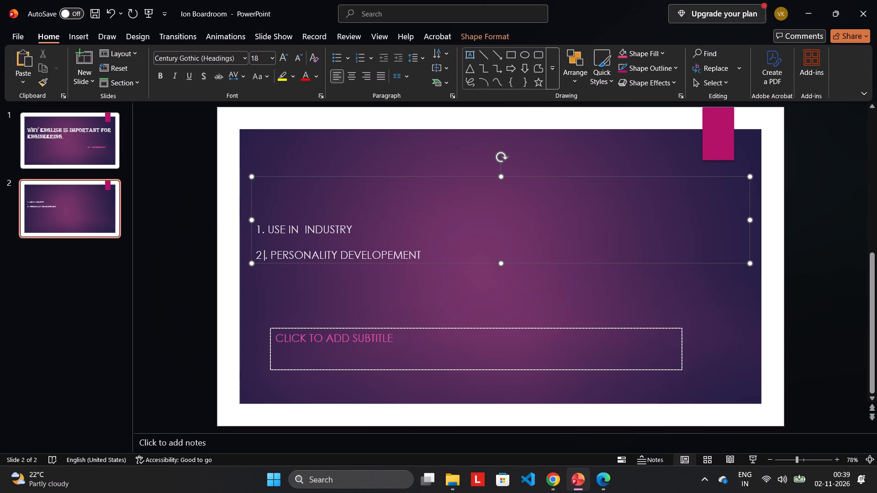
Add a blank line and a new line after the "PERSONALITY DEVELOPEMENT" item on slide 2.
key("Right")
key("Right")
key("Right")
key("Right")
key("Right")
key("Right")
key("Right")
key("Right")
key("Right")
key("Right")
key("Right")
key("Right")
key("Right")
key("Right")
key("Right")
key("Right")
key("Right")
key("Right")
key("Right")
key("Right")
key("Return")
key("Return")
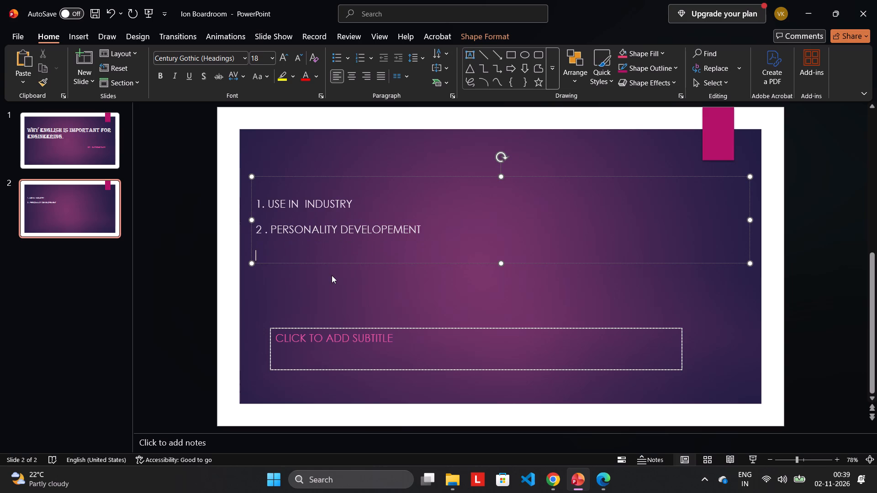
Number the new line below the personality development item as "3 .", with a space before the period.
key("3")
key("BackSpace")
key("BackSpace")
key("3")
key("period")
key("BackSpace")
key("space")
key("period")
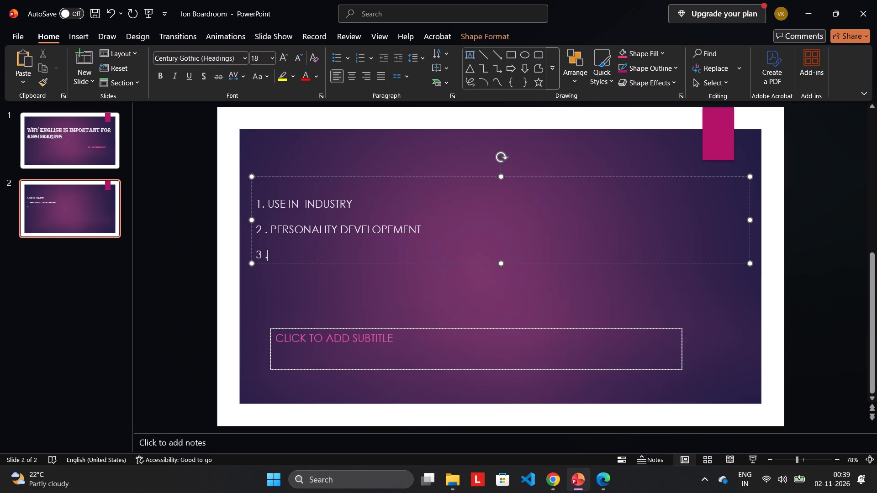
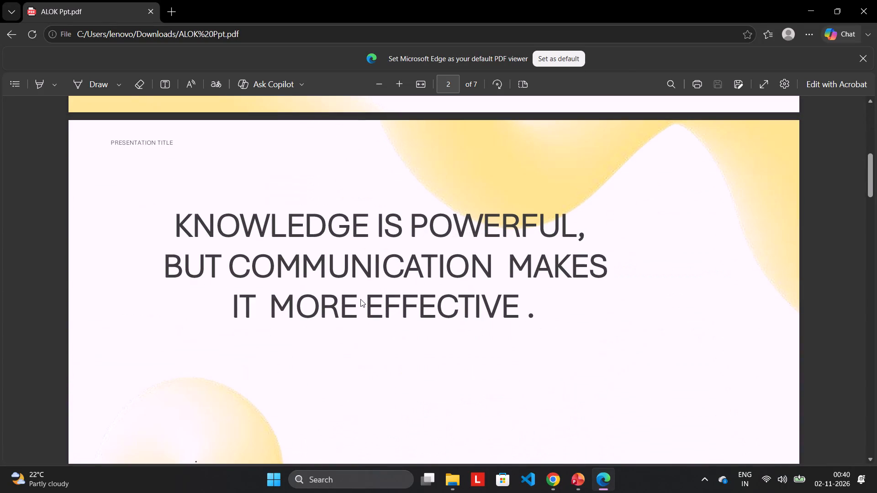
Look through pages 2 to 4 of the reference presentation PDF for topics to use in the slide 2 list.
scroll(361, 299, "down", 5)
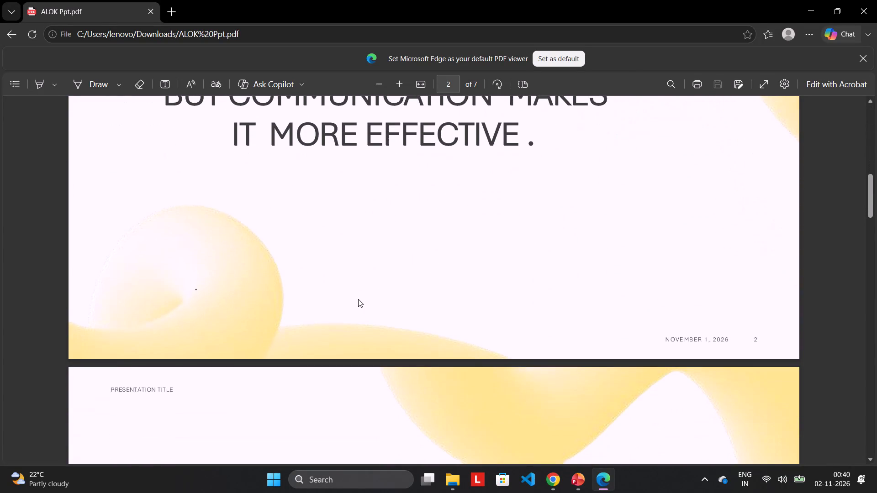
scroll(358, 298, "up", 1)
scroll(357, 298, "down", 9)
scroll(356, 302, "up", 1)
scroll(356, 302, "down", 1)
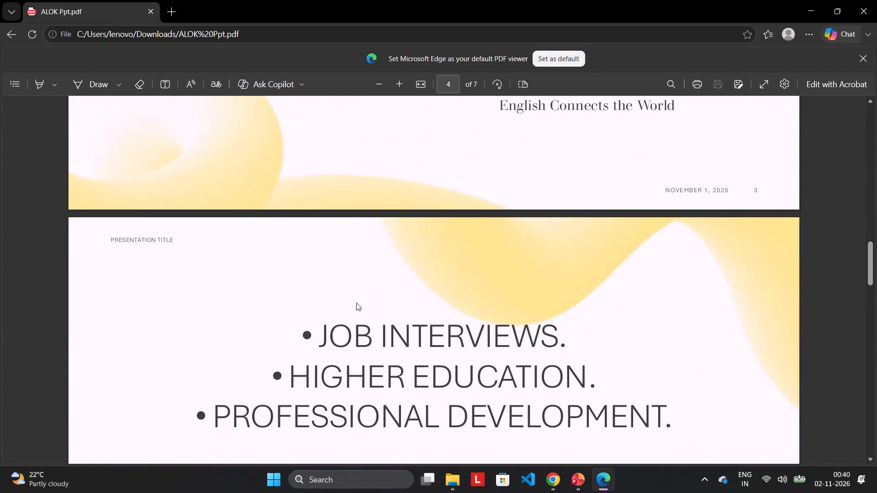
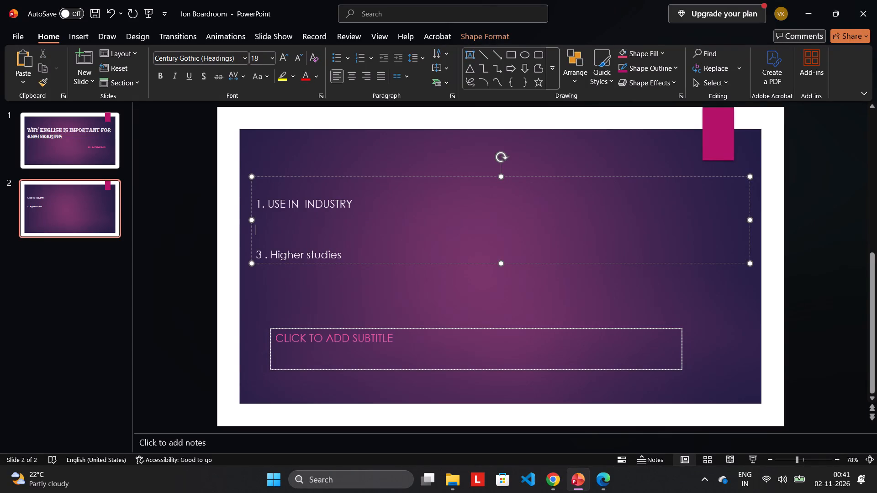
Number the empty line between the industry and higher studies items as "2 ." and paste the copied "PERSONALITY DEVELOPEMENT" text after it.
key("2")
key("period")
key("BackSpace")
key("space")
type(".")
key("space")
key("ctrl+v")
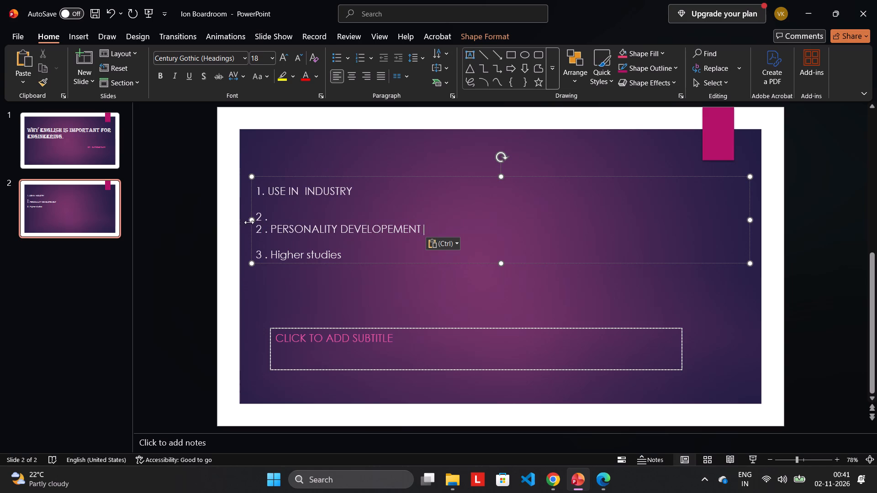
Delete the stray empty "2 ." entry between "USE IN INDUSTRY" and "PERSONALITY DEVELOPEMENT" in the slide 2 list.
left_click(271, 219)
key("BackSpace")
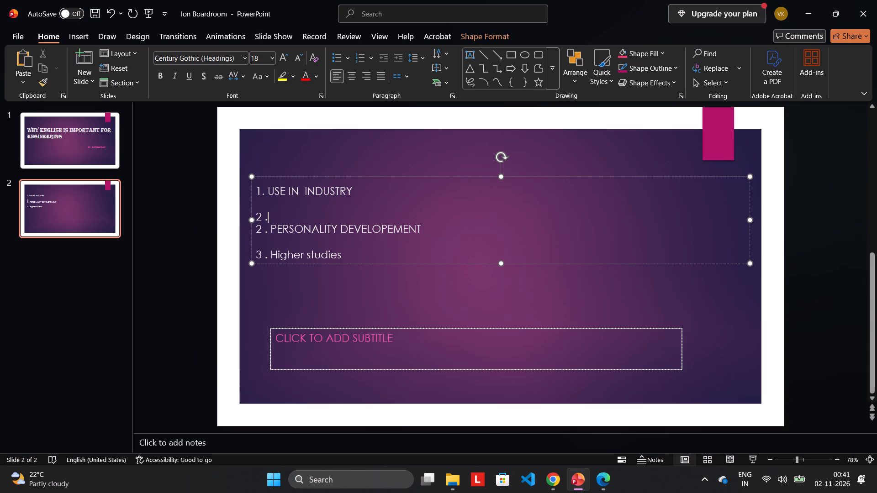
key("BackSpace")
key("BackSpace")
key("BackSpace")
key("BackSpace")
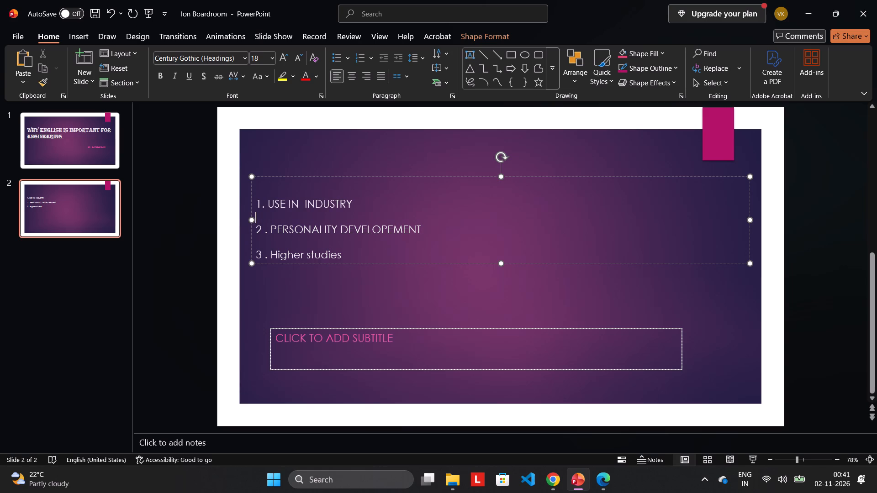
Clear the text "PERSONALITY DEVELOPEMENT" from item 2 of the slide 2 list, keeping its number.
left_click_drag(424, 228, 341, 220)
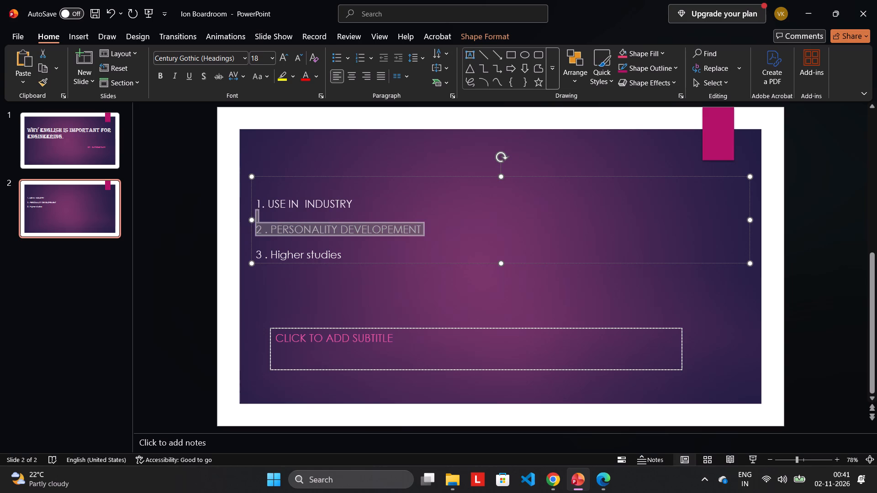
left_click_drag(341, 220, 311, 230)
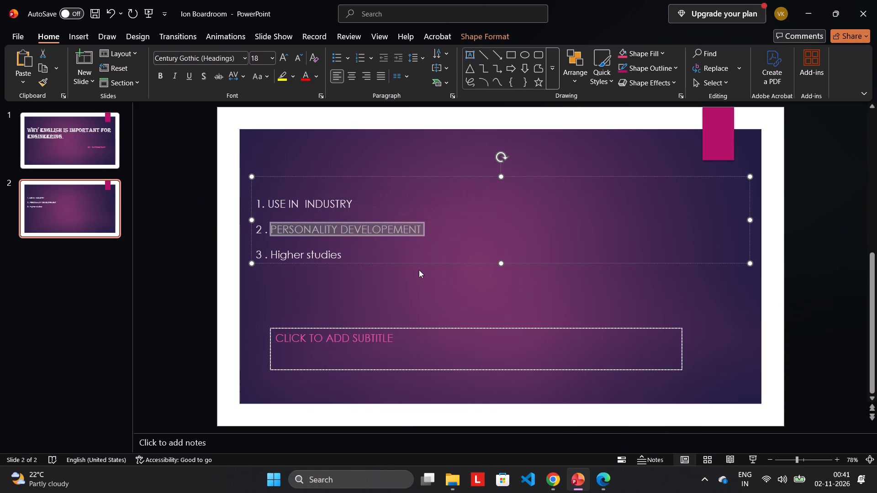
key("space")
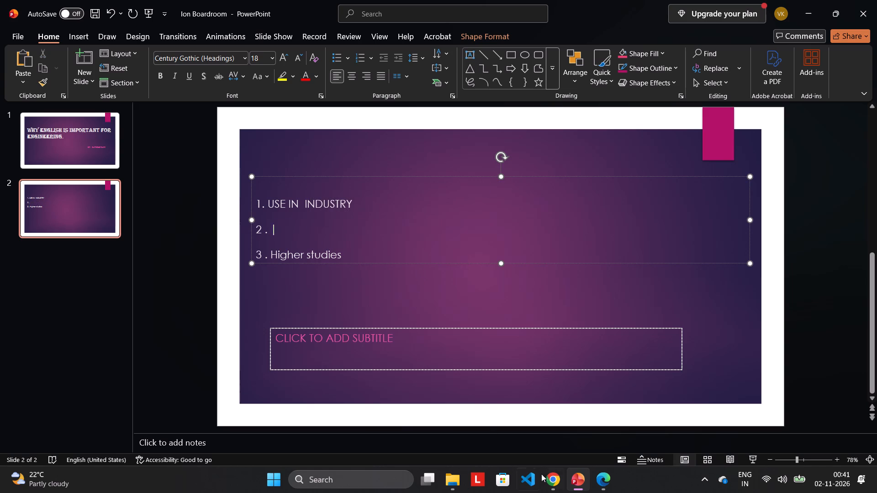
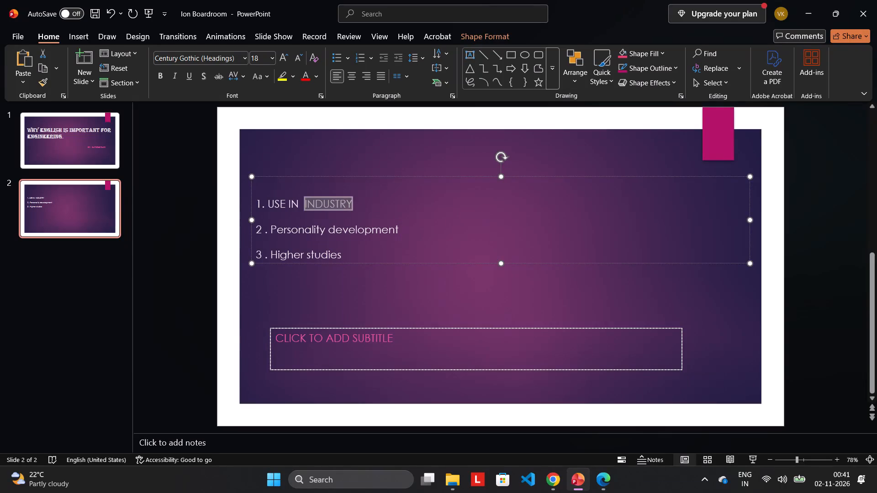
Select the text "USE IN INDUSTRY" in item 1 of the slide 2 list, leaving out its number.
left_click_drag(303, 201, 279, 200)
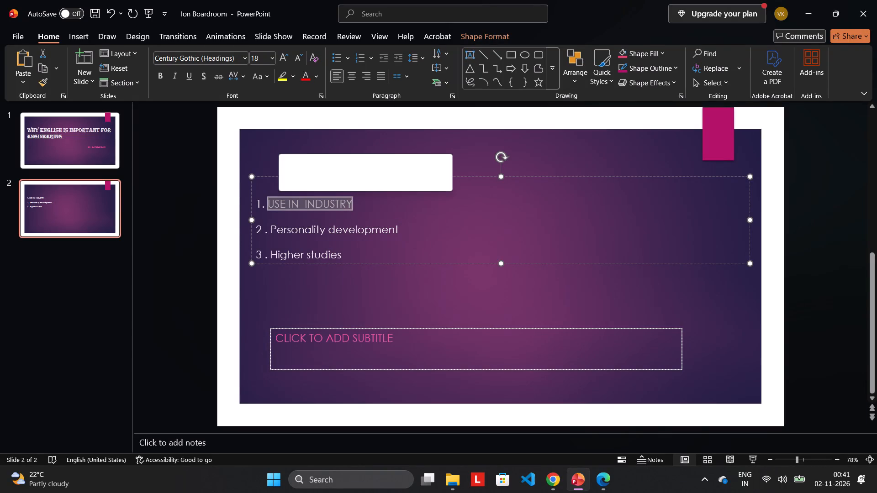
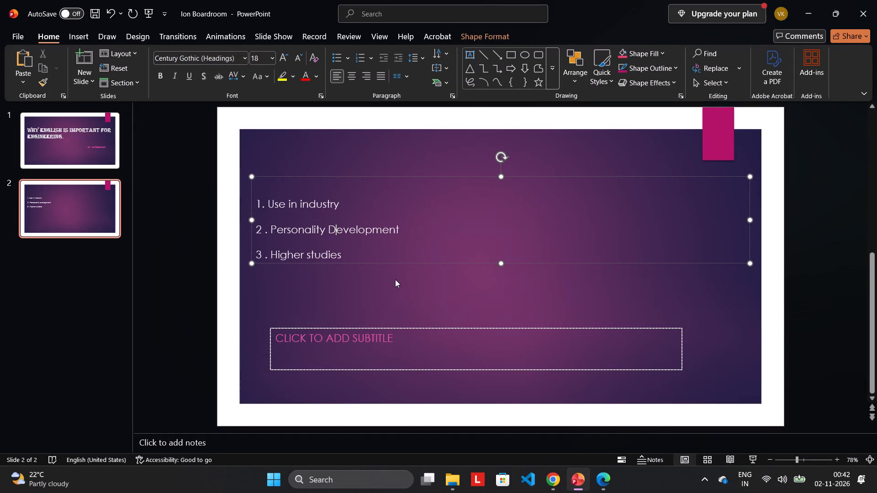
Capitalise the words "in" and "industry" in list item 1 on slide 2 so it reads "Use In Industry".
key("Up")
key("Up")
key("Left")
key("Left")
key("Left")
key("Left")
key("Left")
key("Left")
key("BackSpace")
key("i")
key("Left")
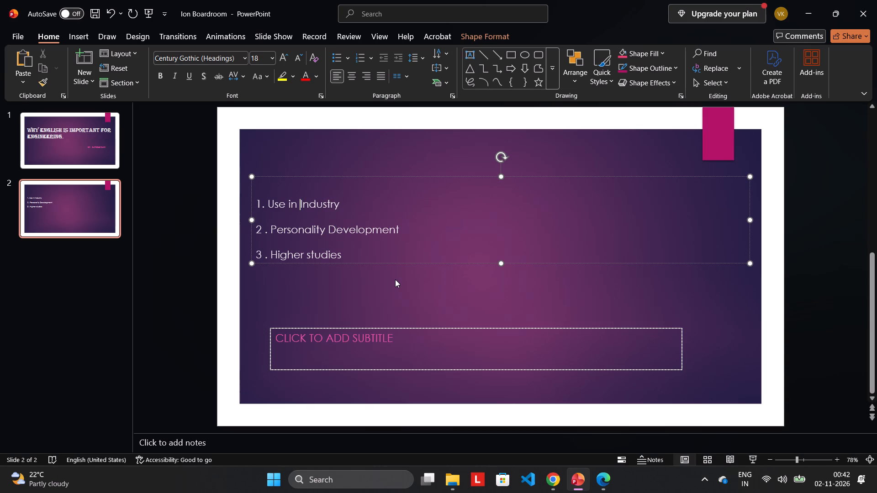
key("Left")
key("Left")
key("BackSpace")
key("i")
Start a fourth list item numbered "4." below "Higher studies" on slide 2, leaving one blank line between them.
key("Right")
key("Right")
key("Down")
key("Down")
key("Down")
key("Down")
key("Down")
key("Down")
key("Down")
key("Down")
key("Right")
key("Right")
key("Right")
key("Right")
key("Right")
key("Right")
key("Right")
key("Right")
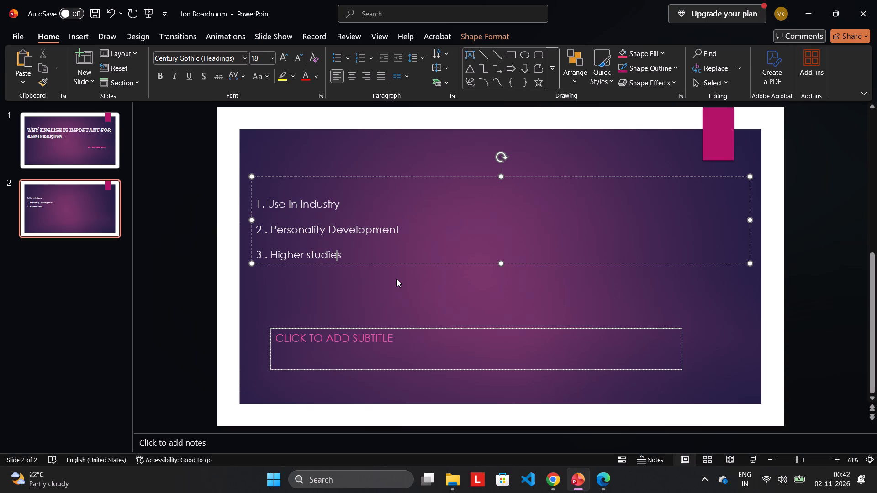
key("Right")
key("Right")
key("Return")
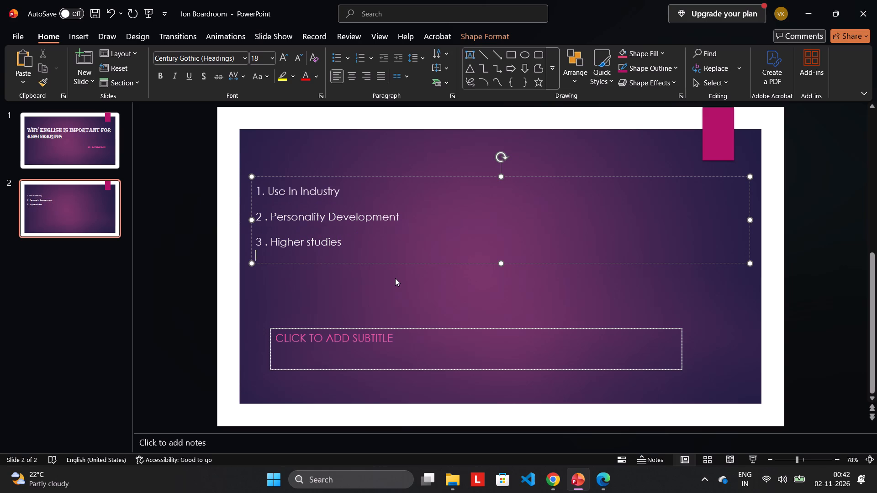
key("Return")
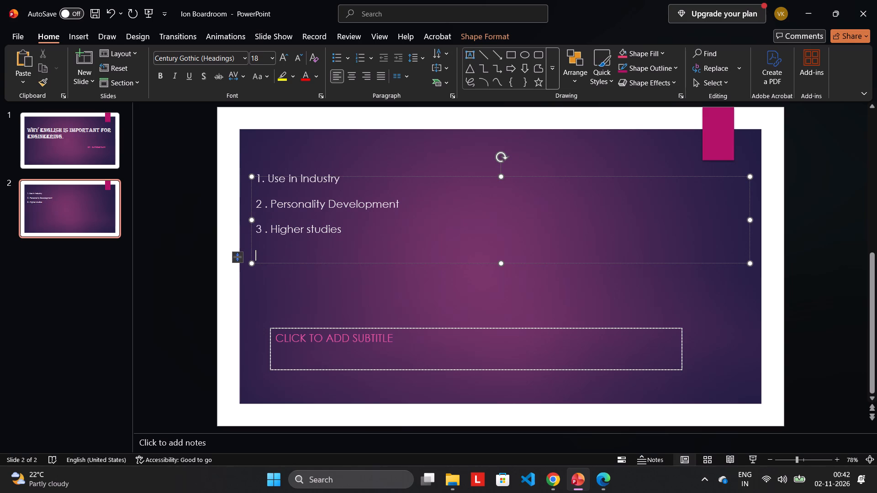
key("4")
key("period")
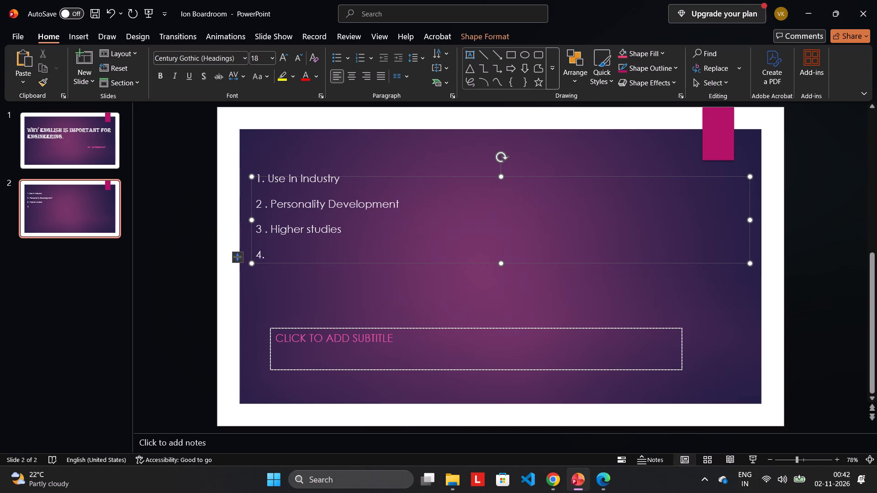
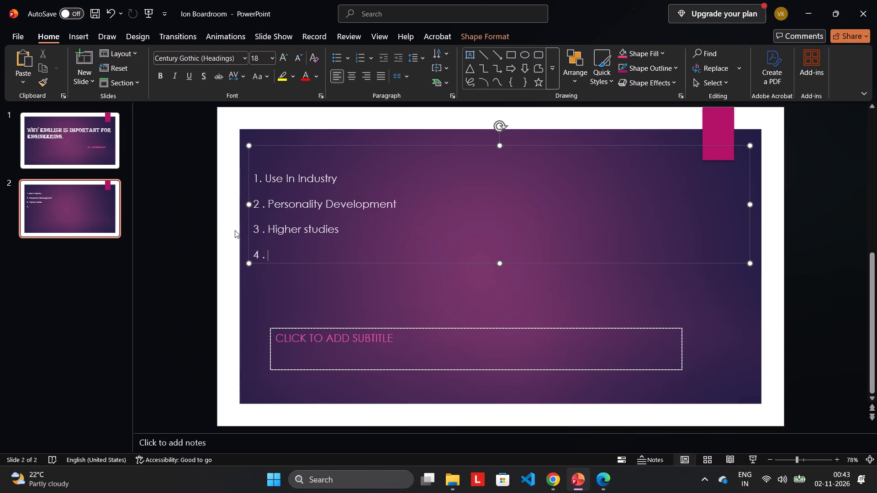
Capitalise the word "studies" in list item 3 on slide 2 so it reads "Higher Studies".
left_click(309, 228)
key("BackSpace")
key("f")
key("BackSpace")
key("s")
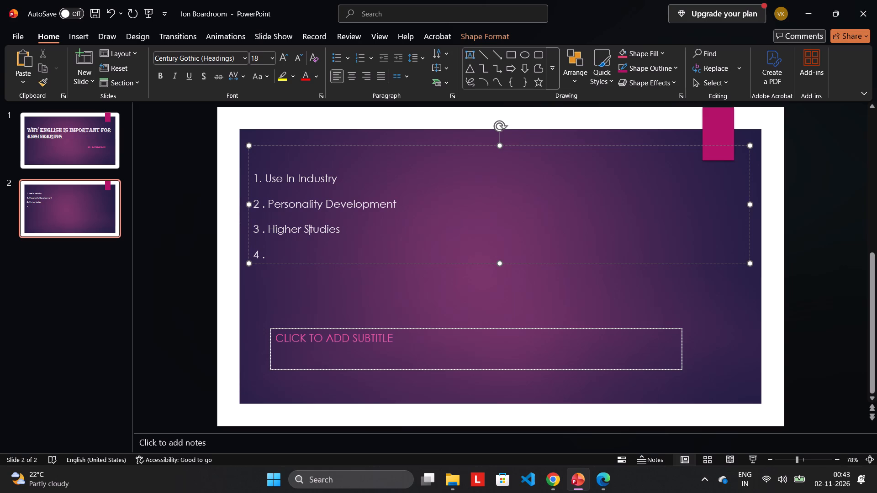
Return the text cursor to the empty fourth list item on slide 2 to continue the list there.
key("Right")
key("Right")
key("Right")
key("Right")
key("Right")
key("Right")
key("Right")
key("Right")
key("Right")
key("Right")
key("Right")
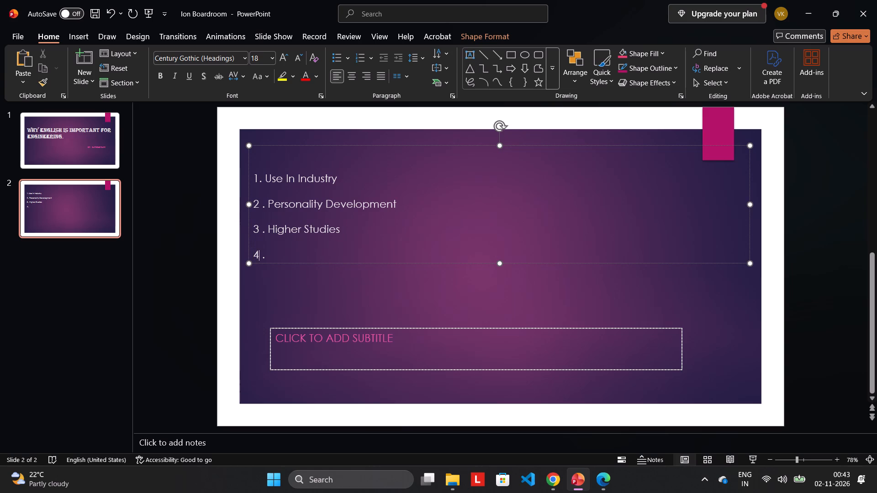
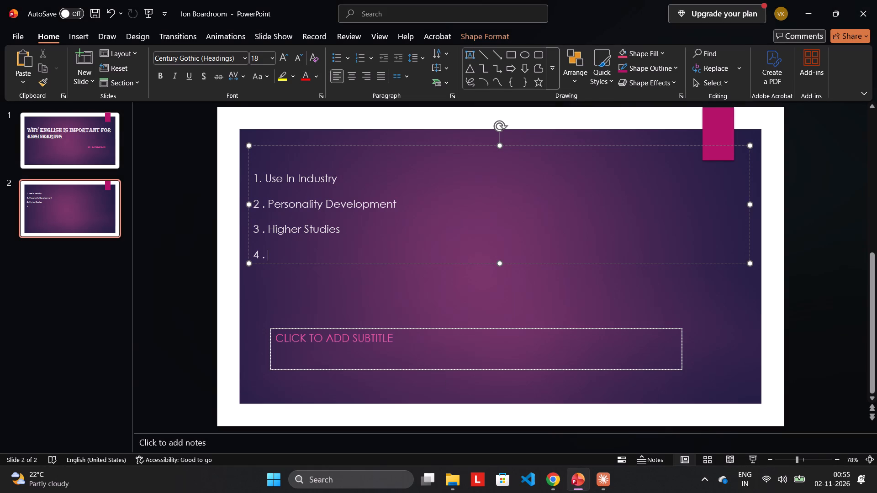
key("ctrl+v")
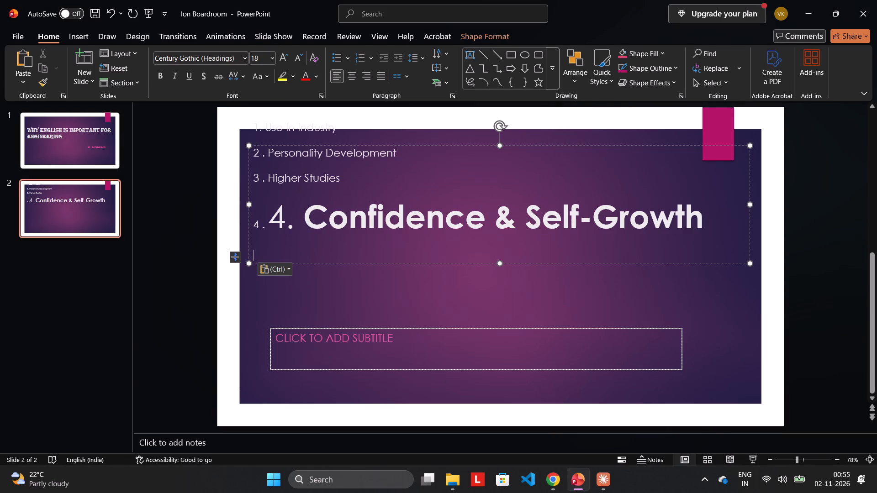
Delete the duplicate small "4 ." in front of the pasted "4. Confidence & Self-Growth" line.
left_click_drag(706, 216, 333, 229)
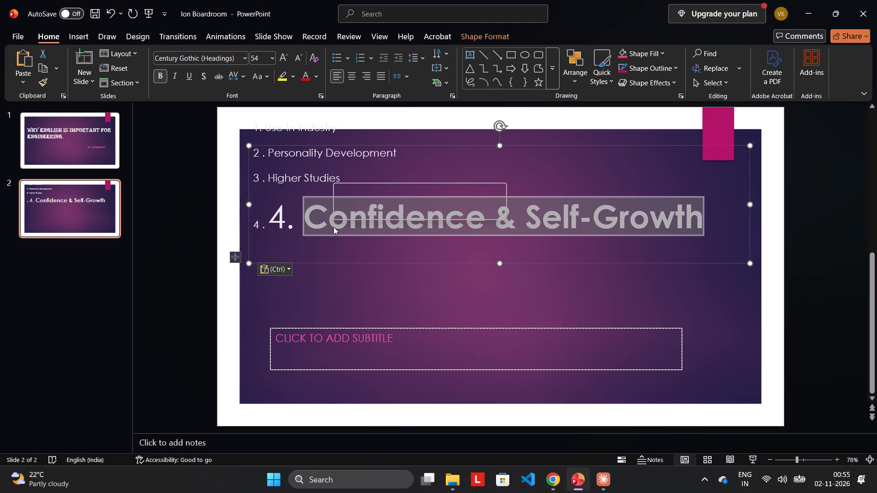
left_click(265, 213)
key("BackSpace")
key("BackSpace")
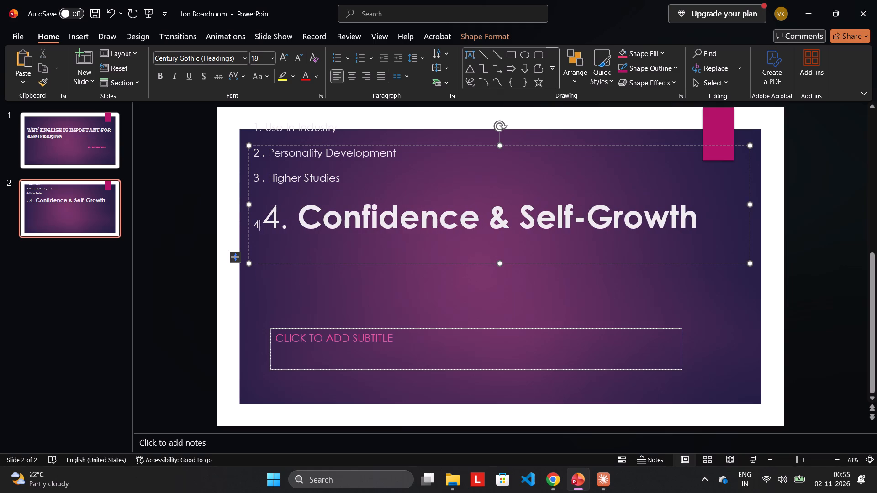
key("BackSpace")
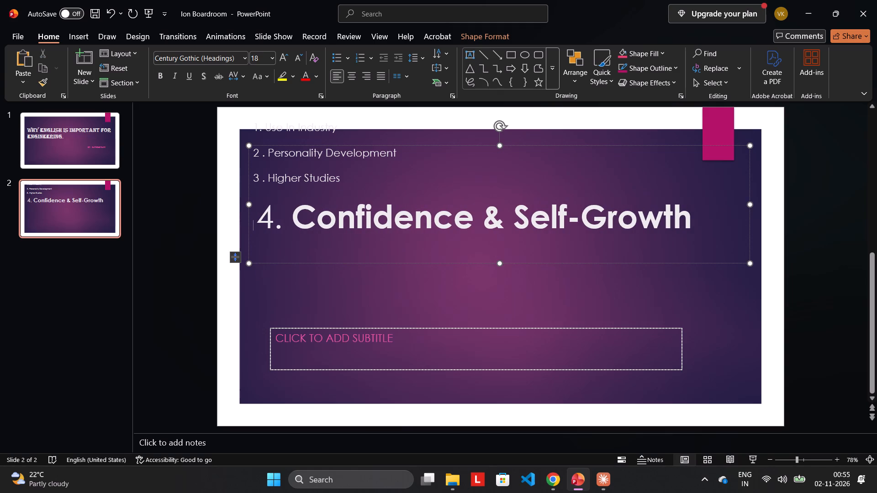
Set the font size of the "4. Confidence & Self-Growth" line to 16.
left_click_drag(259, 212, 290, 218)
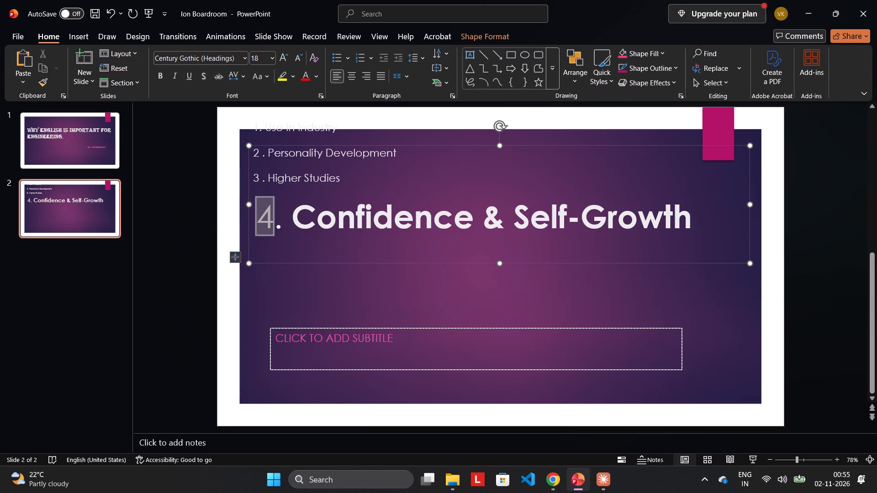
left_click_drag(290, 218, 568, 229)
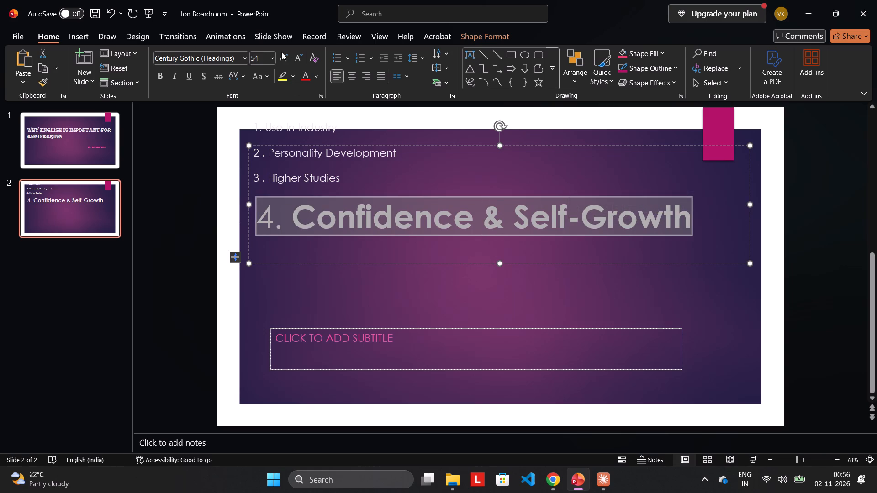
left_click(267, 61)
left_click(273, 59)
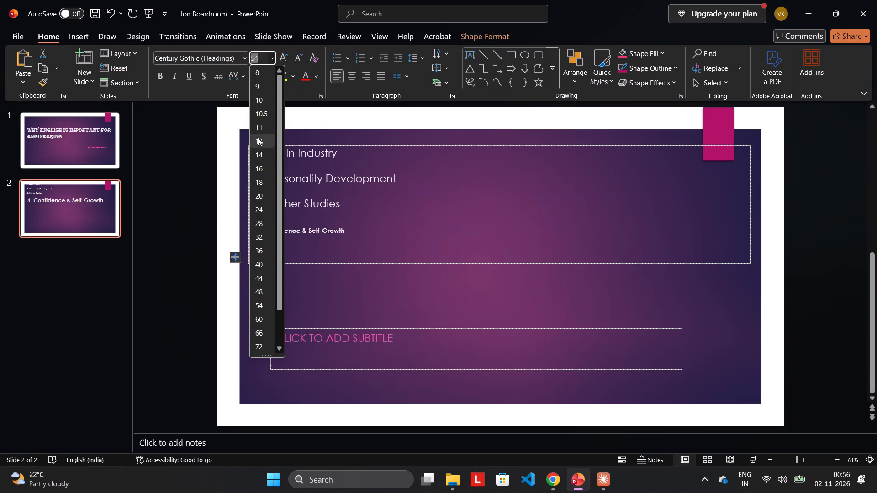
left_click(264, 170)
left_click(500, 200)
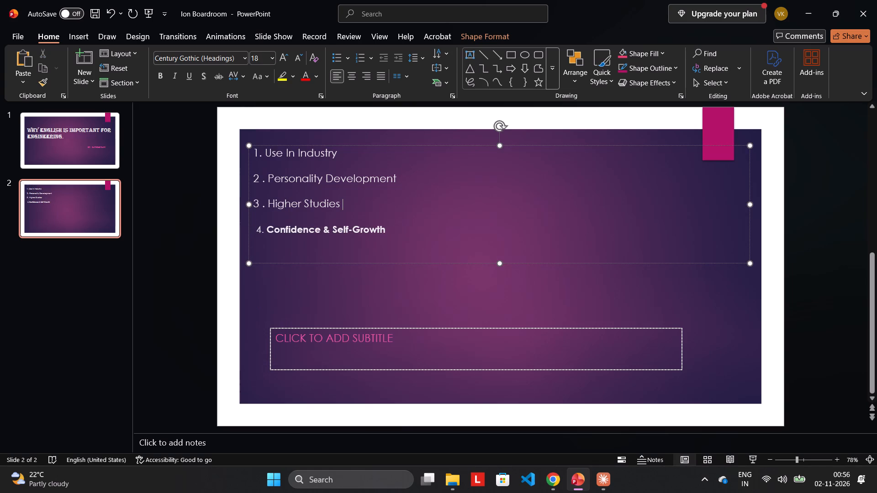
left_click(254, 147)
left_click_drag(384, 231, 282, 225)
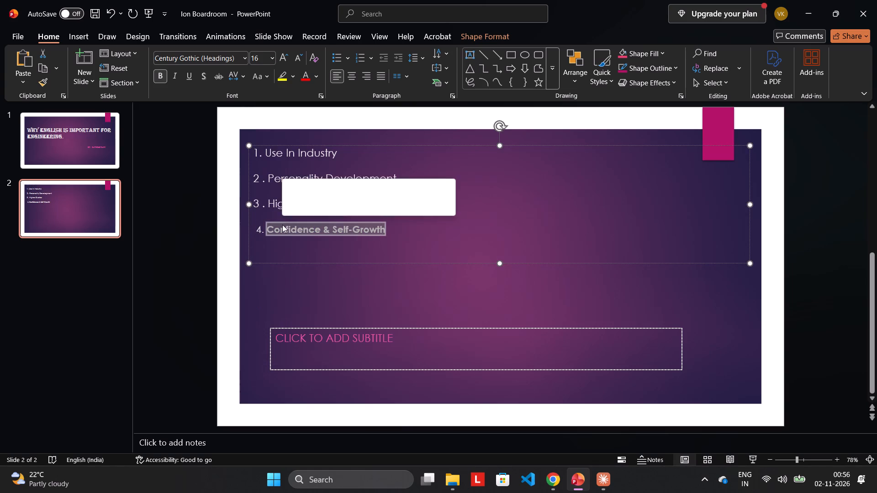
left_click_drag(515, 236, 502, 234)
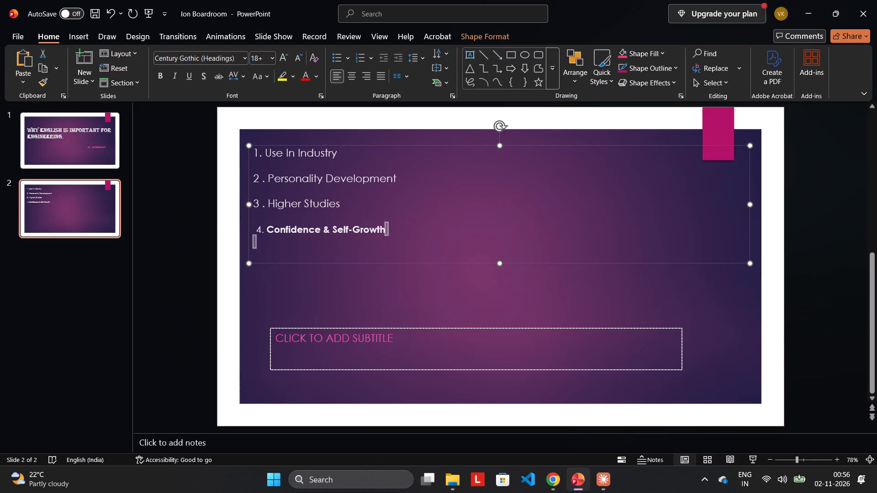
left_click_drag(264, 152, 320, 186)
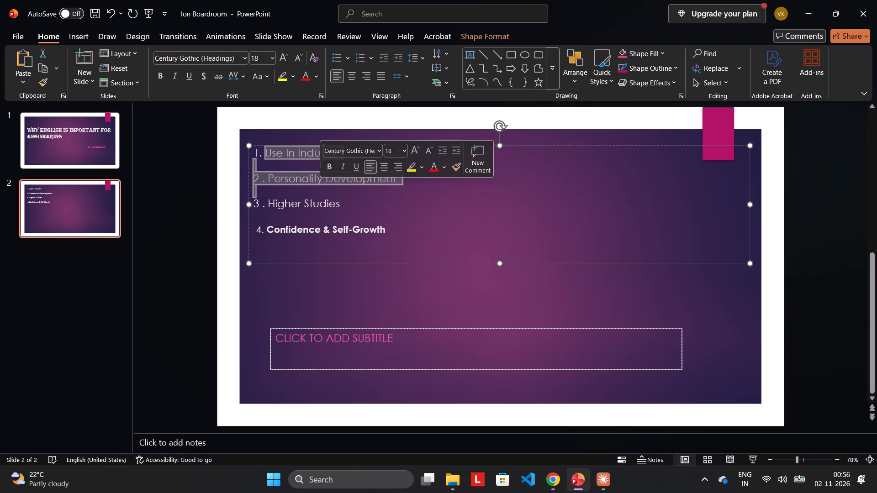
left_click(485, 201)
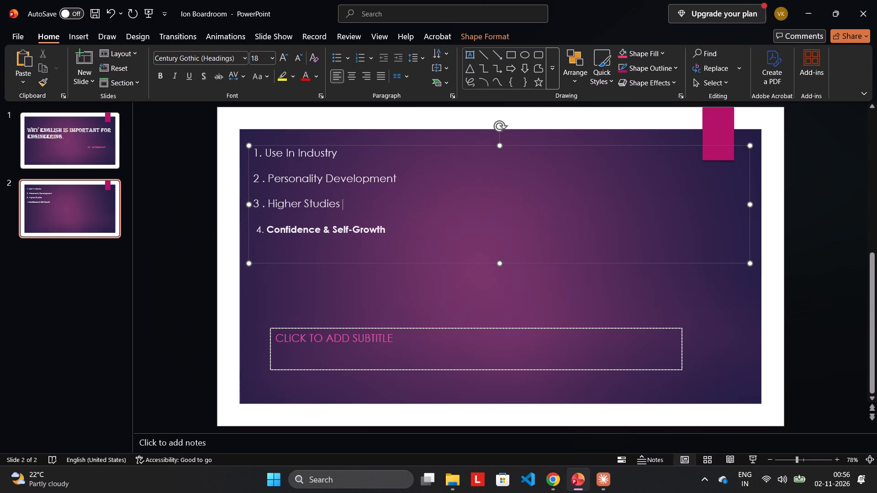
Enlarge the list text box on slide 2 slightly by extending its upper-left corner outward.
left_click_drag(248, 145, 243, 134)
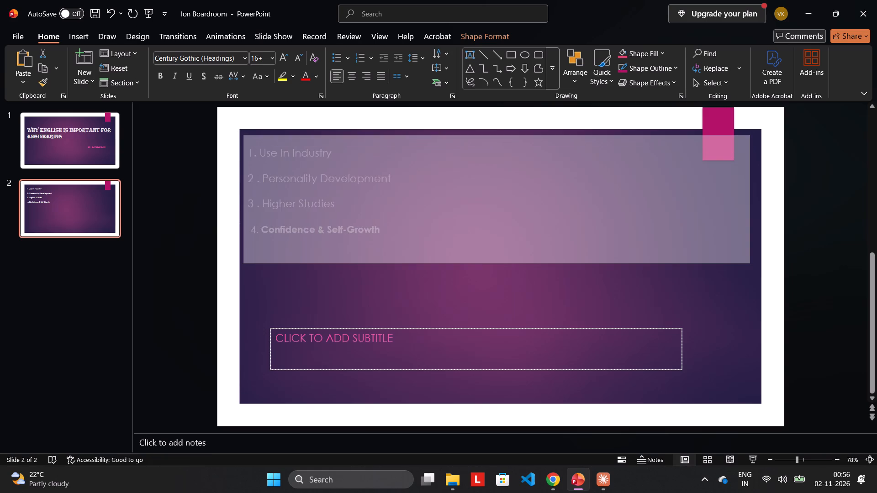
Narrow the list text box on slide 2 and shift it slightly right and down so all four items sit inside the purple background.
left_click_drag(243, 134, 243, 133)
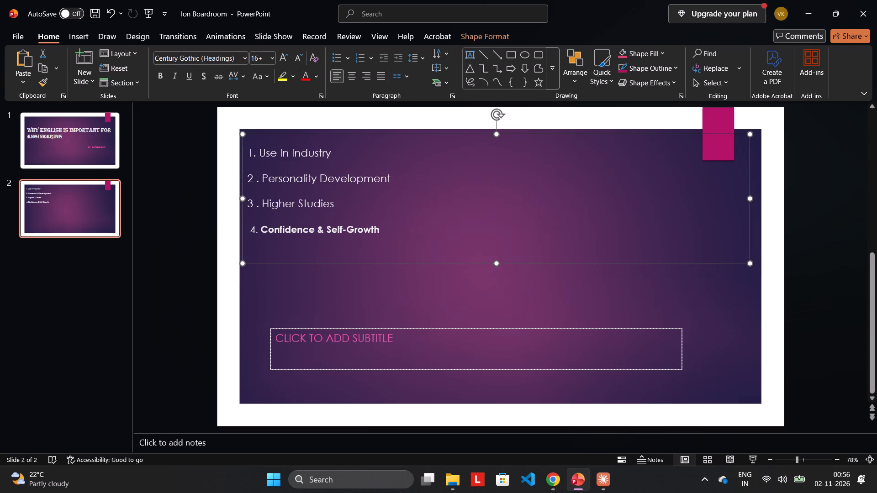
left_click(745, 262)
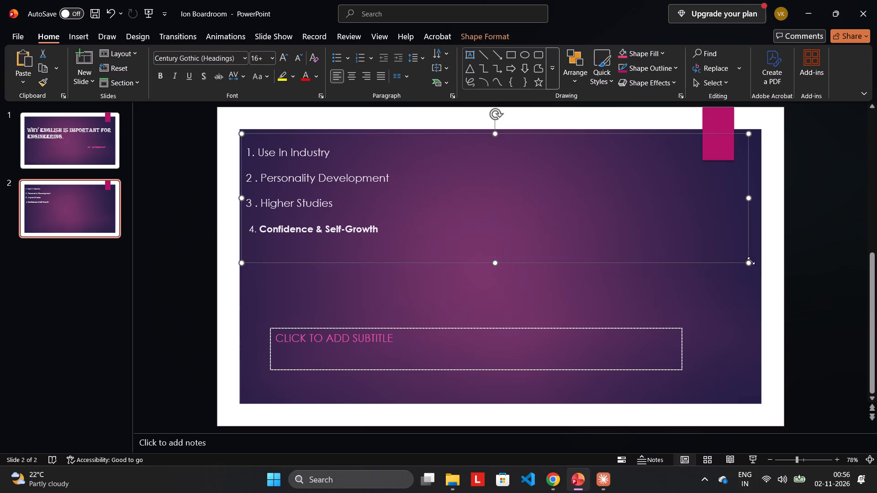
left_click_drag(748, 260, 620, 247)
left_click_drag(402, 187, 406, 198)
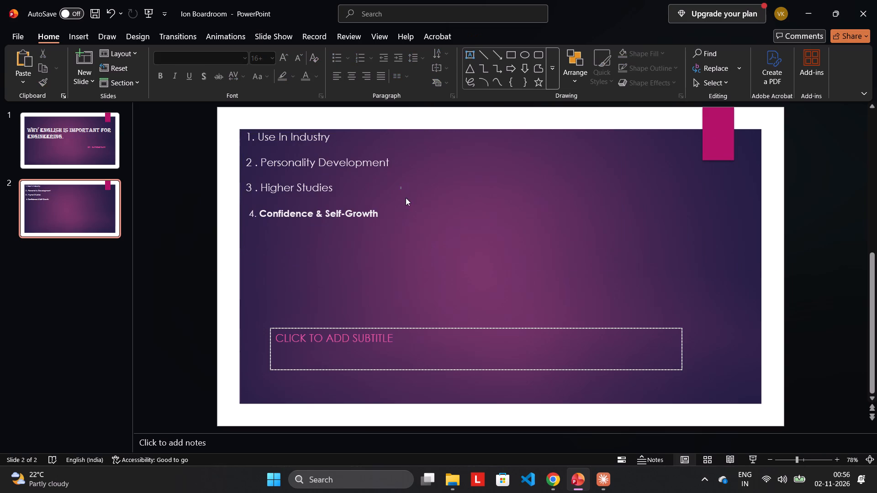
left_click_drag(406, 198, 419, 208)
left_click(425, 183)
left_click_drag(419, 130, 441, 151)
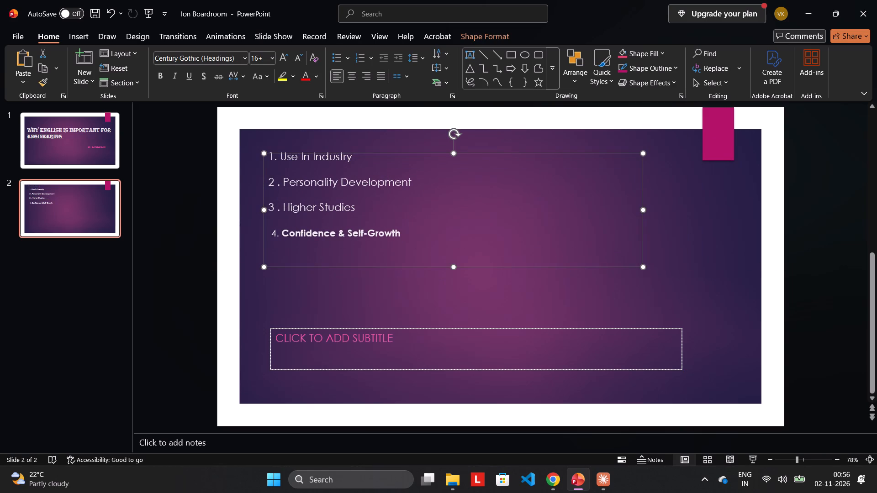
left_click_drag(263, 150, 260, 136)
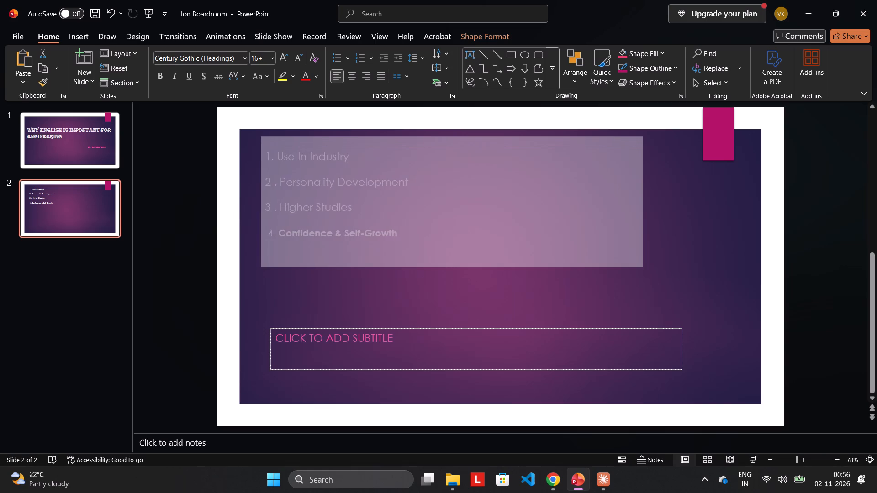
left_click_drag(260, 136, 259, 138)
Extend the list text box down to just above the subtitle placeholder, align its left edge with the placeholder's and widen it slightly rightward.
left_click_drag(449, 260, 453, 286)
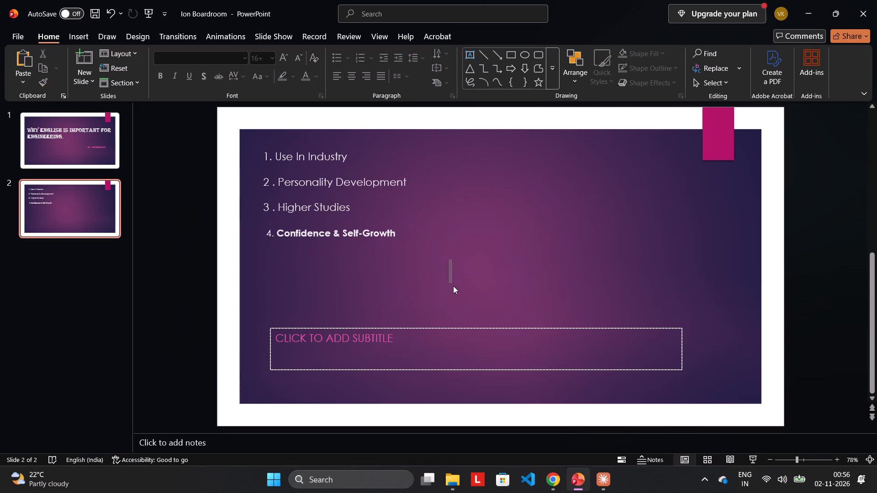
left_click_drag(453, 286, 456, 291)
left_click(455, 221)
left_click(477, 201)
left_click(468, 200)
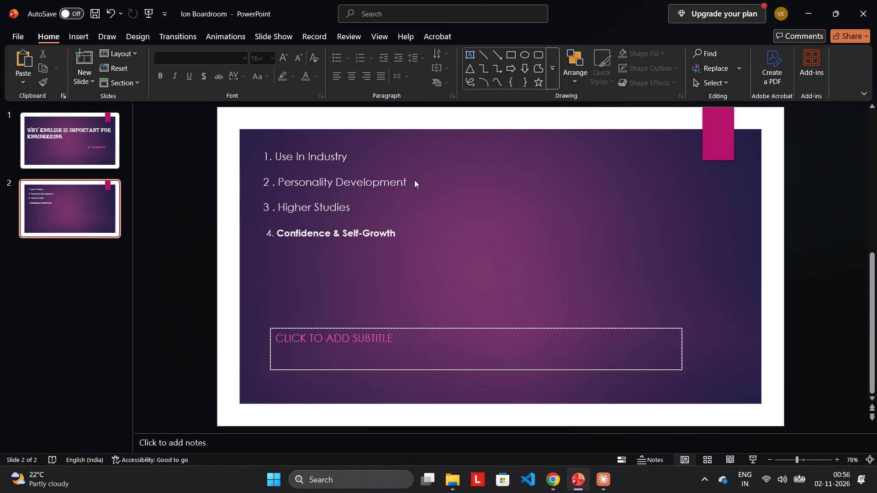
left_click(411, 178)
left_click(407, 178)
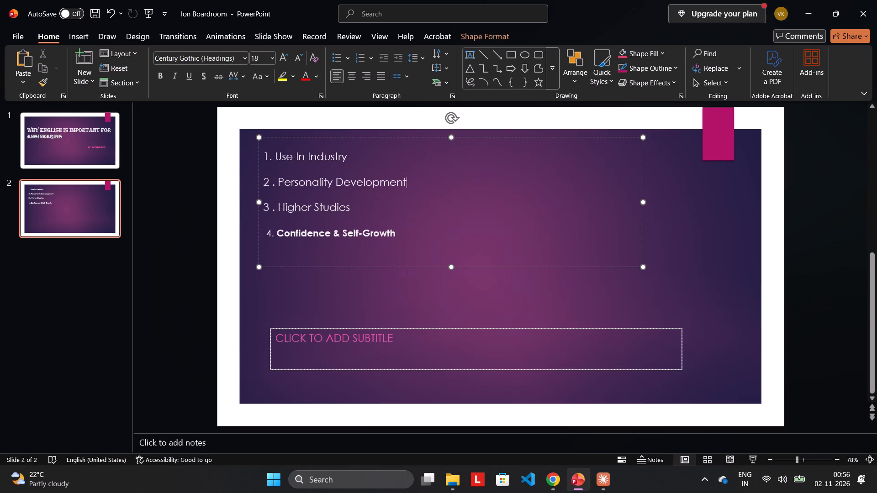
left_click_drag(449, 267, 448, 283)
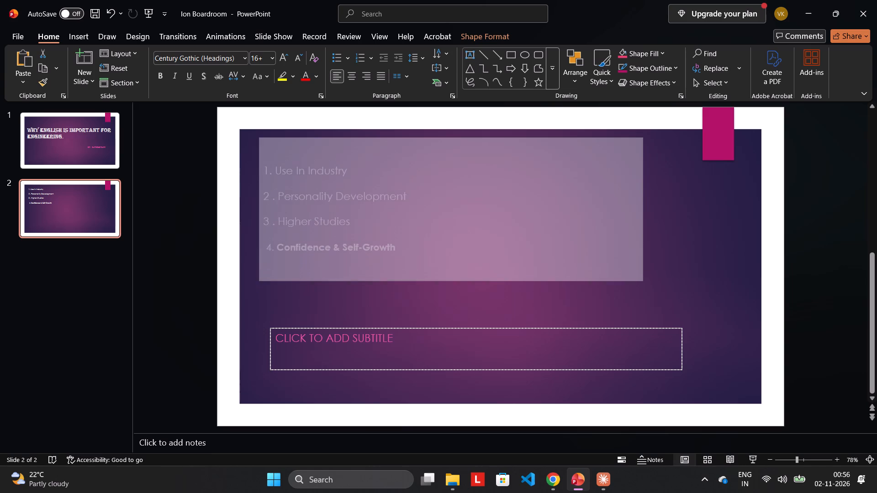
left_click_drag(448, 283, 451, 317)
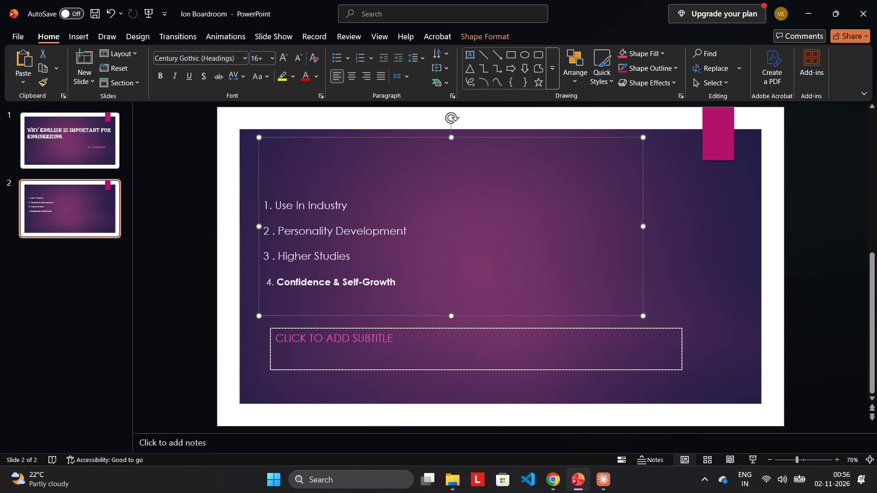
left_click_drag(261, 314, 250, 327)
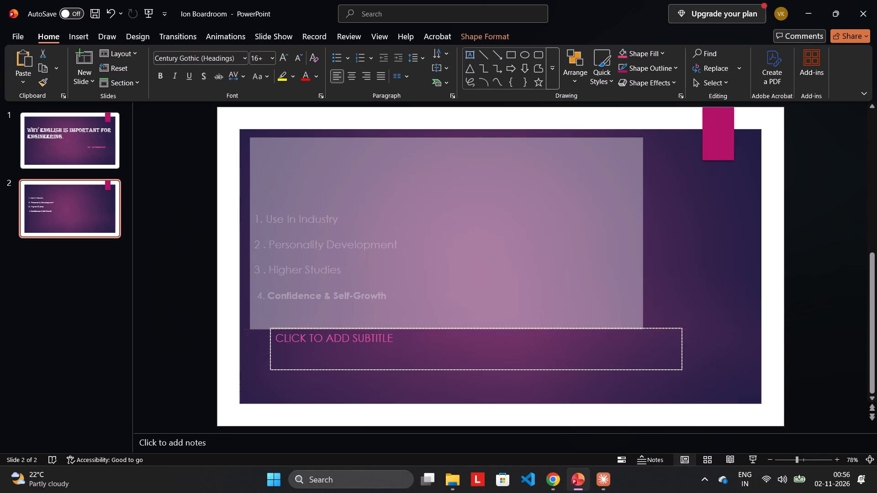
left_click_drag(250, 327, 285, 319)
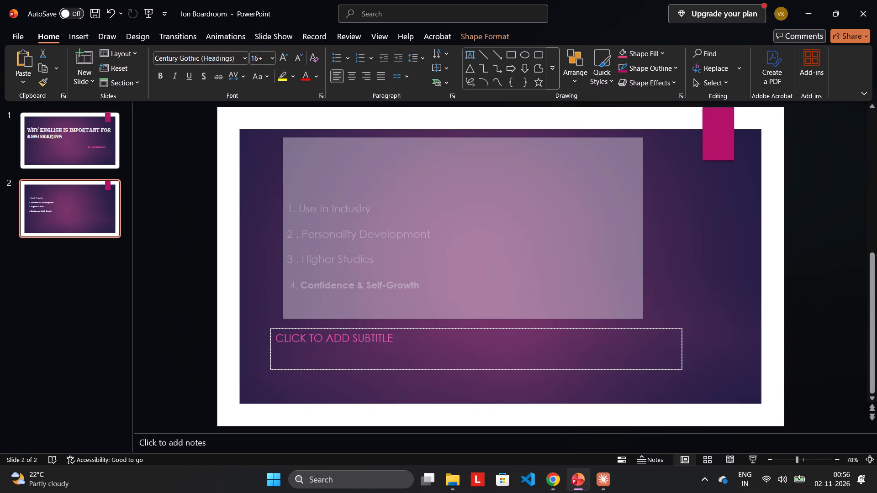
left_click_drag(285, 319, 272, 324)
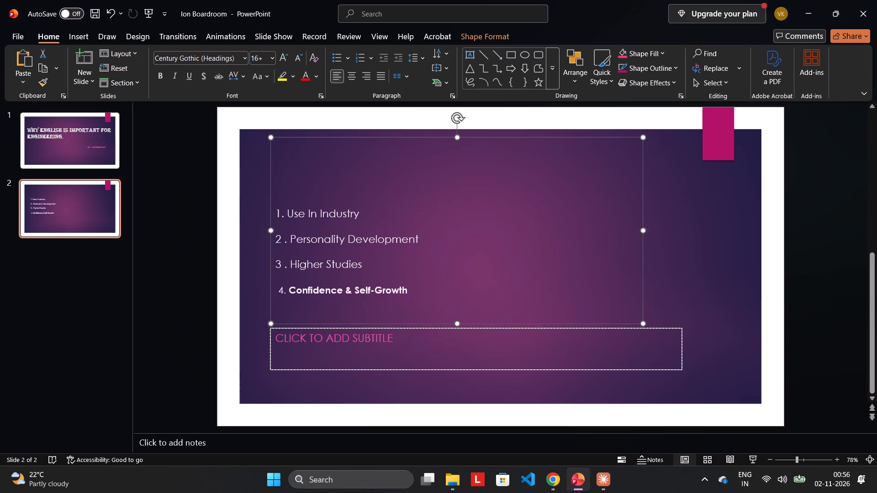
left_click_drag(642, 229, 664, 230)
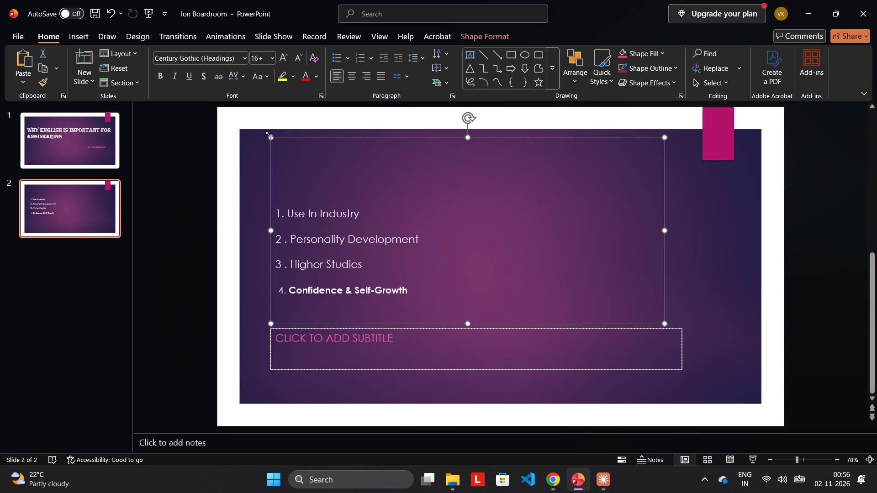
Lower the list text box's top edge, extend its left side slightly, and move the box up a little above the subtitle placeholder.
left_click_drag(269, 136, 251, 192)
left_click_drag(443, 193, 443, 187)
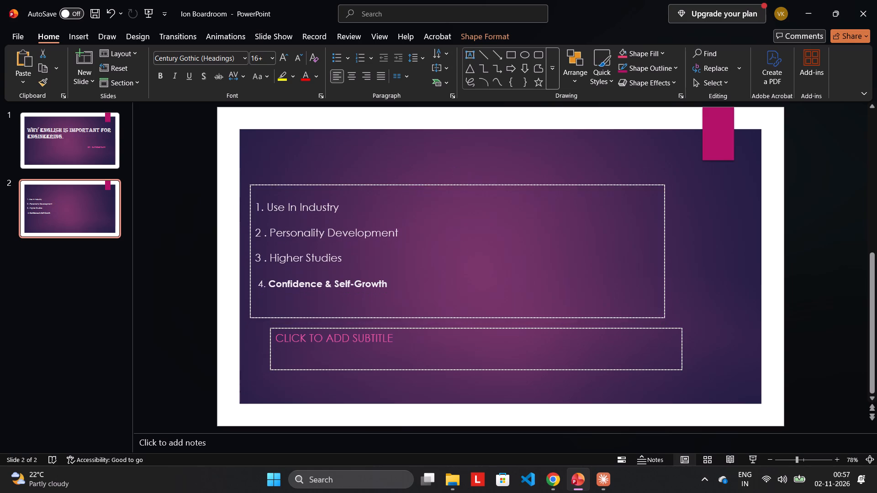
left_click_drag(443, 187, 443, 175)
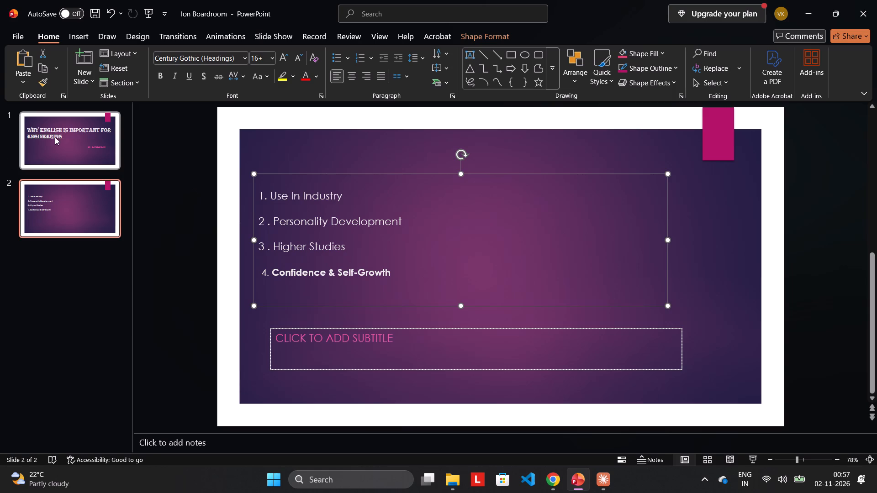
Insert a space between the "4" and its period in slide 2's "Confidence & Self-Growth" line.
left_click(56, 137)
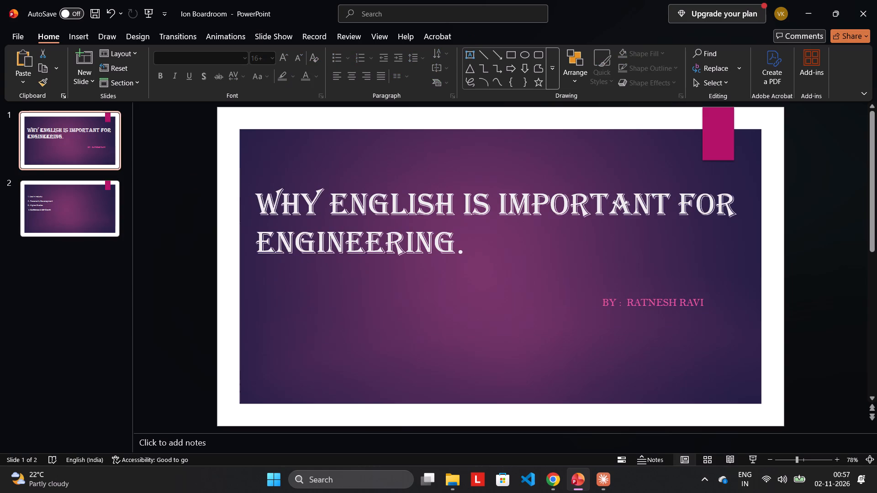
left_click(70, 205)
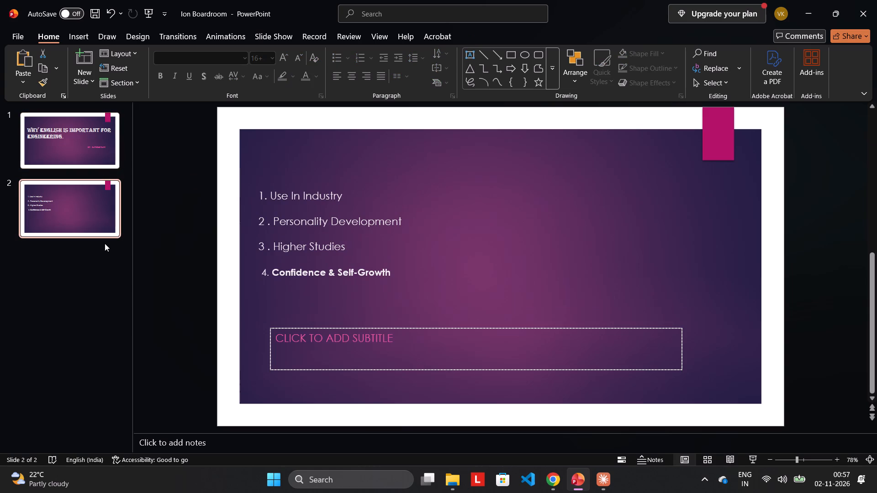
left_click(264, 272)
left_click(327, 282)
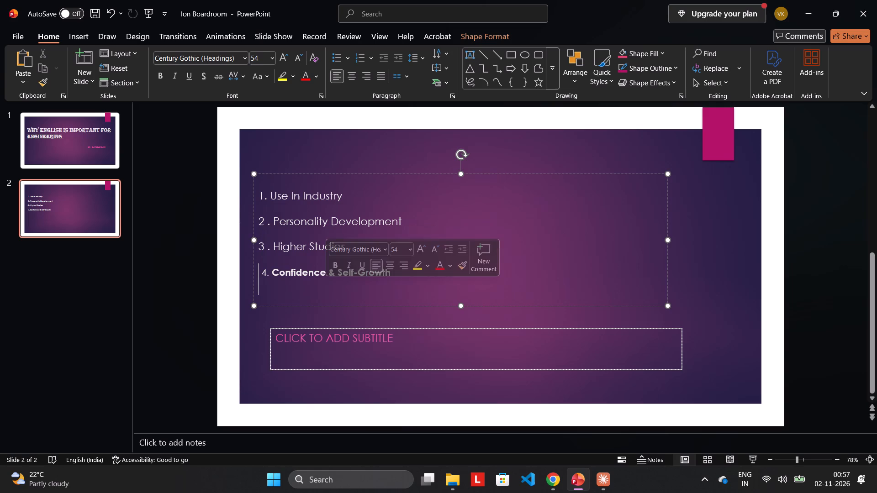
left_click(272, 272)
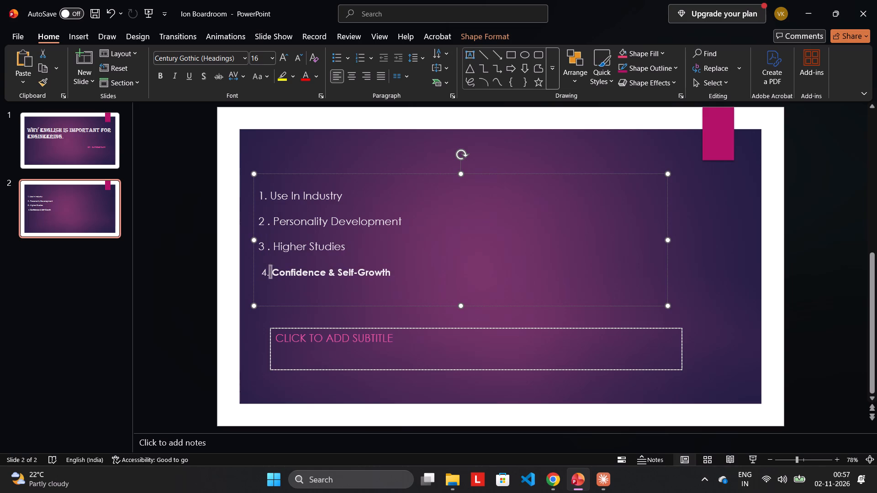
key("Left")
key("Left")
key("space")
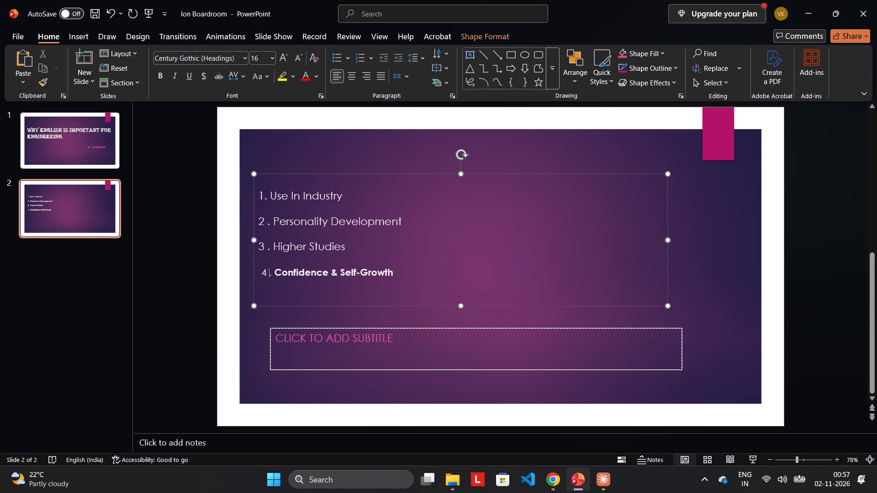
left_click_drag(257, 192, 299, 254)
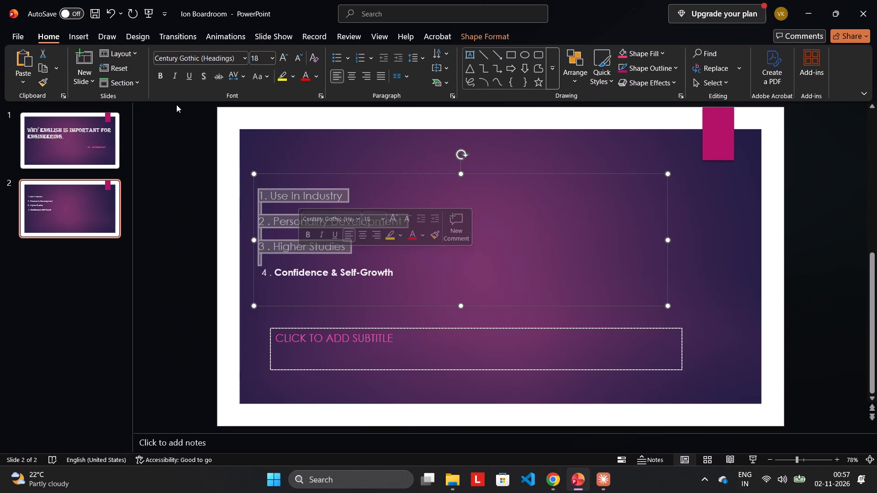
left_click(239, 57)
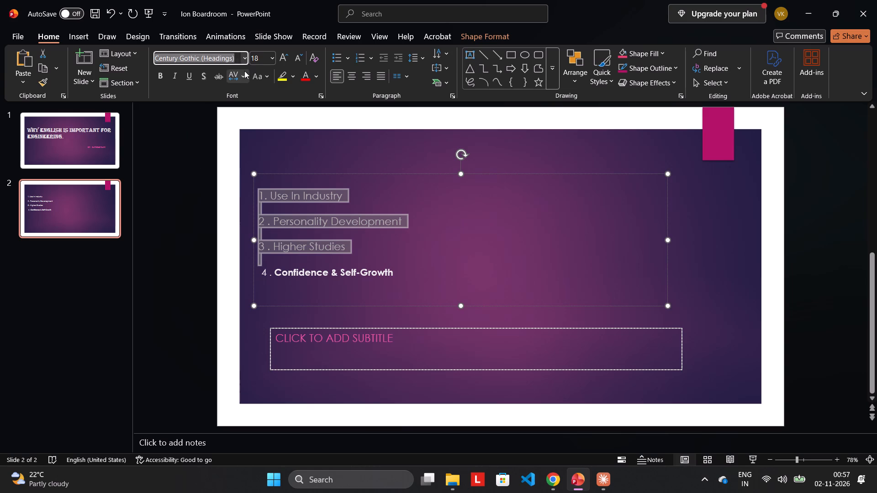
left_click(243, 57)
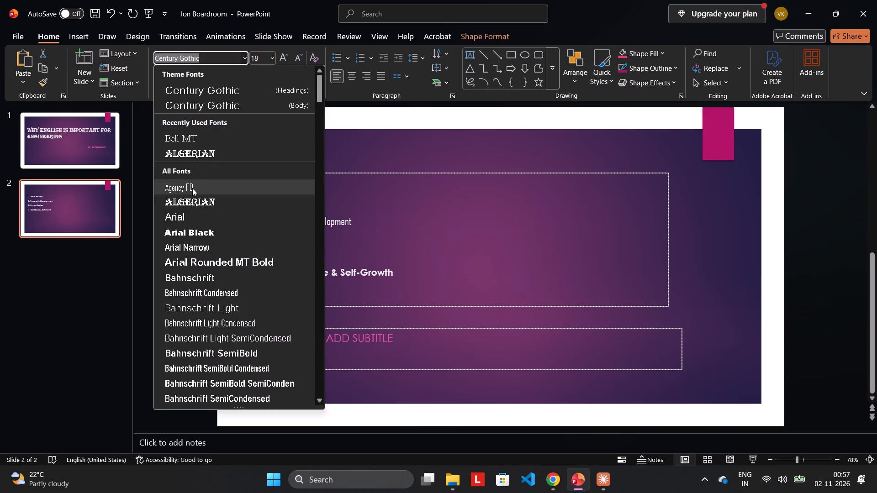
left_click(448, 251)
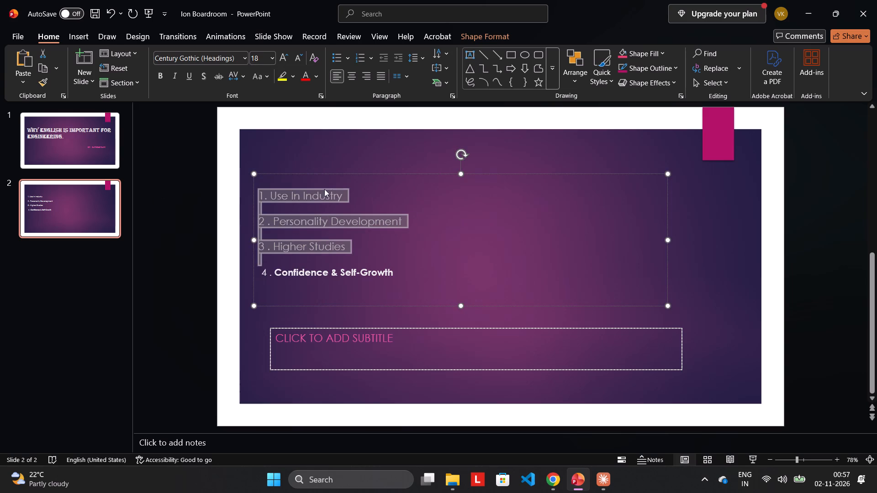
Change the font of the entire four-item list on slide 2 to Arial Black.
key("ctrl+a")
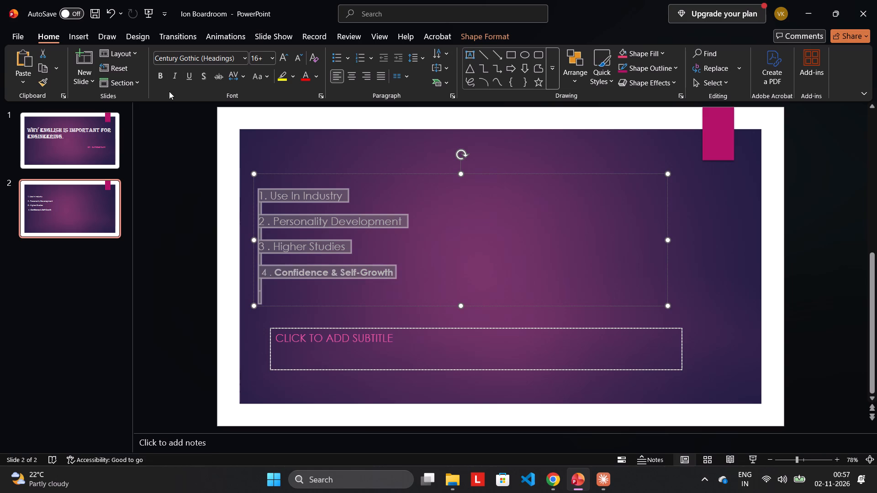
left_click(248, 55)
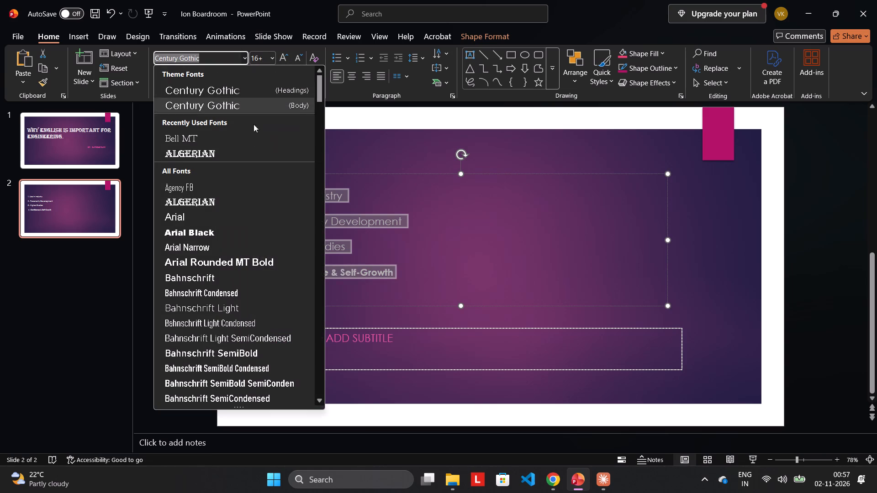
left_click(239, 235)
left_click(708, 262)
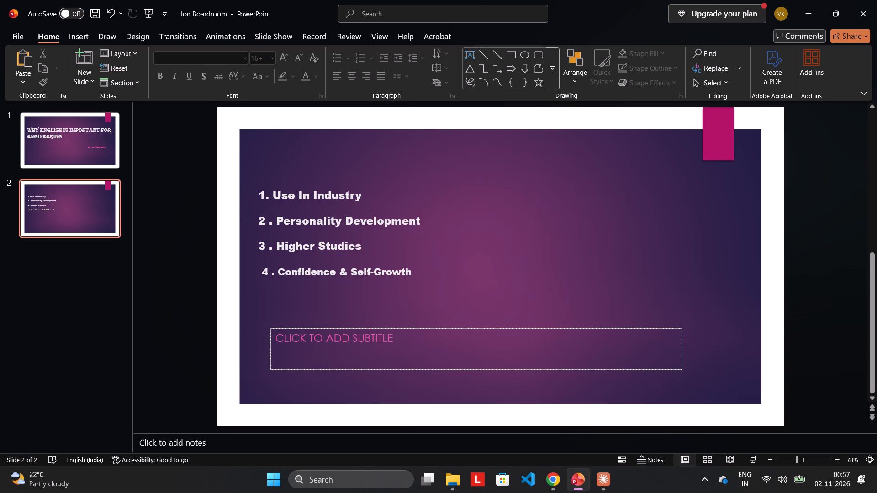
Remove the leading space before "4 . Confidence & Self-Growth" so it lines up with the other list items.
left_click(269, 272)
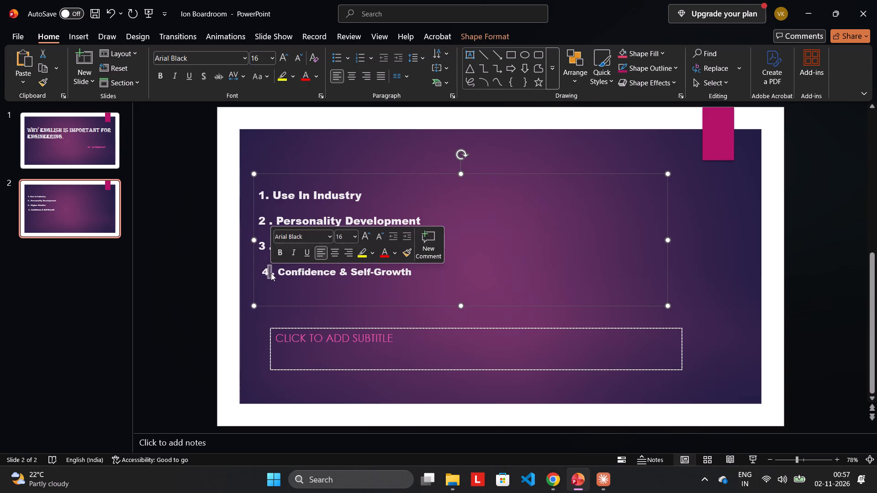
key("Left")
key("Left")
key("BackSpace")
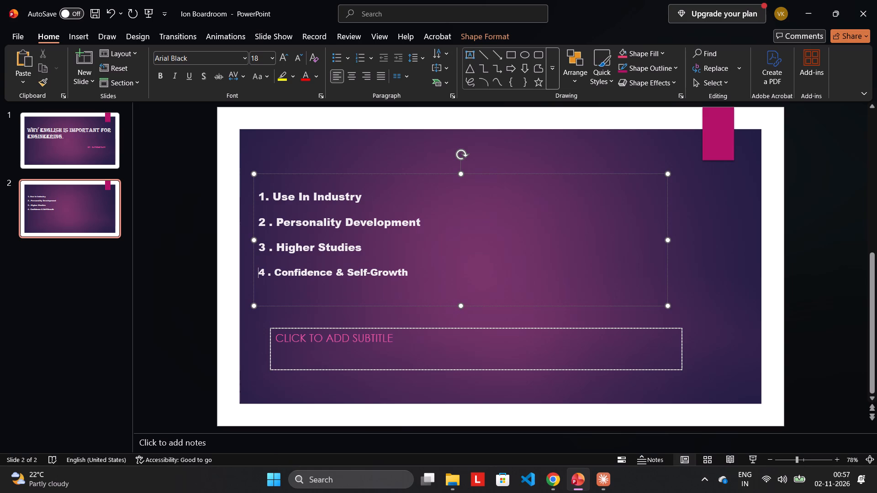
Extend the list text box's bottom edge down to just above the subtitle placeholder on slide 2.
left_click_drag(461, 302, 458, 334)
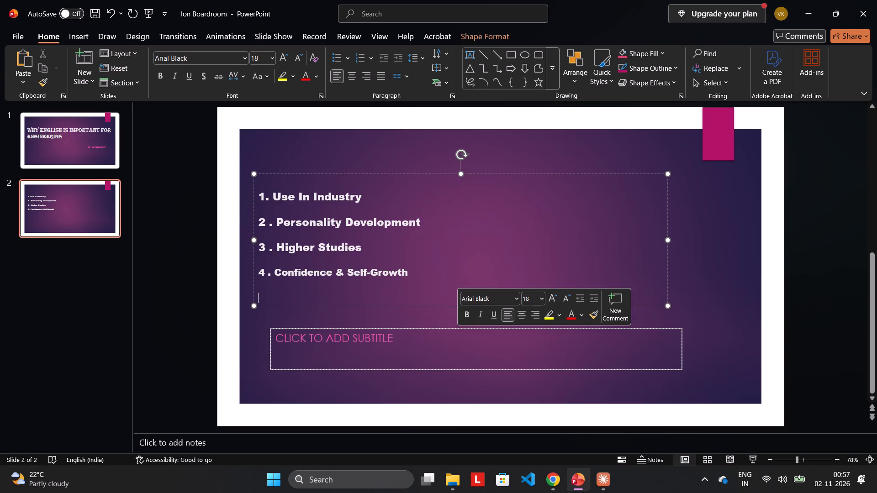
left_click(424, 392)
left_click(472, 257)
left_click(471, 249)
left_click(363, 235)
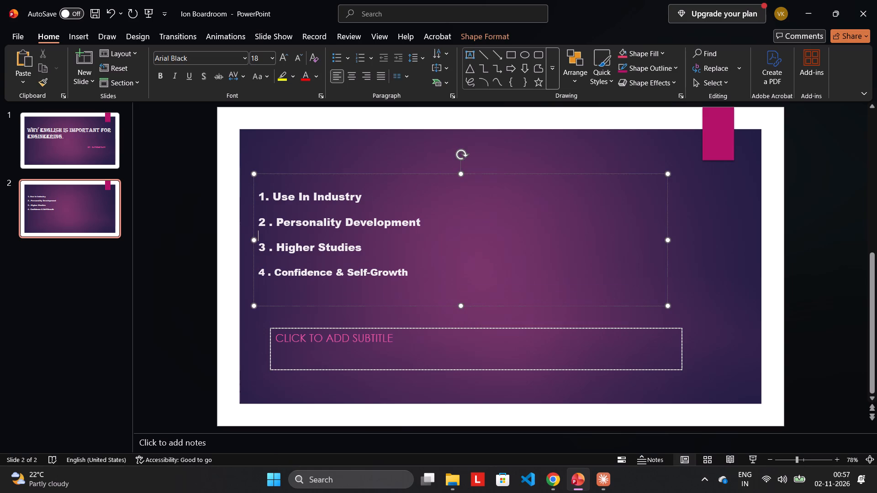
left_click_drag(460, 304, 461, 322)
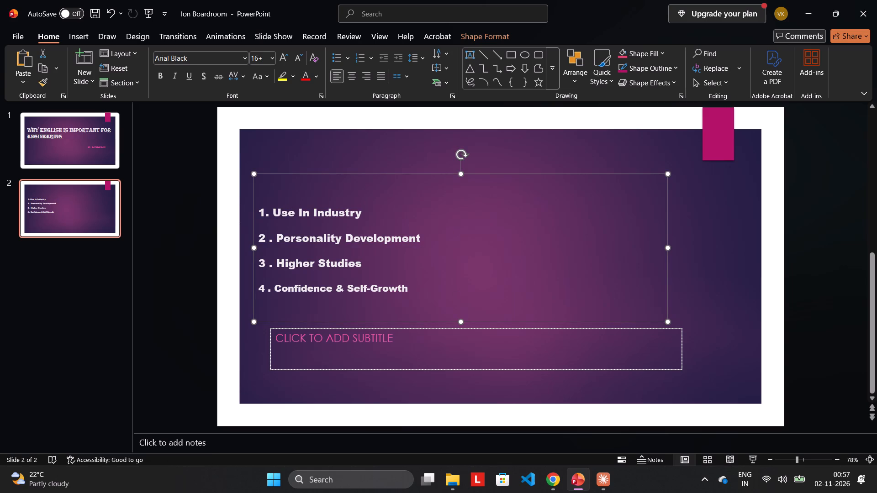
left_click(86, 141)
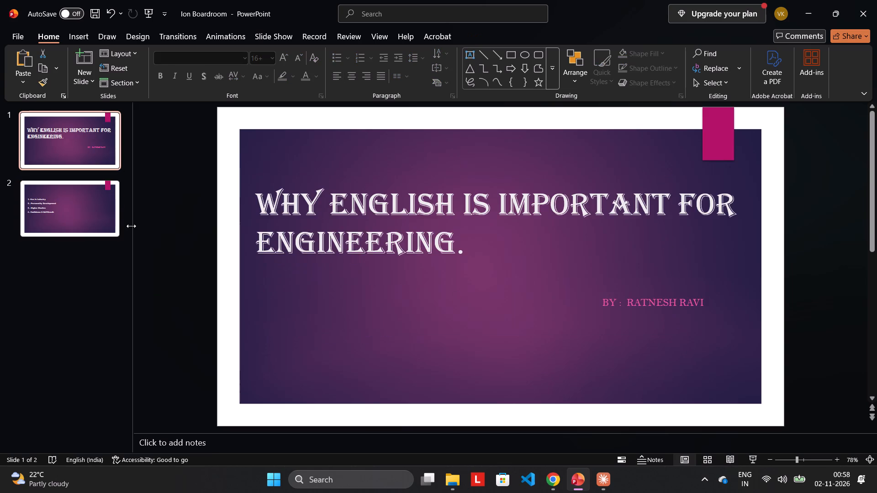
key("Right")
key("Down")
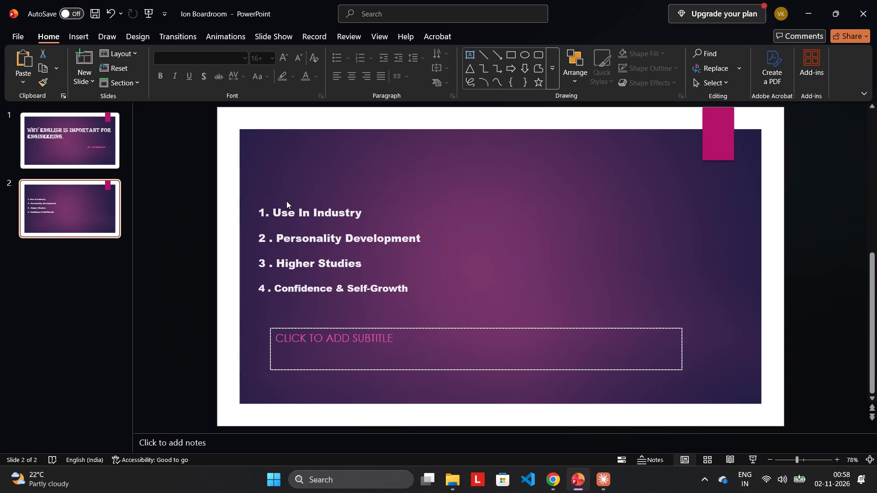
Increase the font size of the entire four-item list on slide 2 by two increments to 20+.
left_click(259, 207)
left_click_drag(259, 207, 357, 306)
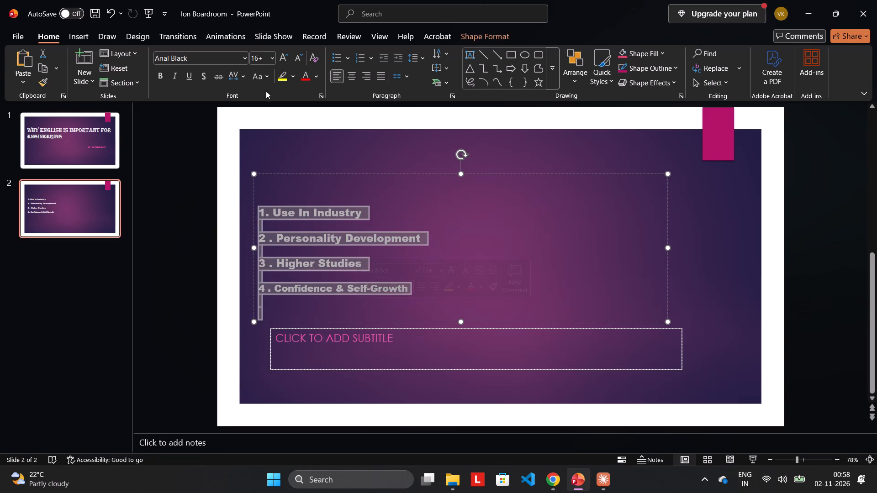
left_click(281, 56)
left_click(282, 56)
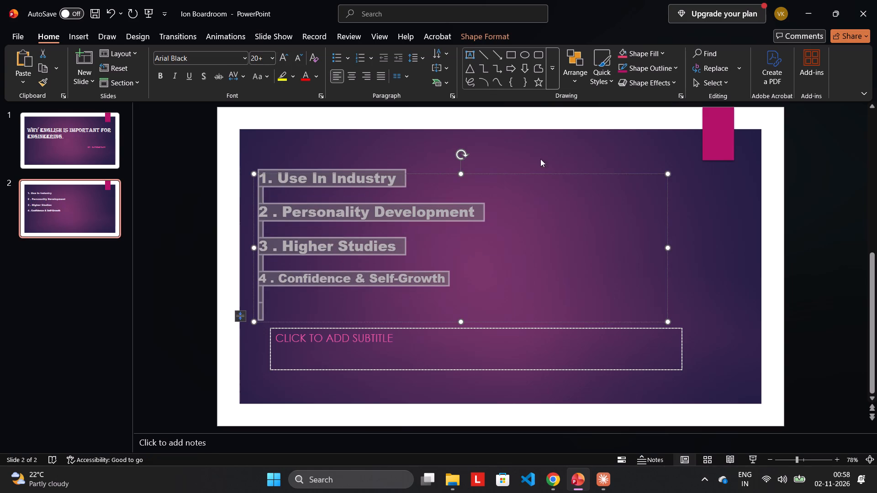
left_click(618, 210)
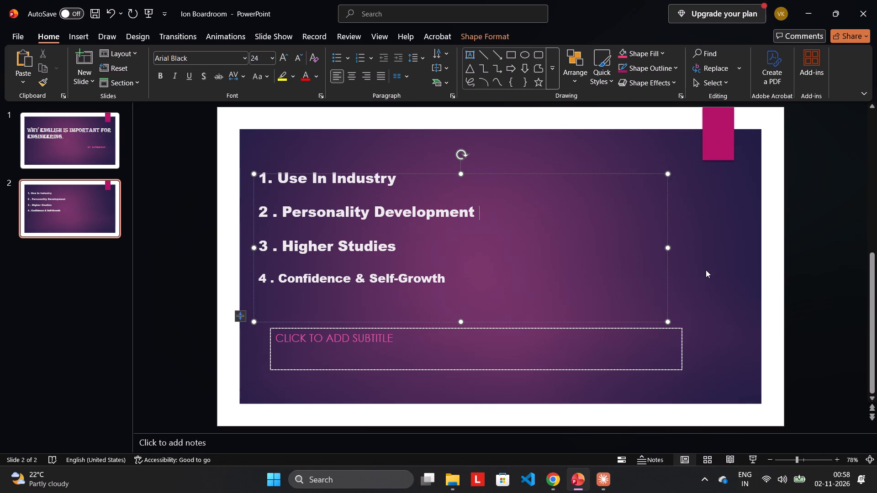
left_click(706, 269)
Cut the empty subtitle placeholder from slide 2.
left_click(392, 346)
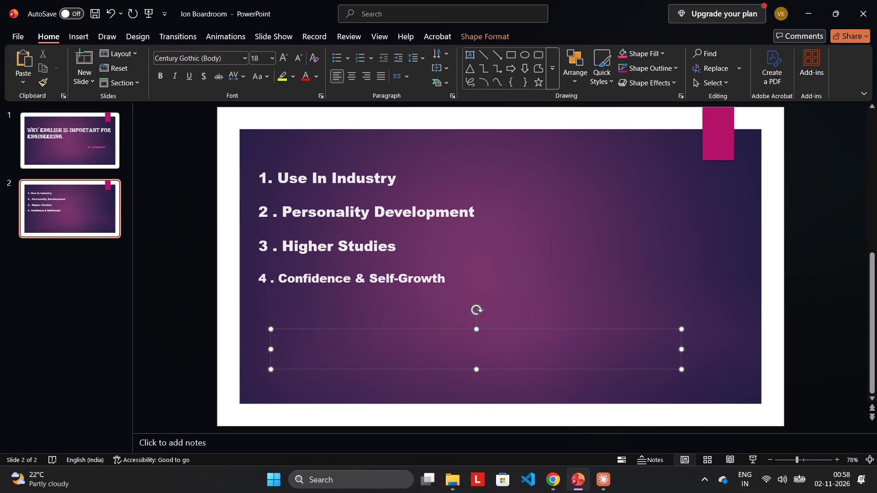
right_click(285, 329)
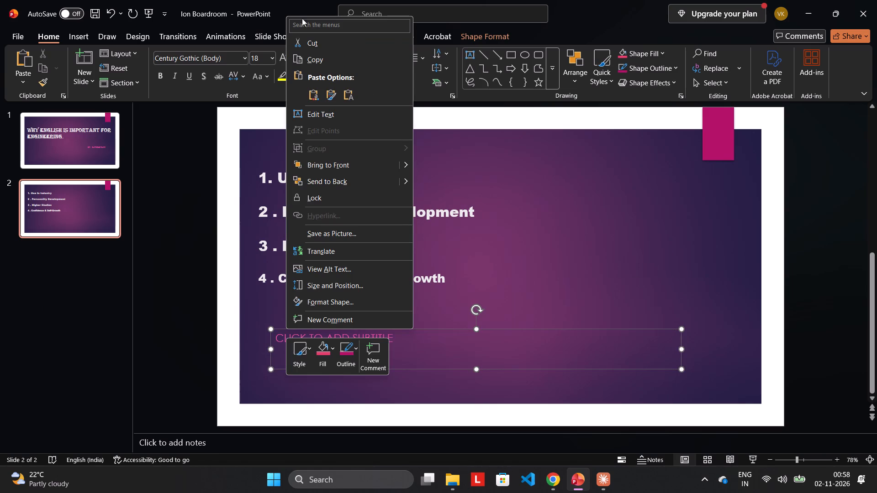
left_click(307, 42)
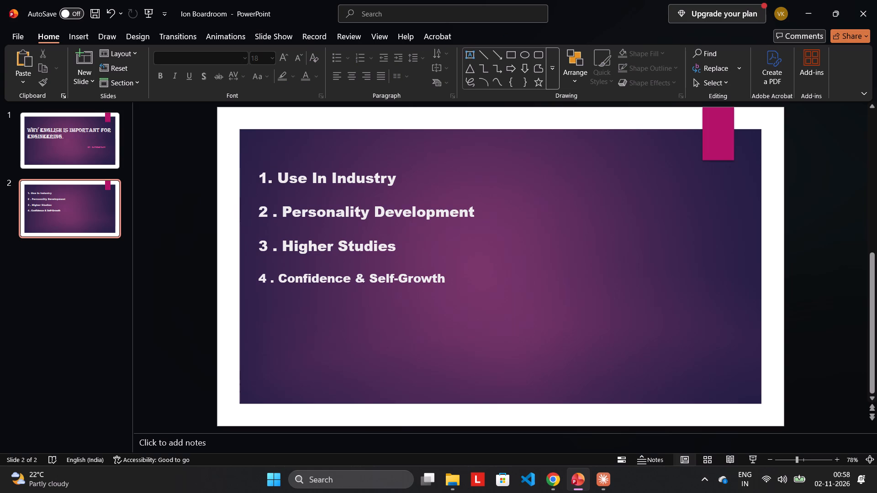
Enlarge slide 2's list text box downward and toward the right slide edge, and inset its left edge slightly so the list sits lower.
left_click(339, 224)
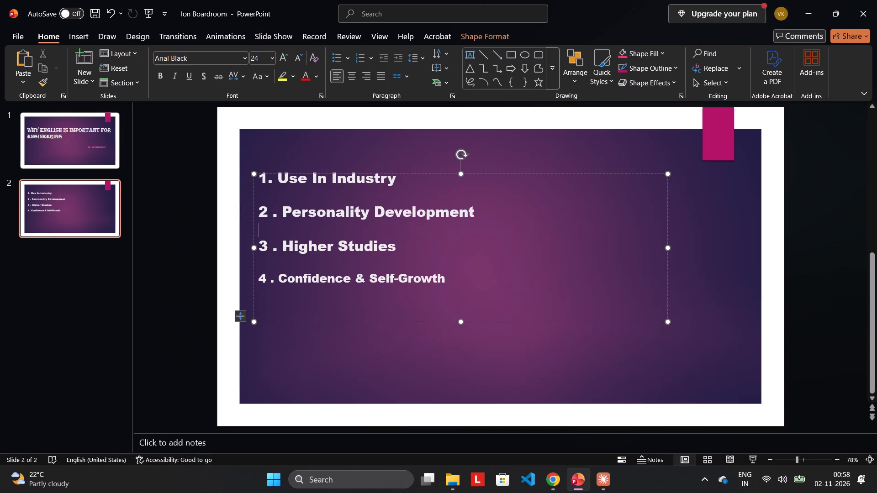
left_click_drag(459, 322, 471, 340)
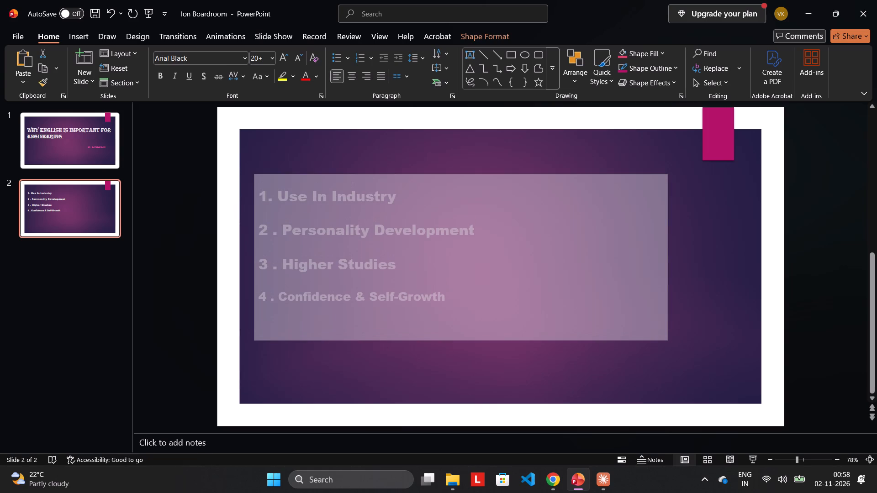
left_click_drag(471, 340, 473, 347)
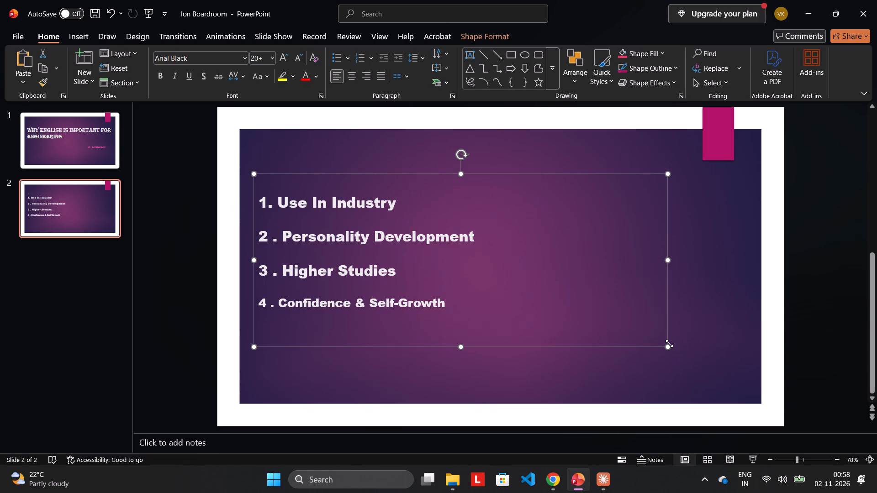
left_click_drag(667, 346, 719, 362)
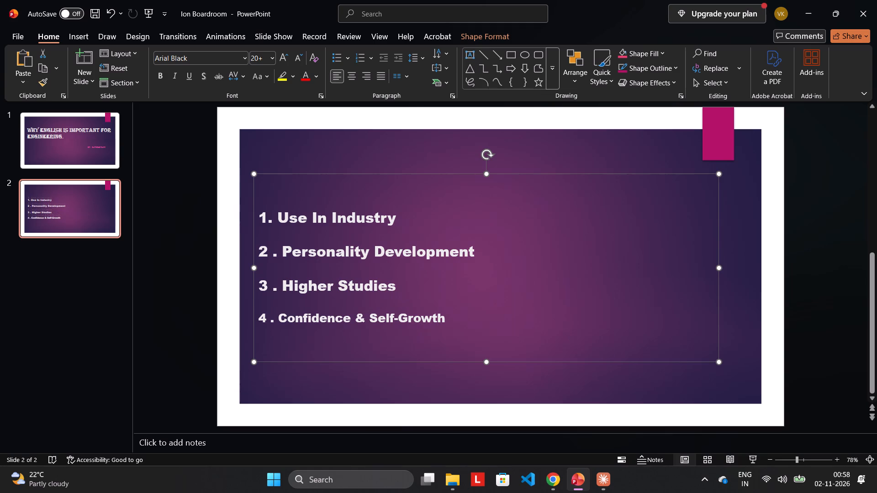
left_click_drag(254, 173, 278, 174)
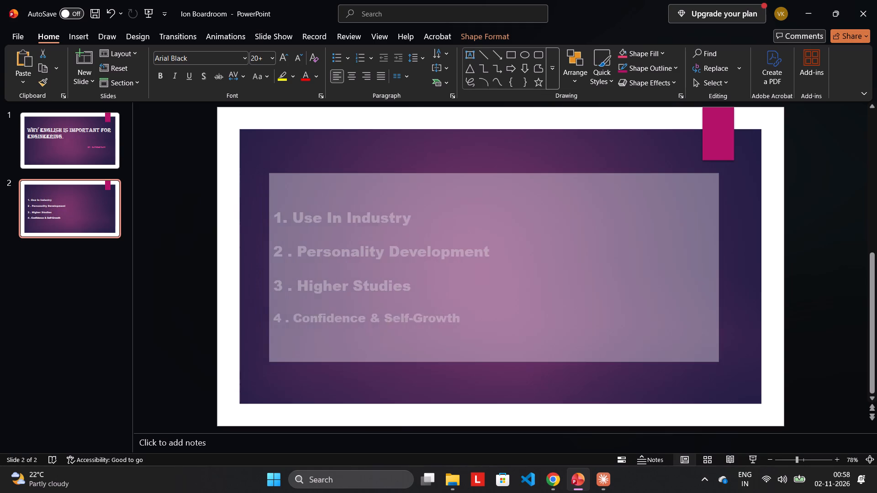
left_click_drag(278, 174, 266, 164)
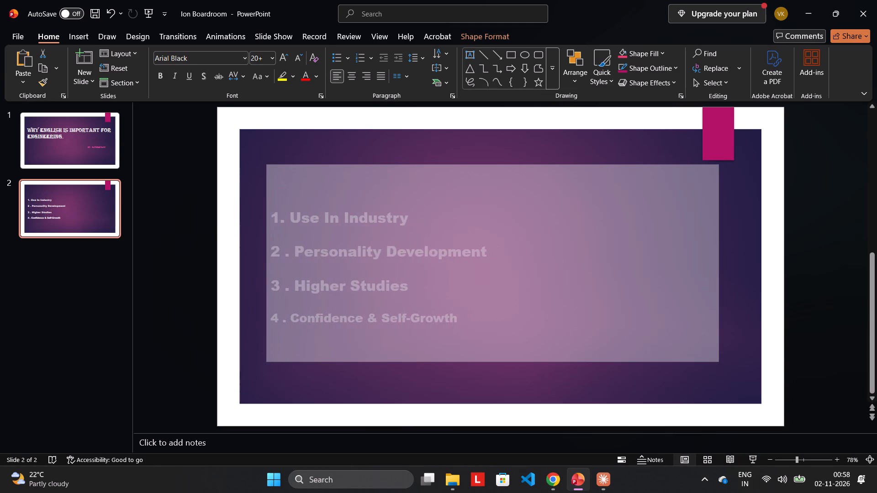
left_click_drag(266, 164, 266, 165)
left_click(206, 218)
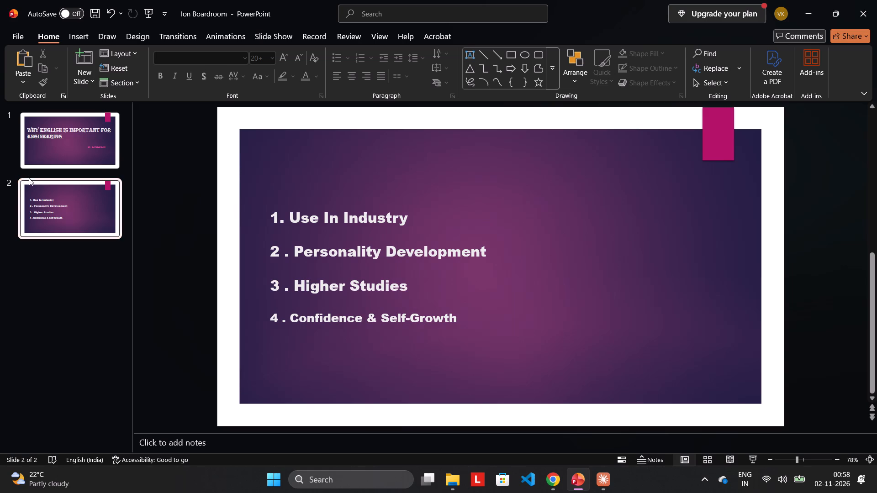
Duplicate slide 2 to create a third slide.
right_click(54, 195)
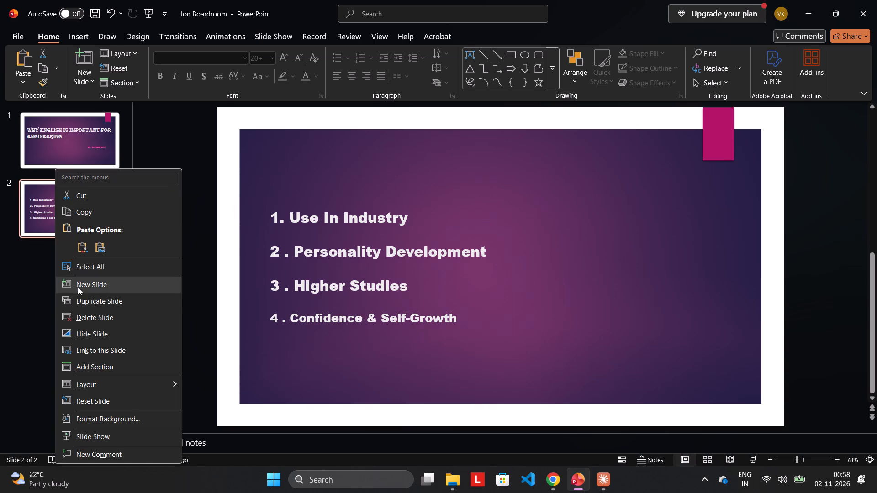
left_click(82, 298)
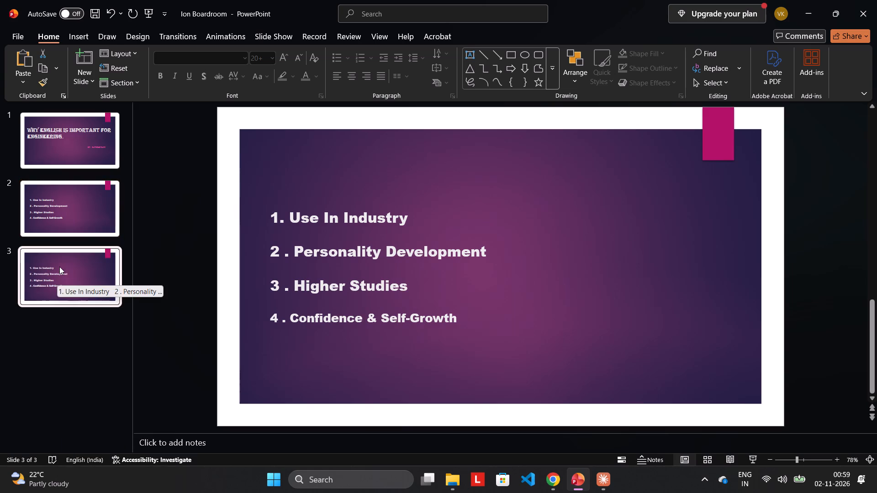
Cut all four list items from the text box on slide 3.
left_click(59, 267)
left_click_drag(271, 212, 442, 332)
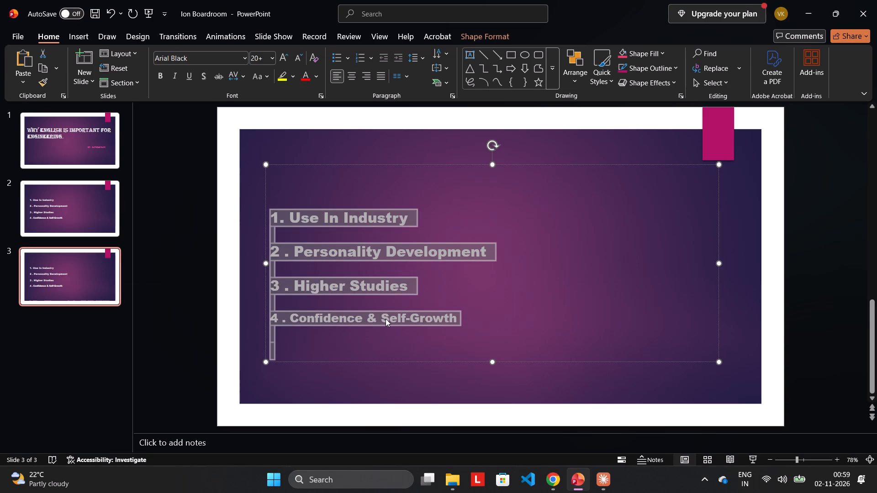
key("ctrl+x")
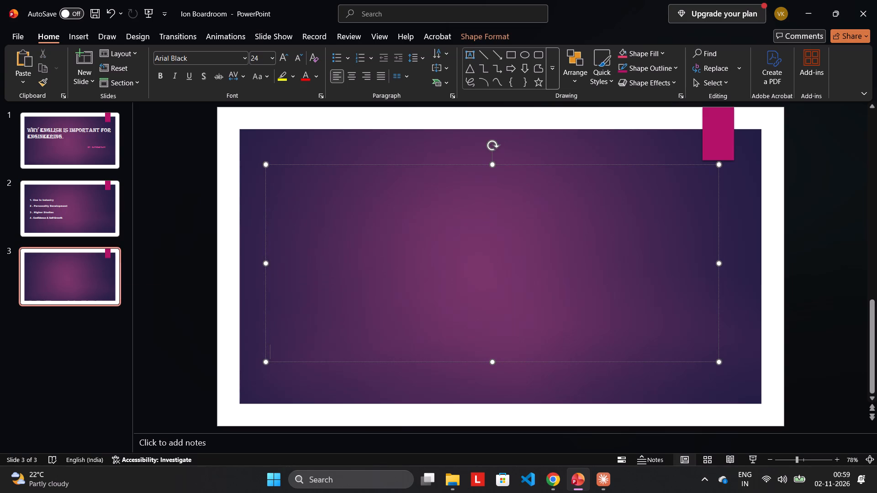
Shrink slide 3's empty title placeholder to a shallow band and move it to the top of the slide.
left_click_drag(266, 163, 238, 263)
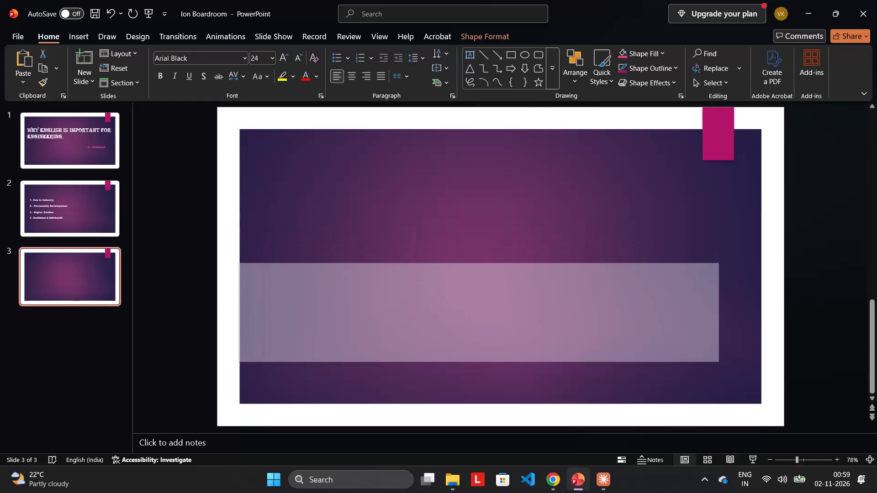
left_click_drag(238, 263, 265, 307)
left_click_drag(320, 310, 319, 236)
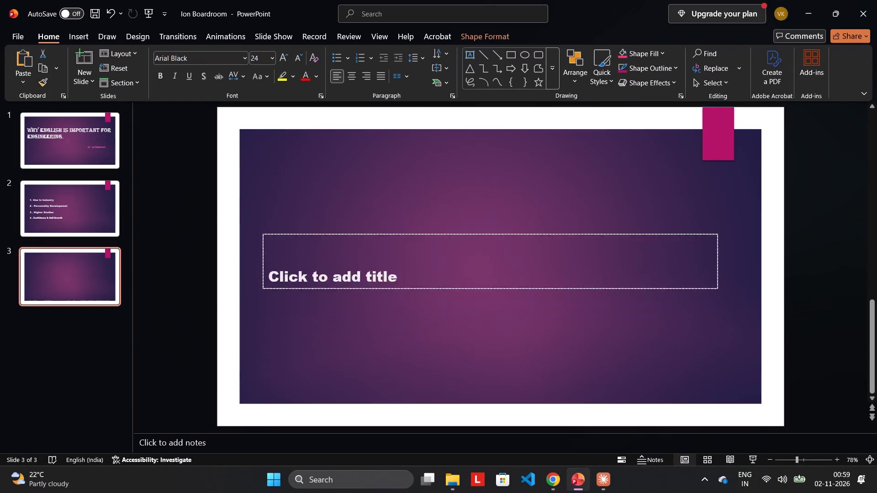
left_click_drag(319, 236, 308, 146)
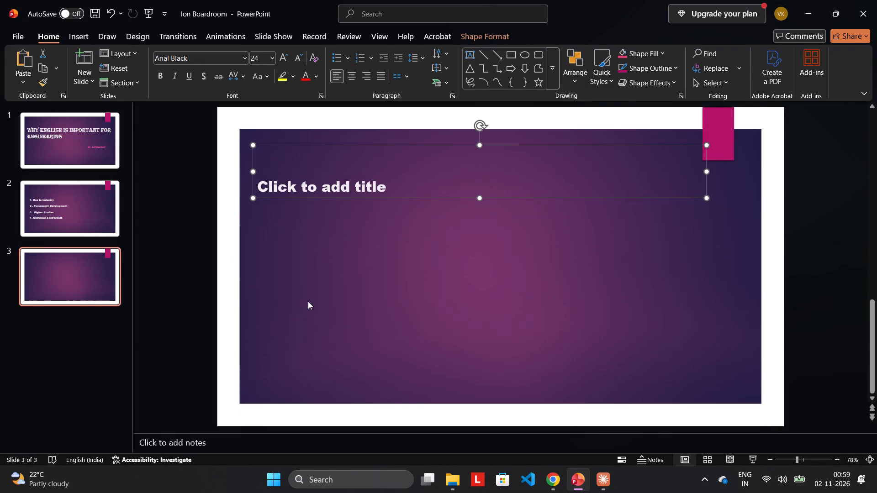
left_click(56, 209)
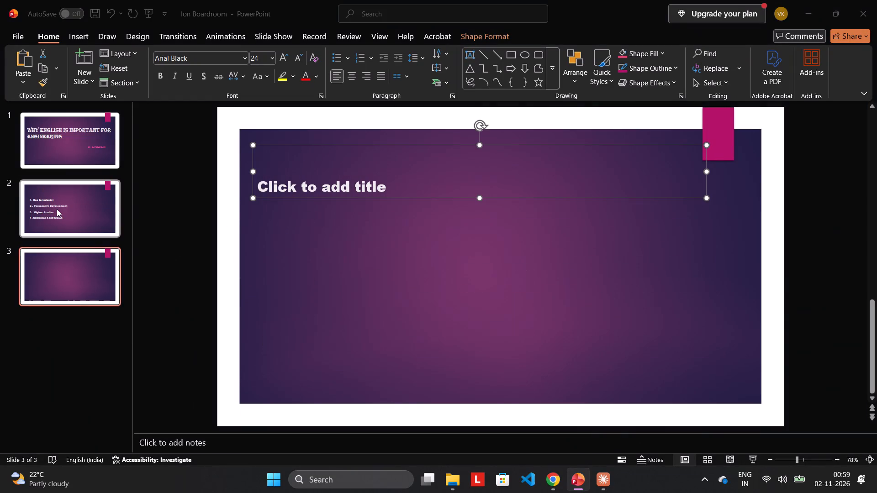
left_click(72, 203)
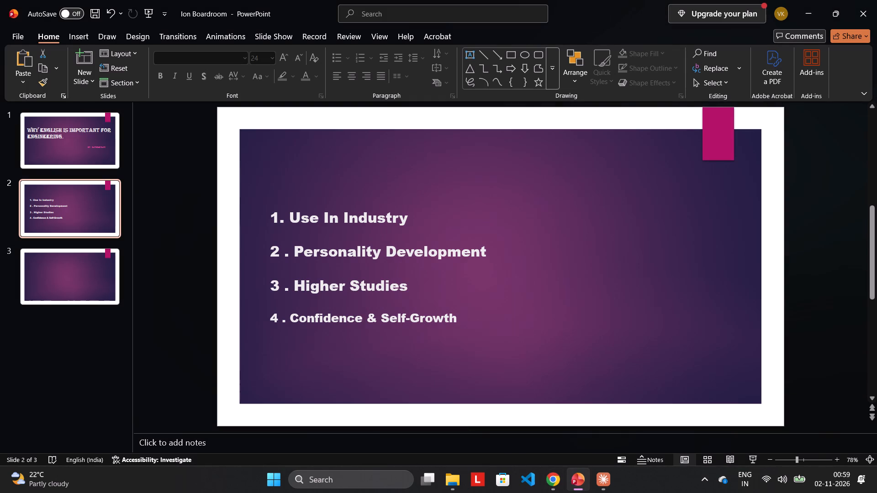
left_click_drag(274, 212, 404, 227)
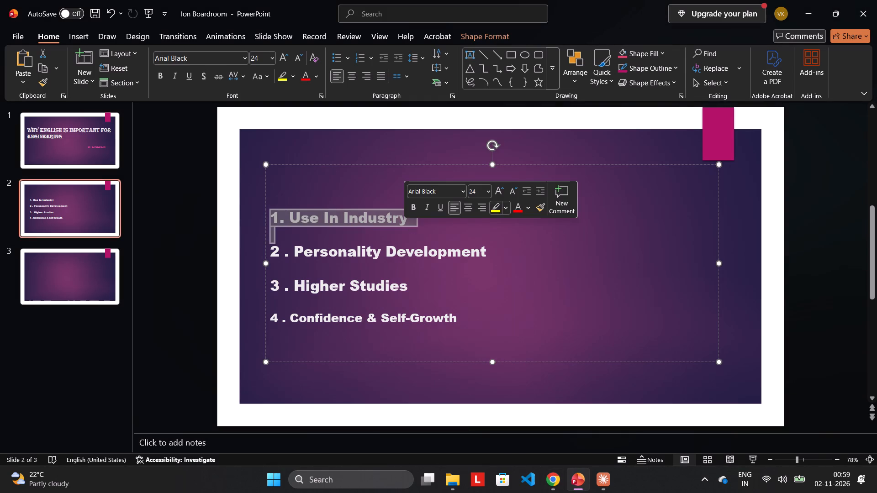
key("ctrl+c")
left_click(69, 272)
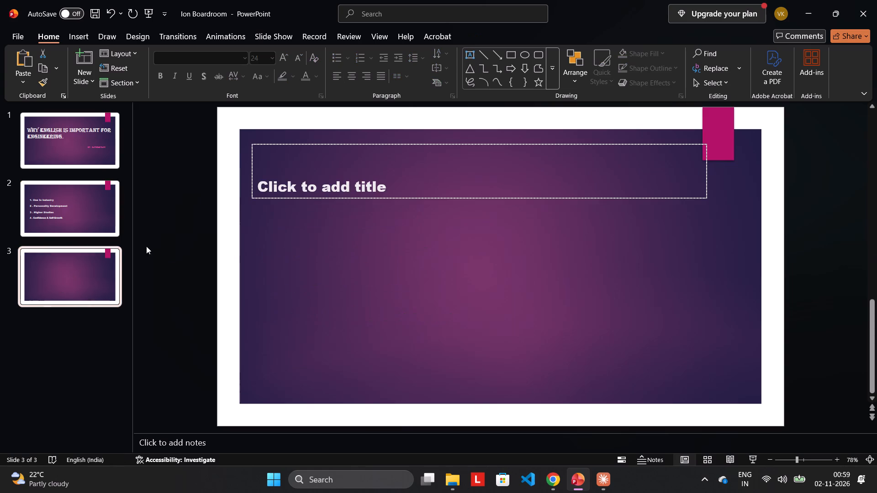
key("ctrl+v")
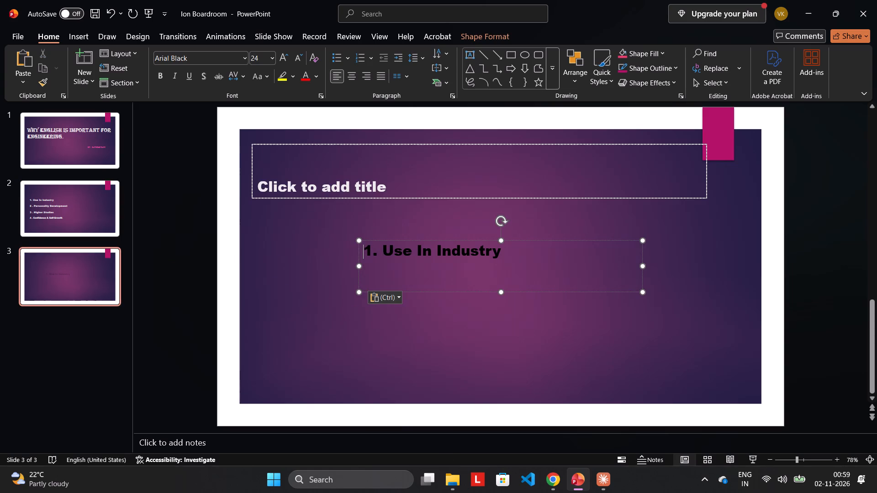
left_click_drag(357, 150, 357, 157)
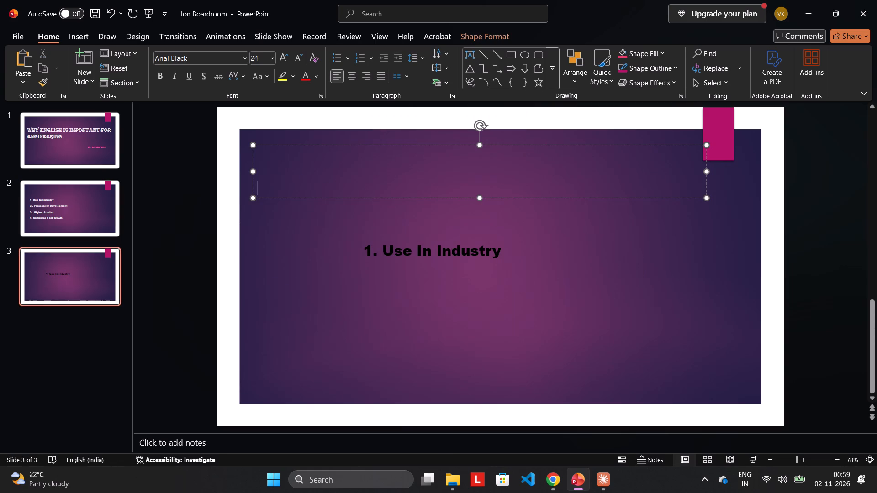
key("ctrl+v")
Cut all the text from the duplicate black "1. Use In Industry" text box in the middle of slide 3.
right_click(402, 247)
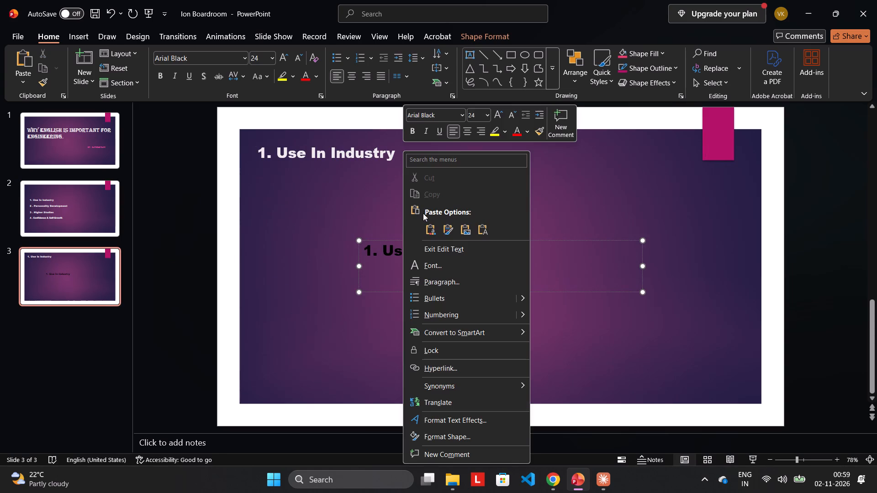
left_click(333, 235)
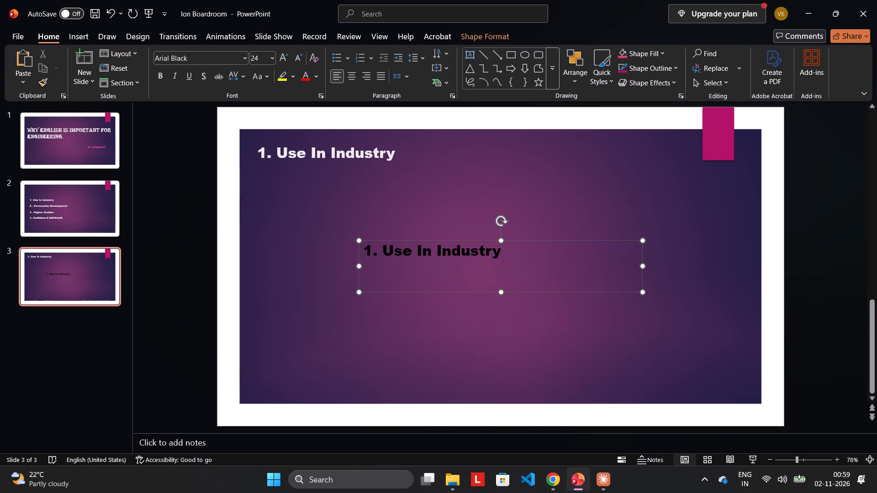
left_click_drag(506, 251, 440, 249)
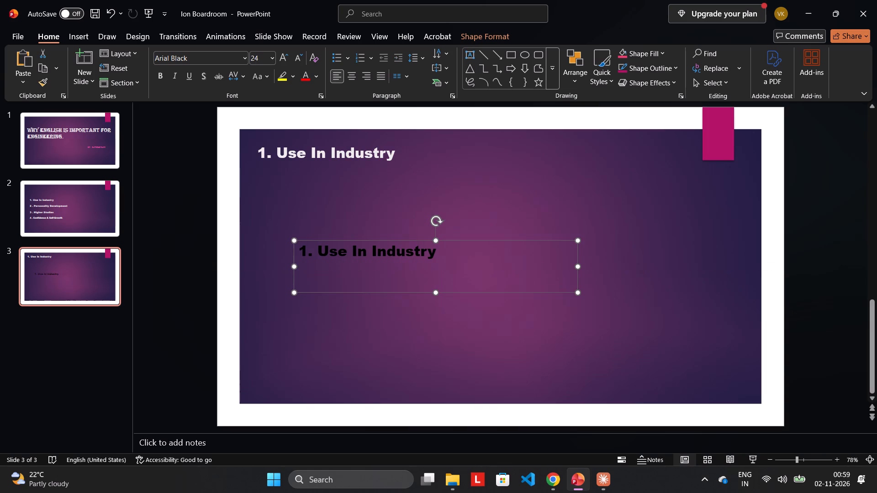
key("ctrl+a")
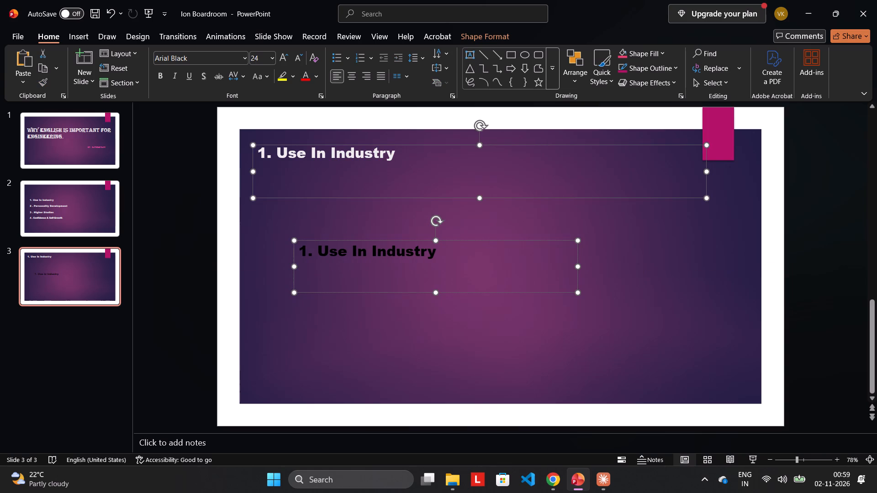
left_click(343, 262)
left_click(343, 262)
key("ctrl+a")
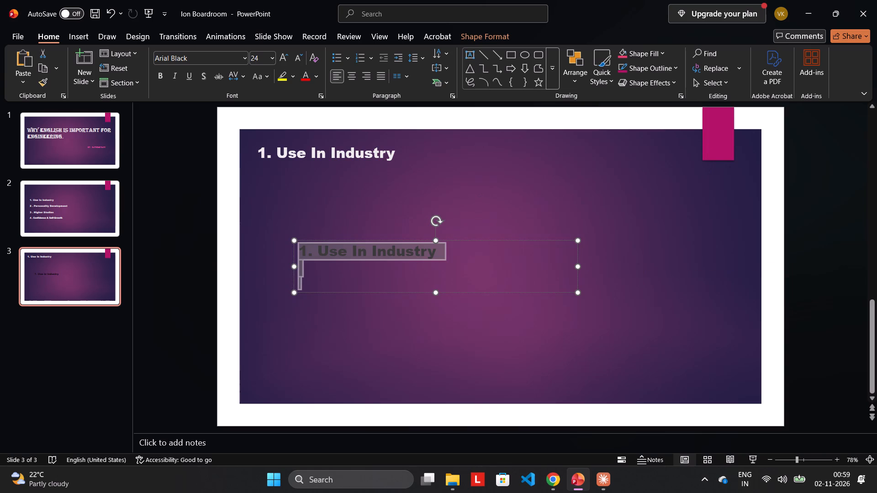
key("ctrl+x")
Nudge slide 3's title box down and narrow it from both sides, making it slightly taller.
left_click(292, 142)
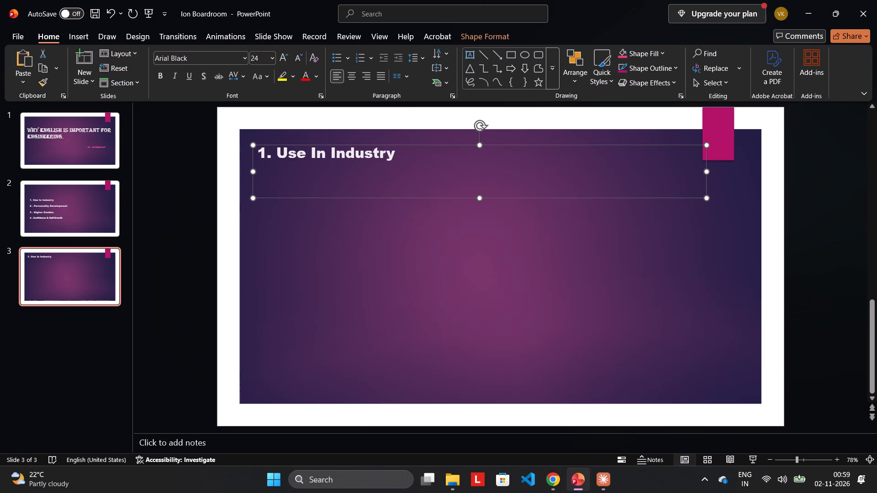
left_click_drag(706, 194, 708, 208)
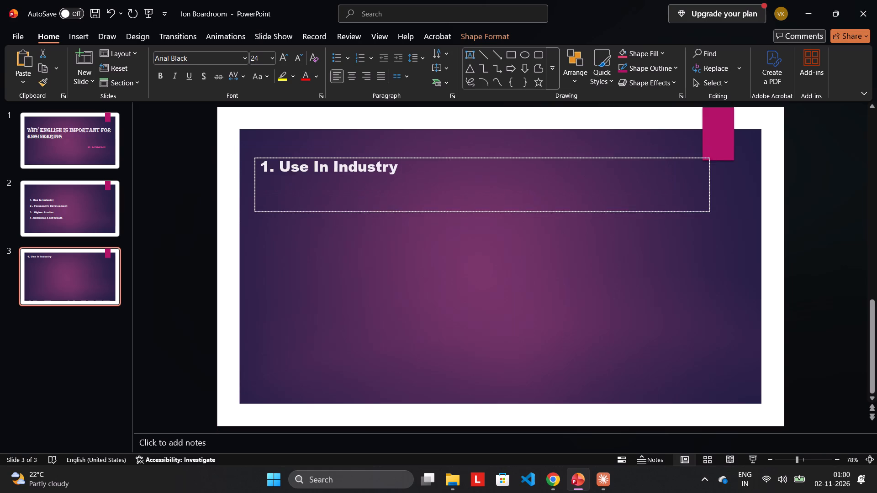
left_click_drag(708, 208, 713, 203)
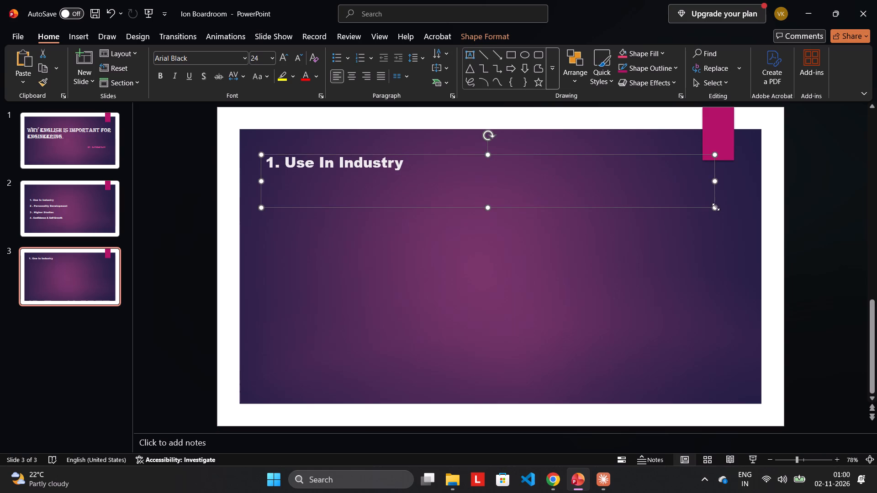
left_click_drag(716, 207, 675, 226)
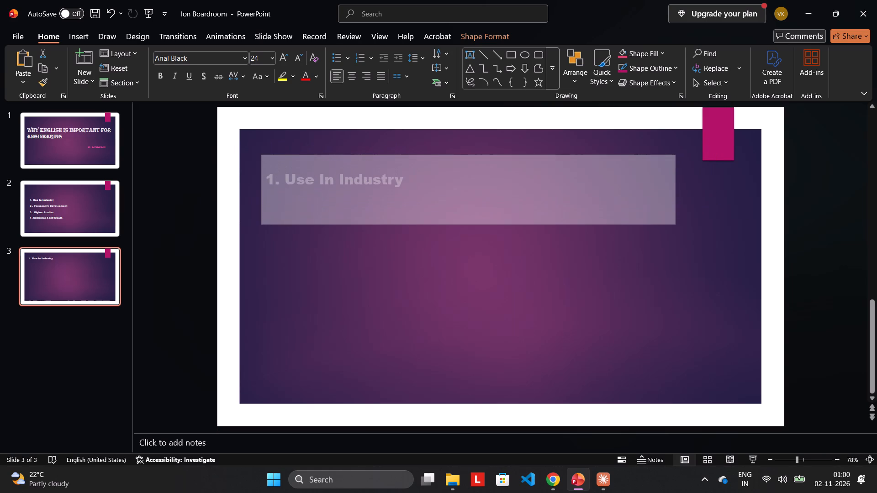
left_click_drag(675, 226, 675, 227)
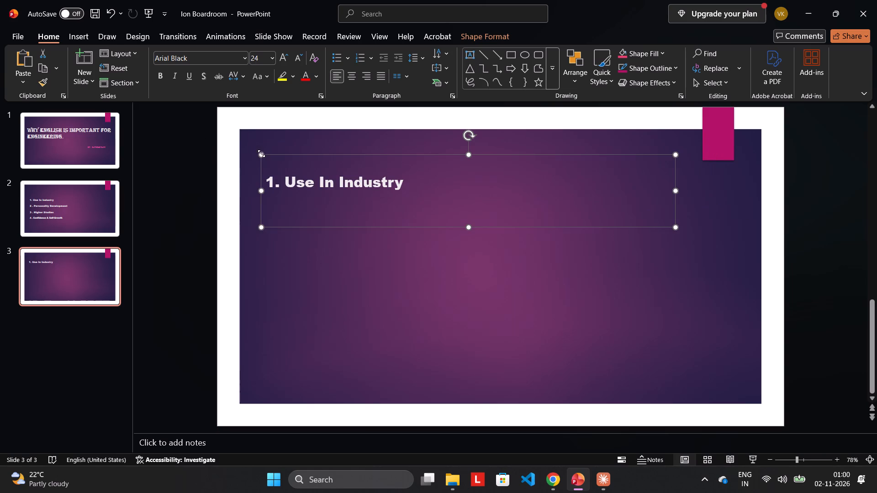
left_click_drag(261, 153, 337, 168)
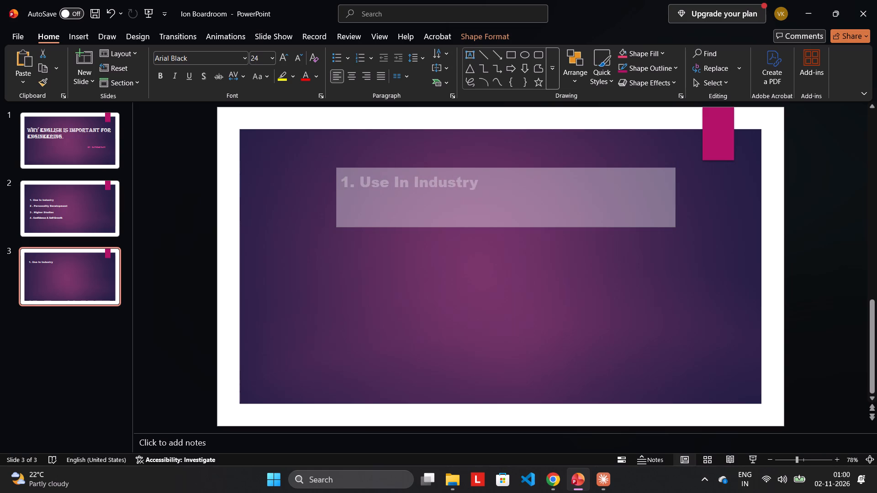
left_click_drag(337, 168, 354, 147)
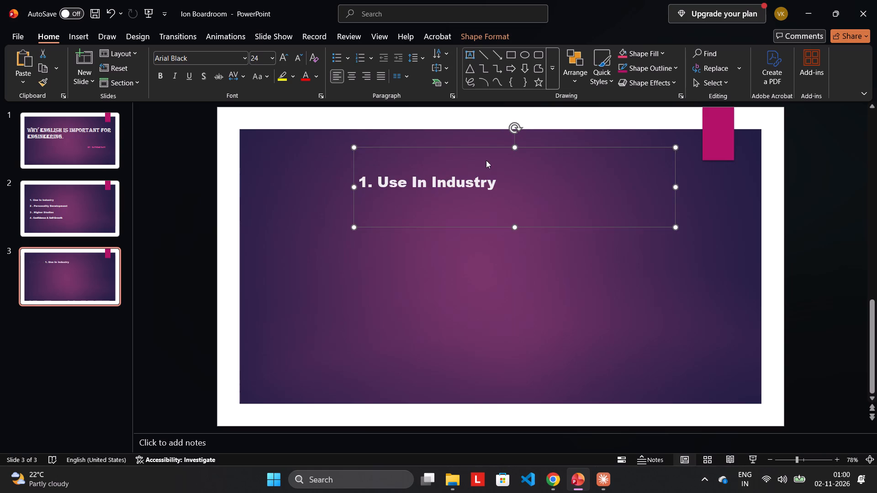
Fine-tune the title box's height and narrow it further to fit more closely around "1. Use In Industry".
left_click(516, 147)
left_click_drag(516, 146, 514, 155)
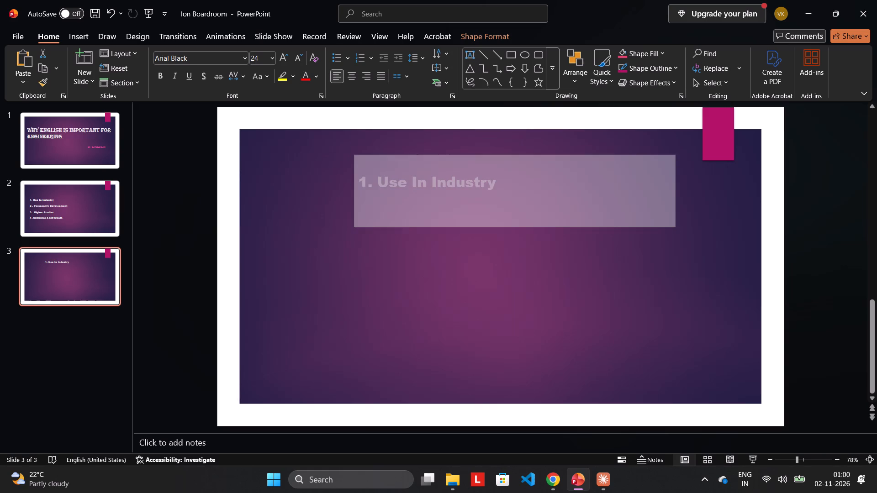
left_click_drag(514, 155, 513, 160)
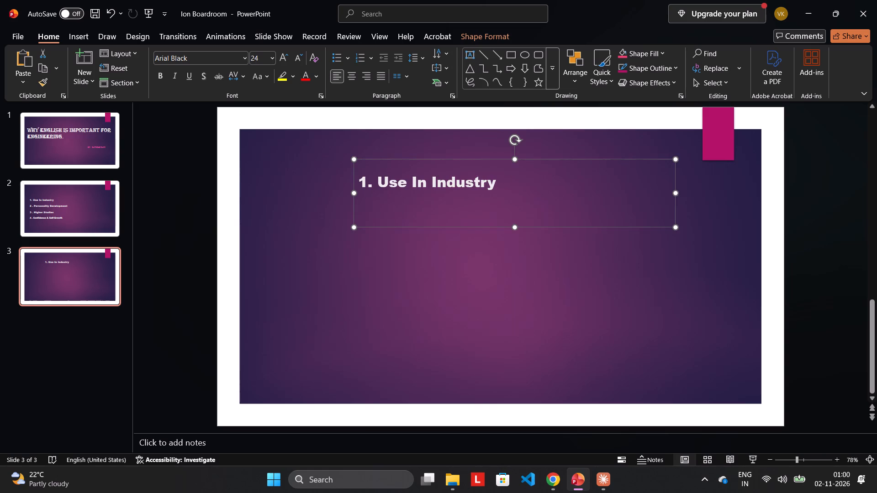
left_click_drag(513, 226, 515, 213)
left_click_drag(513, 161, 514, 156)
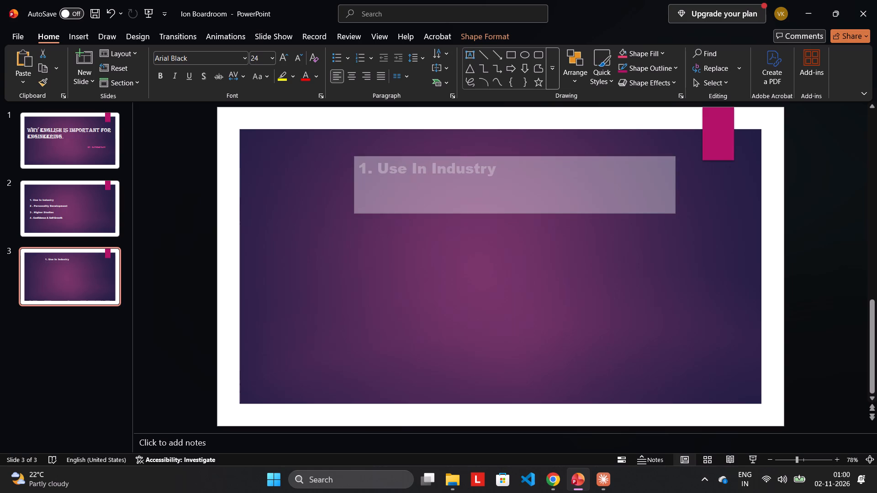
left_click_drag(514, 156, 514, 150)
left_click_drag(351, 215, 353, 215)
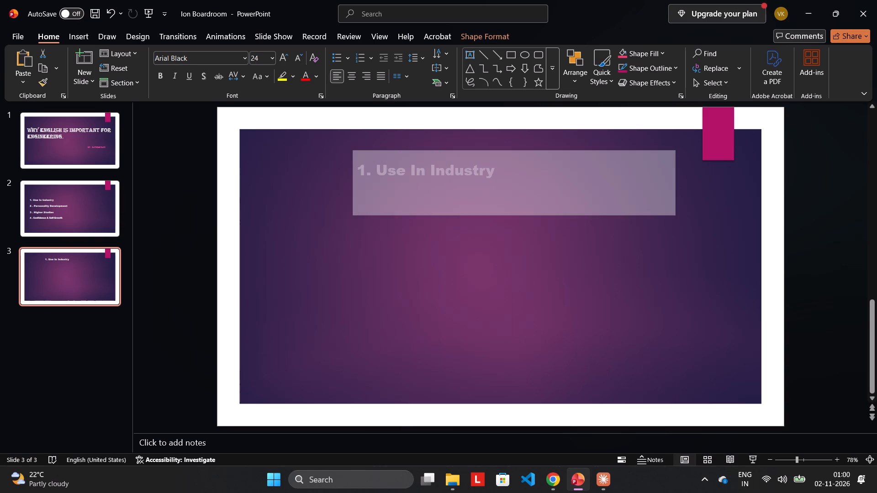
left_click_drag(353, 215, 423, 194)
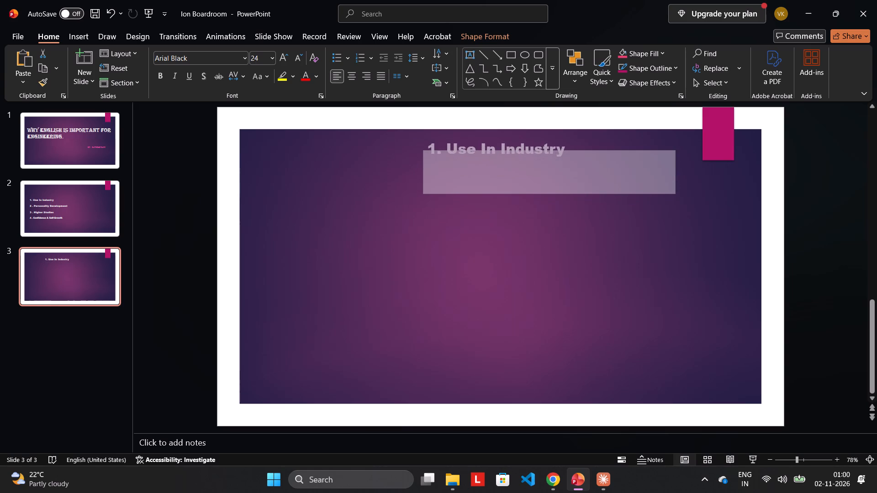
left_click_drag(423, 194, 428, 223)
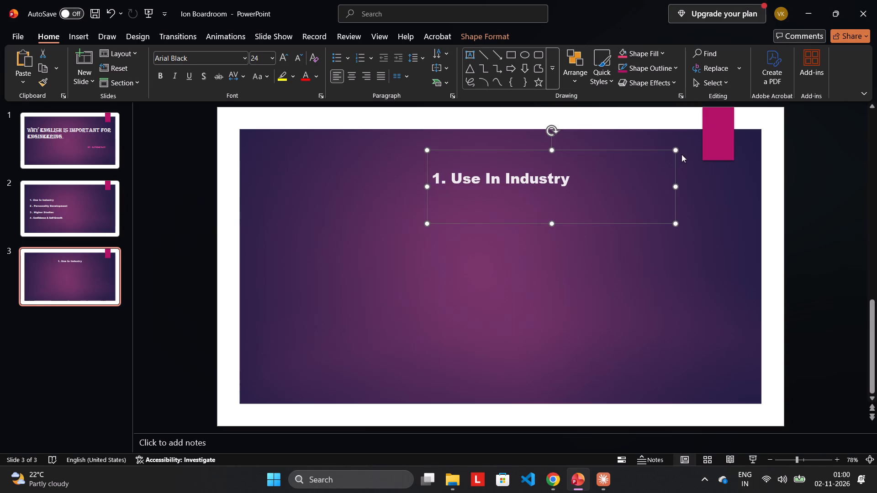
left_click_drag(674, 149, 658, 155)
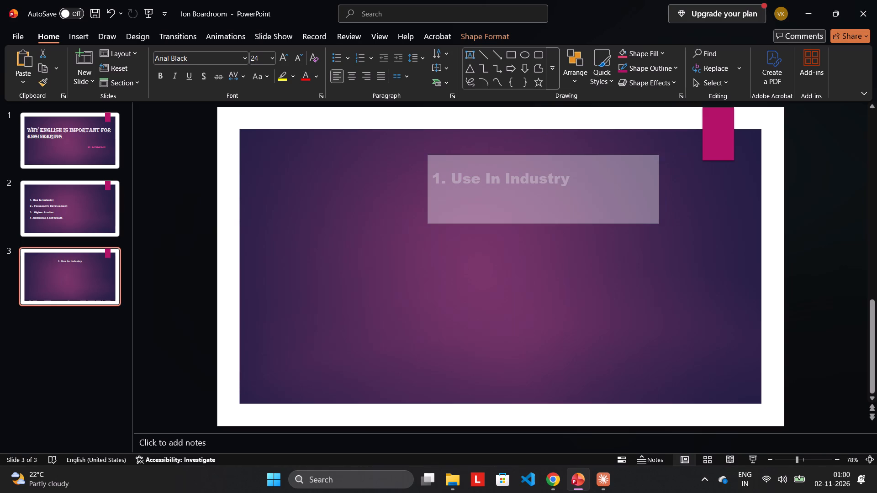
left_click_drag(658, 155, 642, 151)
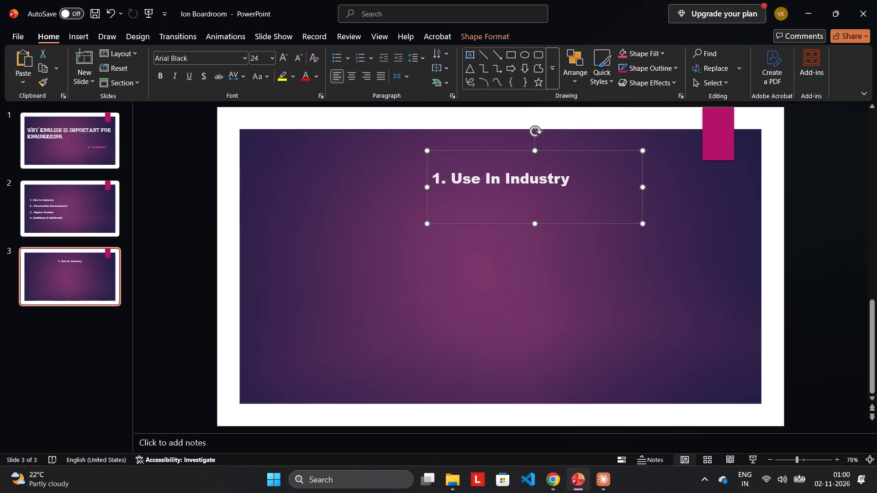
Move the "1. Use In Industry" title box to the upper-left corner of slide 3's purple background.
left_click(599, 190)
double_click(528, 178)
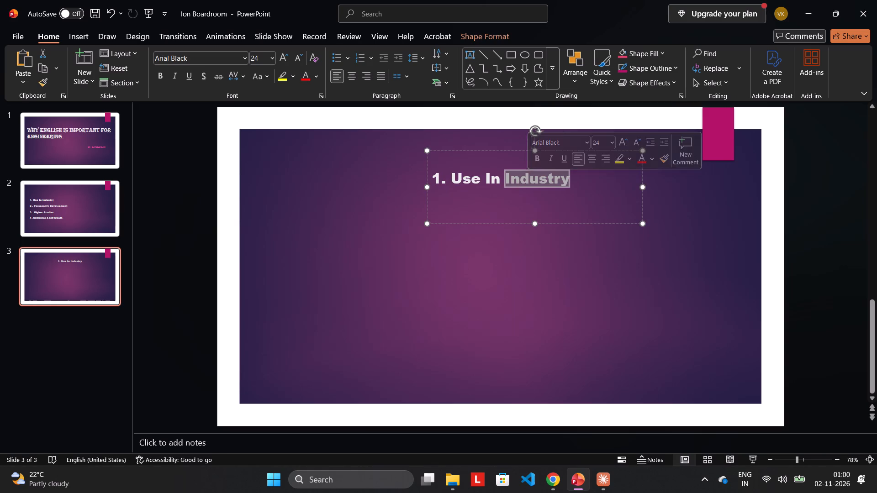
left_click_drag(518, 225, 362, 232)
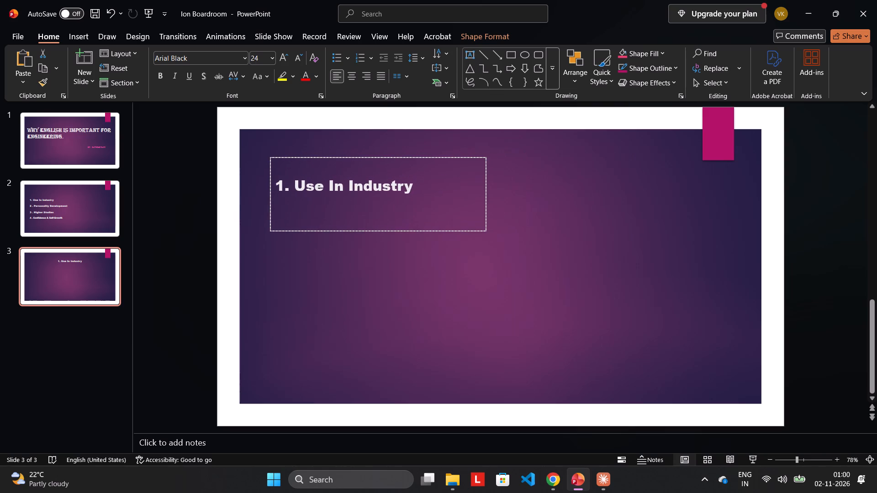
left_click_drag(362, 232, 330, 198)
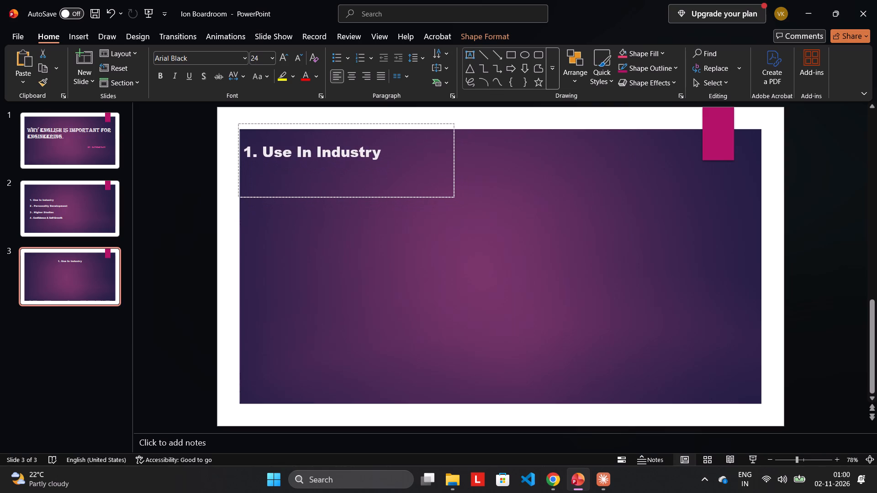
left_click_drag(330, 198, 343, 206)
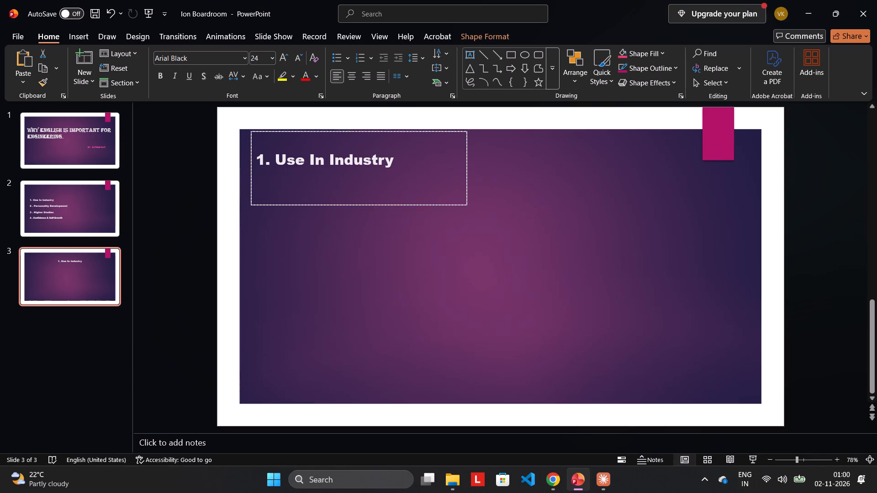
left_click_drag(343, 206, 344, 208)
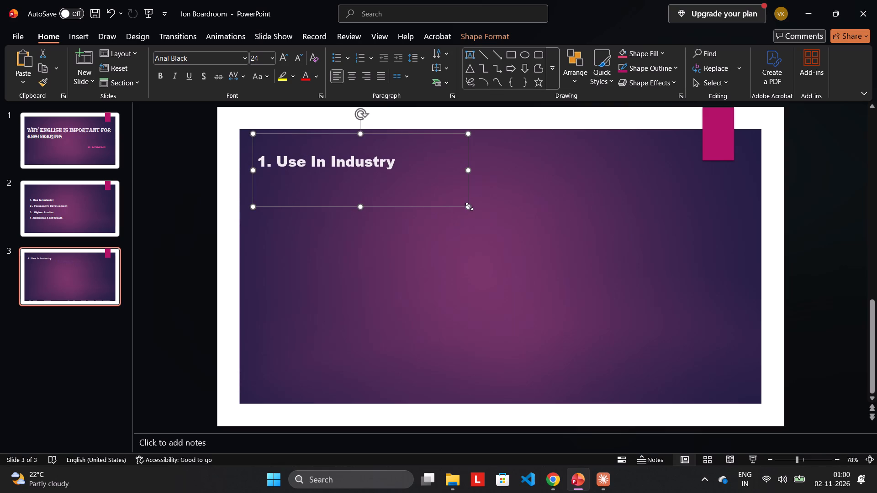
Set the font size of all the text in slide 3's title box to 20.
key("ctrl+a")
left_click(333, 166)
key("ctrl+a")
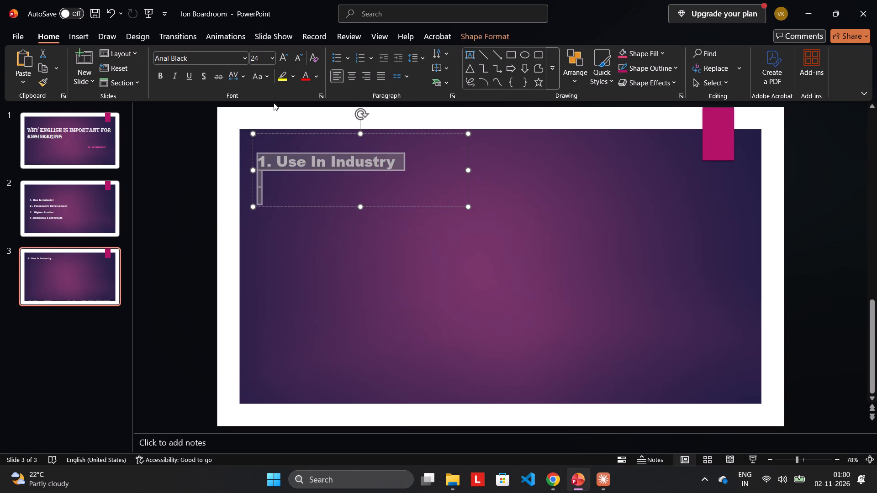
left_click(272, 60)
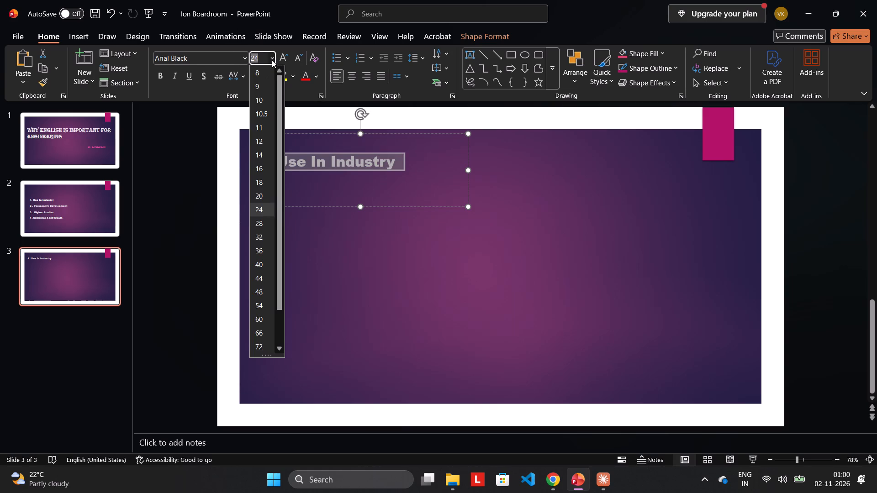
left_click(259, 191)
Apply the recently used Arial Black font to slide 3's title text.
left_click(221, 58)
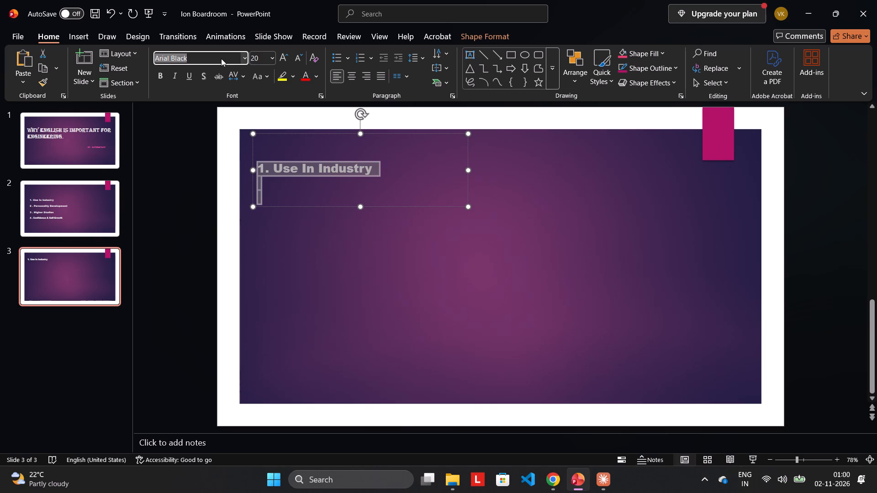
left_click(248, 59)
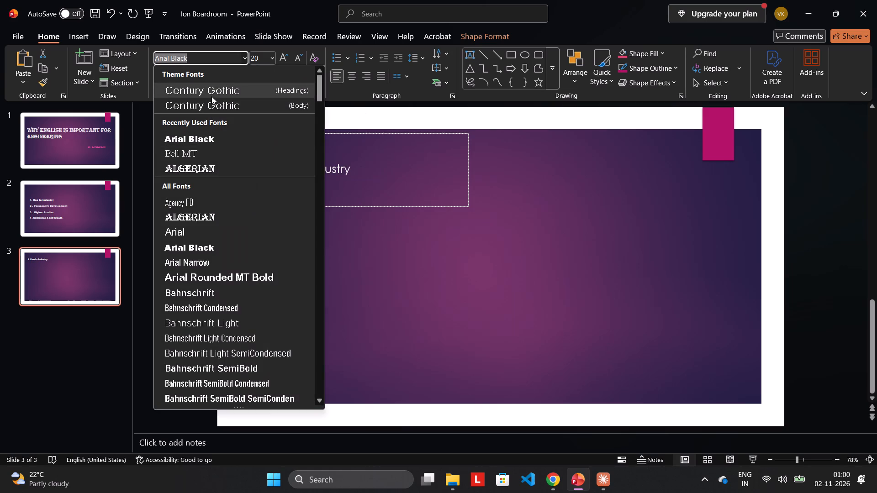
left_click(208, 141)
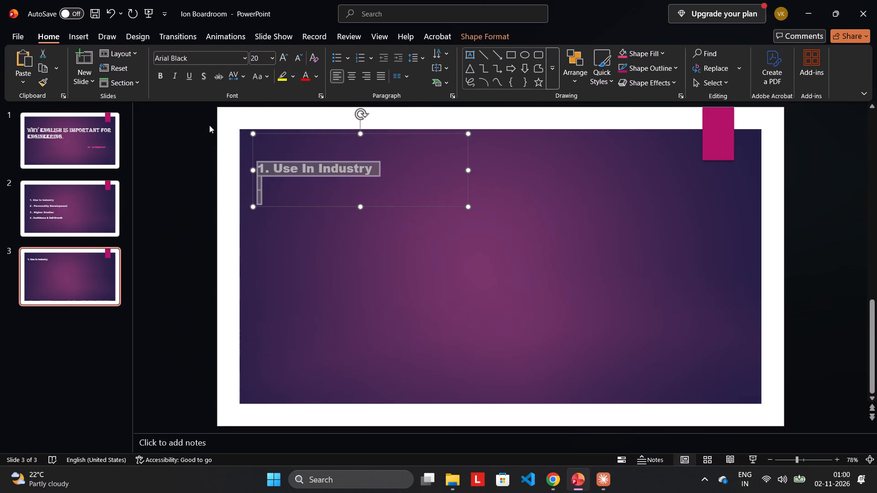
Change the font of slide 3's title text to Bodoni MT Black.
left_click(242, 57)
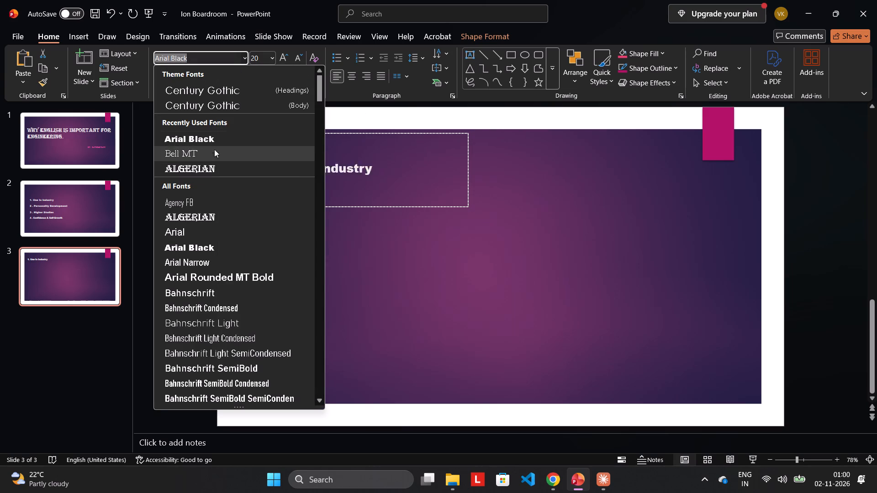
left_click(211, 184)
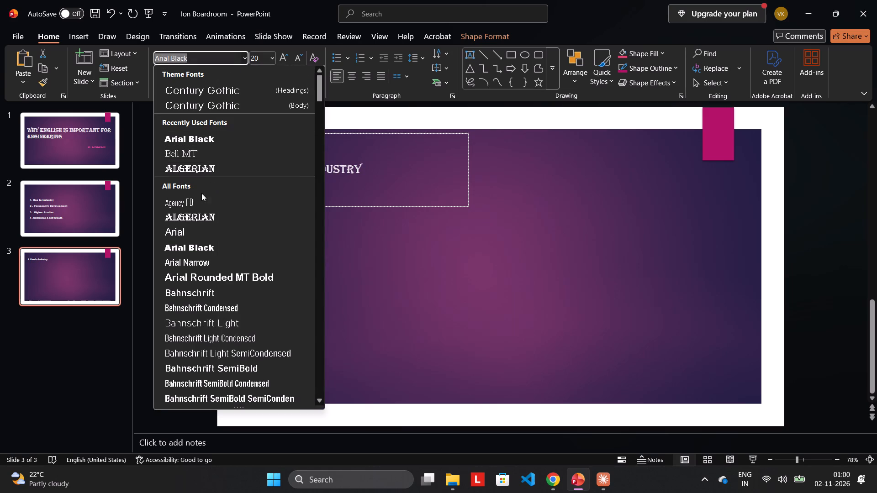
scroll(209, 230, "up", 1)
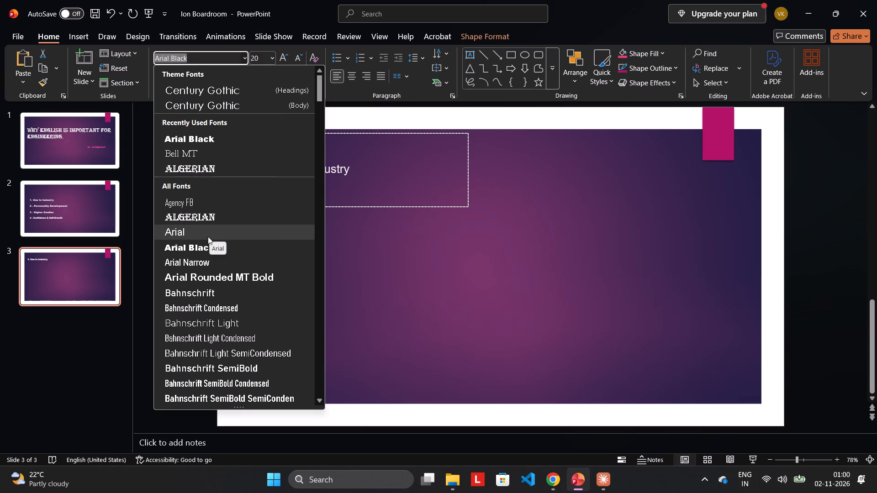
scroll(208, 236, "down", 5)
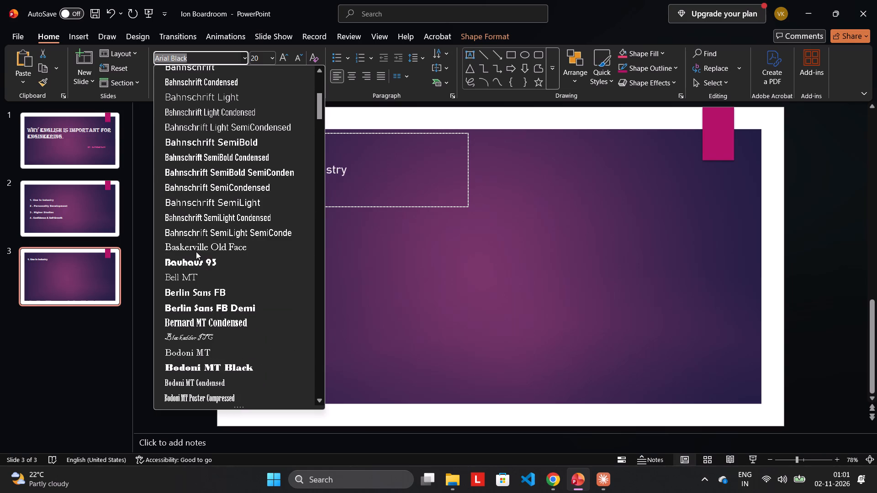
scroll(196, 255, "down", 1)
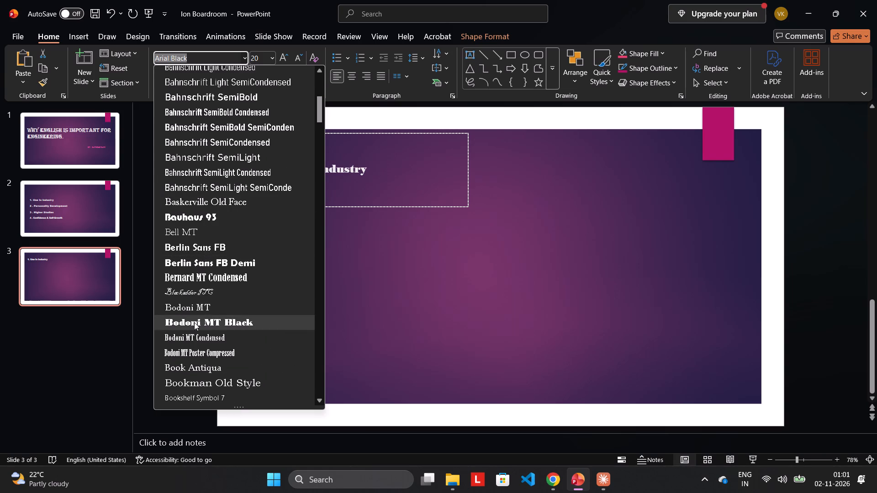
left_click(198, 320)
left_click(301, 307)
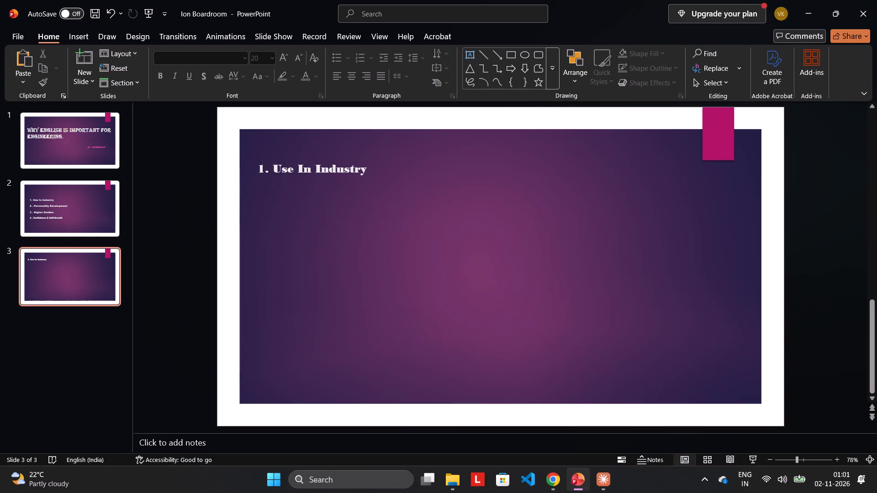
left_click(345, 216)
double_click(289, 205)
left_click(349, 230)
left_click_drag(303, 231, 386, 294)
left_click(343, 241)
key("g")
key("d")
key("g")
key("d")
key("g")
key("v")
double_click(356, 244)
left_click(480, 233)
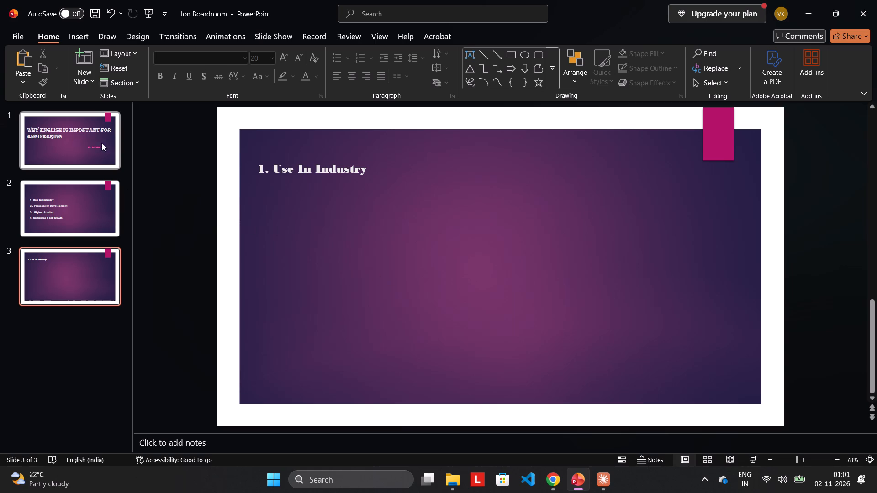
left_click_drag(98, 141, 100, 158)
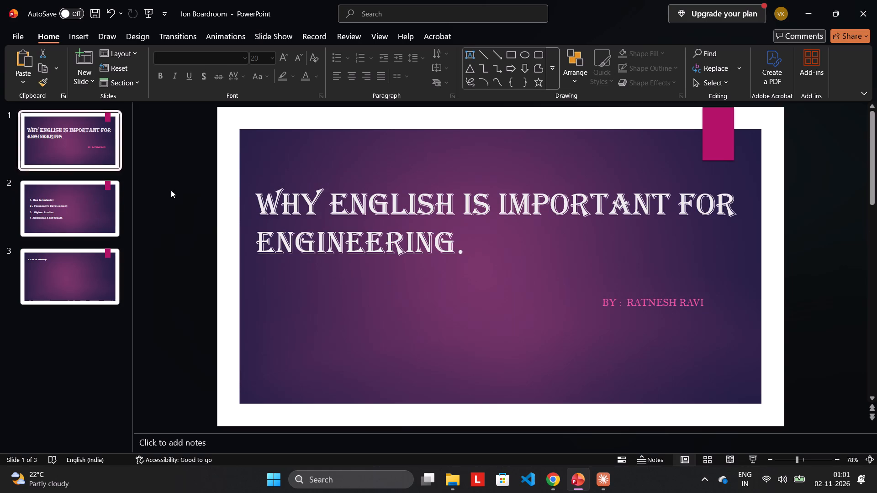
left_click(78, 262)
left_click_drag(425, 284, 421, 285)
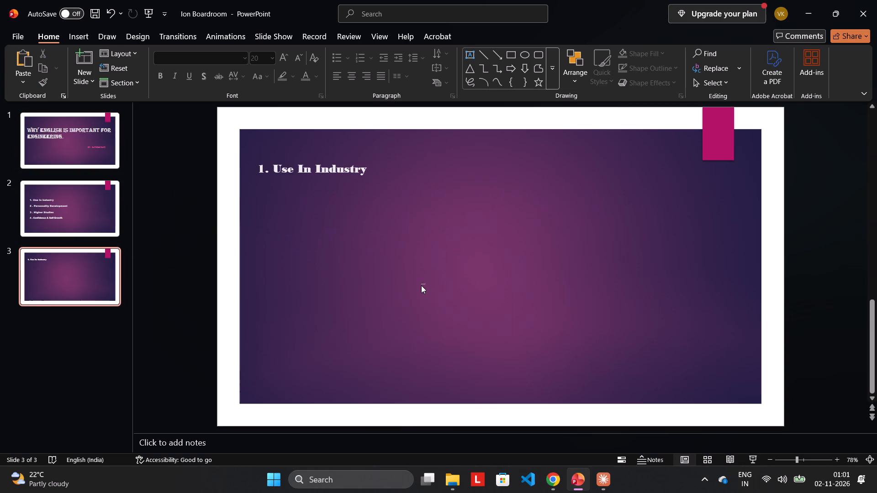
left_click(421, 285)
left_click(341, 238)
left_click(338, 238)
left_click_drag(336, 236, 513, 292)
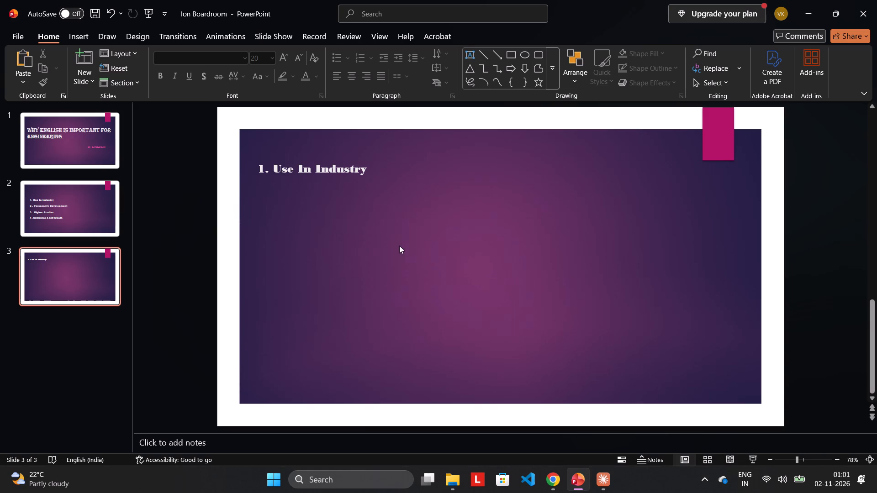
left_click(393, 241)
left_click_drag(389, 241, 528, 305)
Add an empty text box beside slide 3's title, enlarge it and move it below "1. Use In Industry".
left_click(384, 169)
double_click(373, 163)
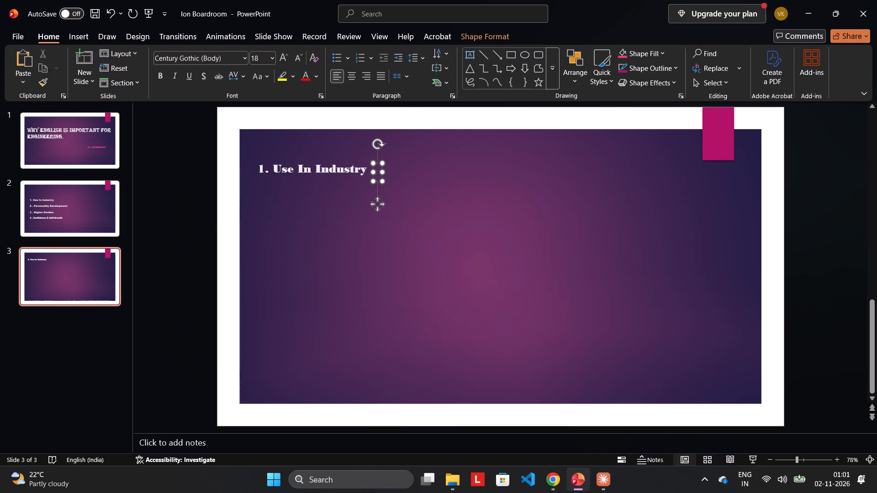
left_click_drag(384, 180, 517, 257)
left_click_drag(449, 203, 441, 241)
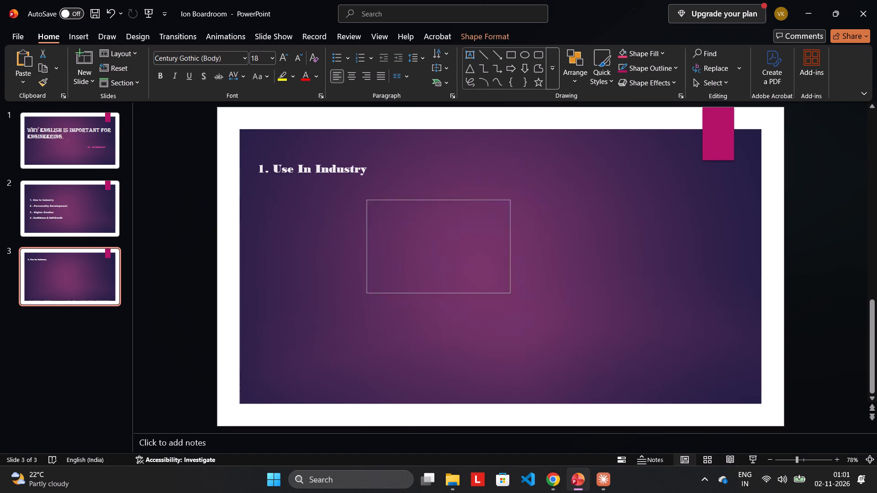
left_click_drag(441, 241, 381, 247)
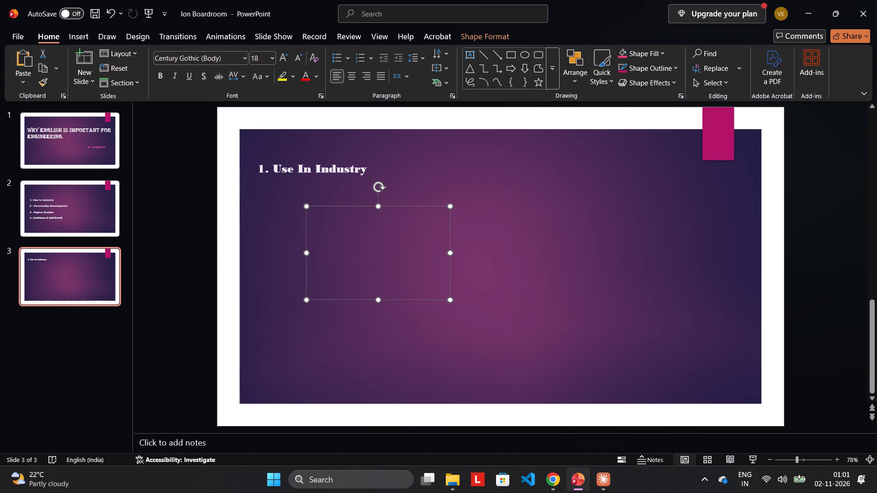
left_click(344, 228)
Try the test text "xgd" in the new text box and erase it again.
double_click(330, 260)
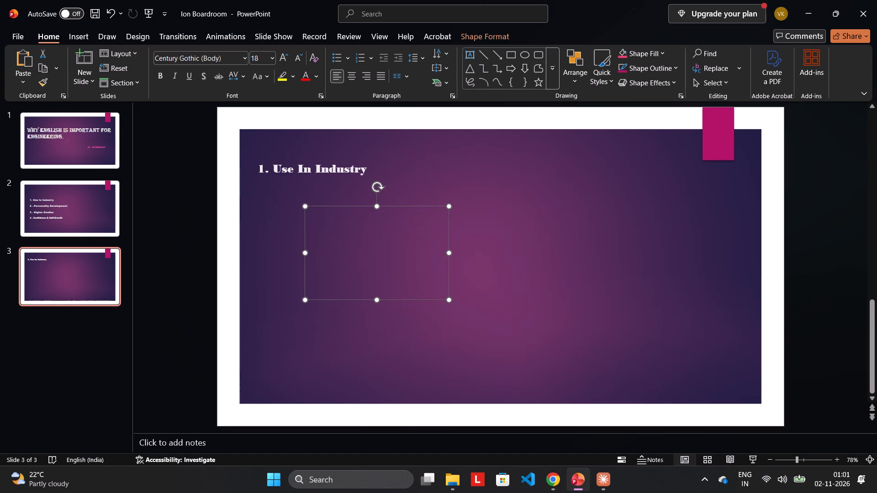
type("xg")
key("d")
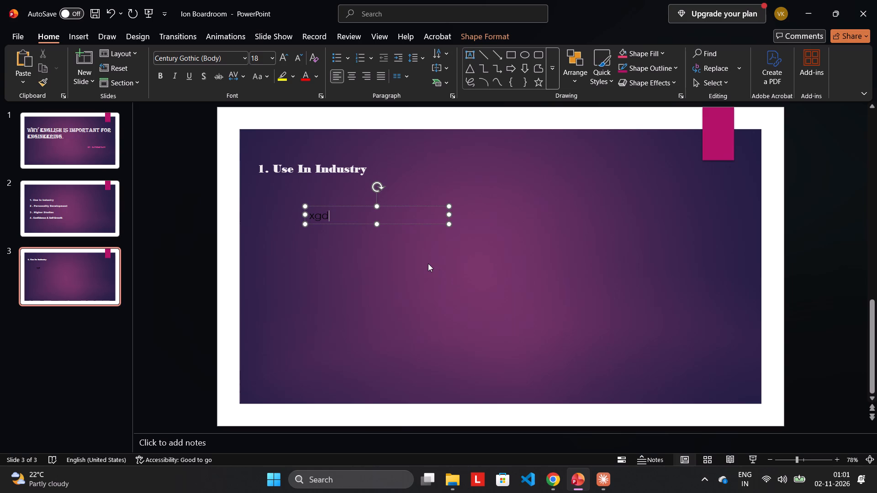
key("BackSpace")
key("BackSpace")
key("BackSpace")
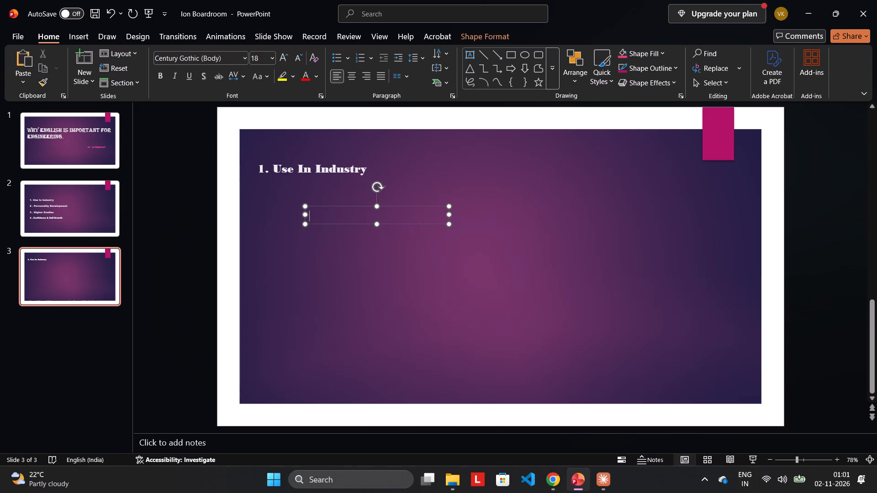
left_click_drag(259, 165, 365, 191)
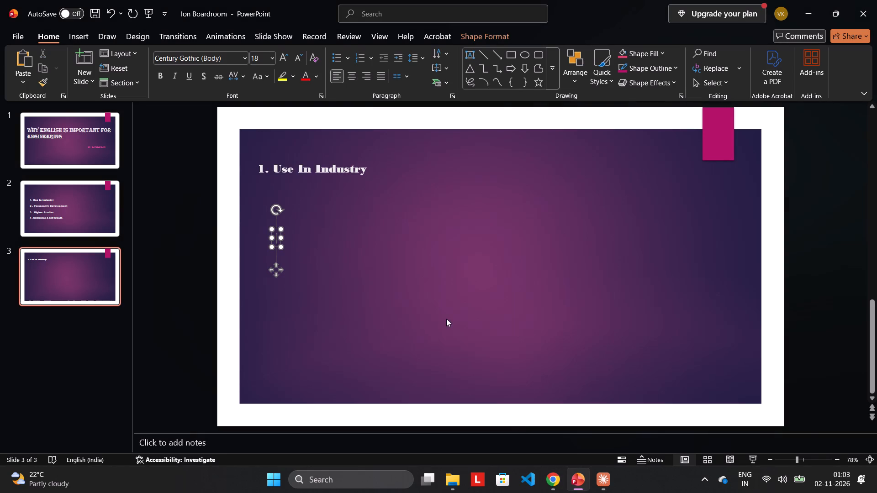
left_click_drag(446, 319, 446, 320)
left_click_drag(283, 246, 535, 314)
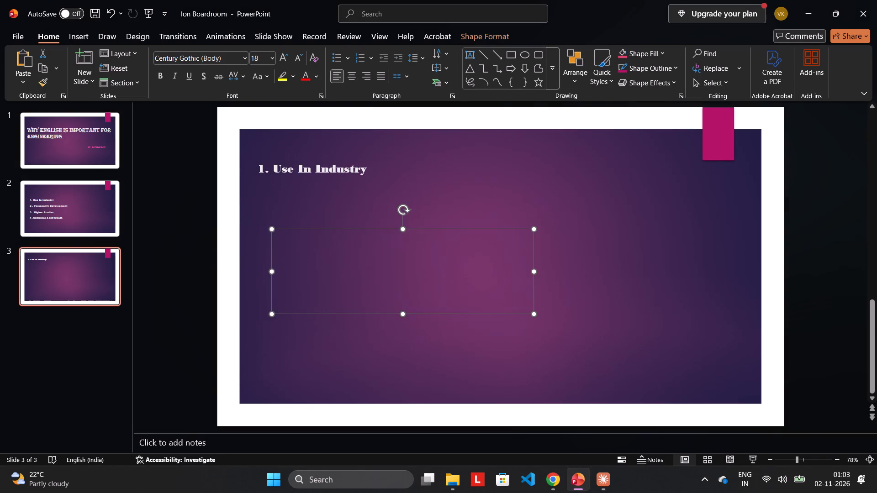
left_click_drag(293, 251, 299, 249)
double_click(304, 261)
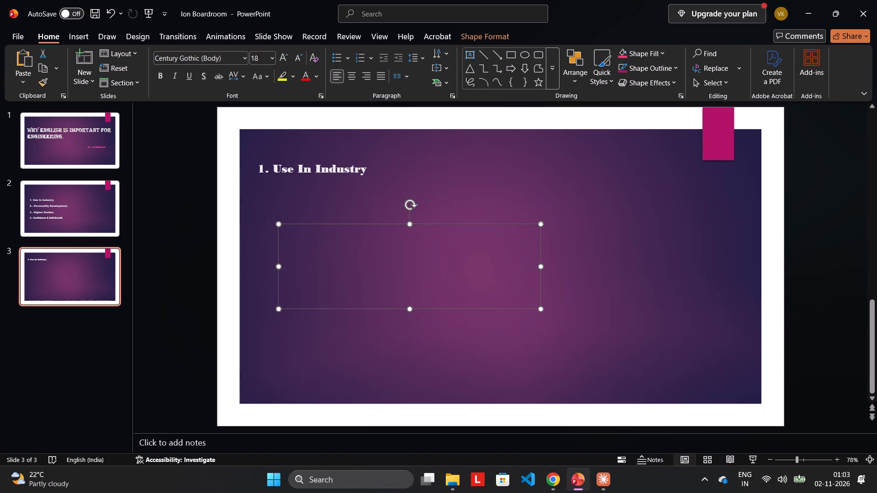
key("ctrl+v")
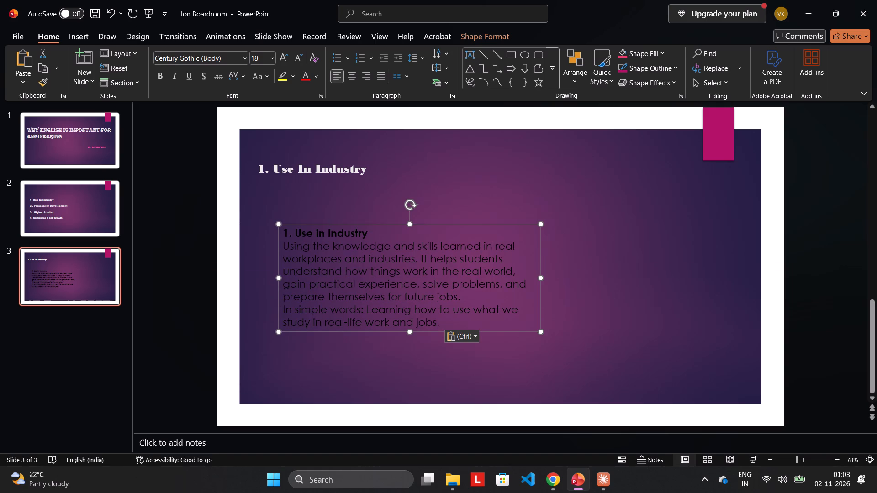
Delete the duplicate "1. Use in Industry" line from the start of the pasted text.
left_click(375, 231)
left_click(375, 231)
left_click_drag(371, 231, 366, 231)
left_click_drag(366, 231, 284, 230)
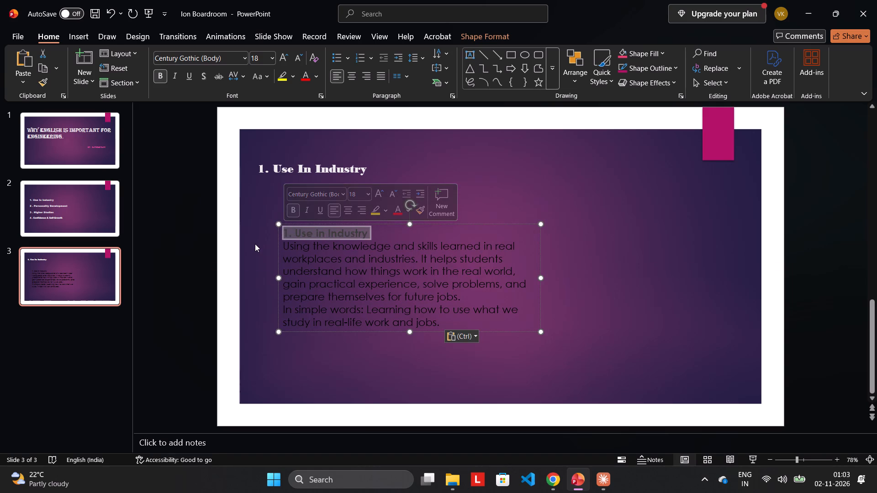
key("BackSpace")
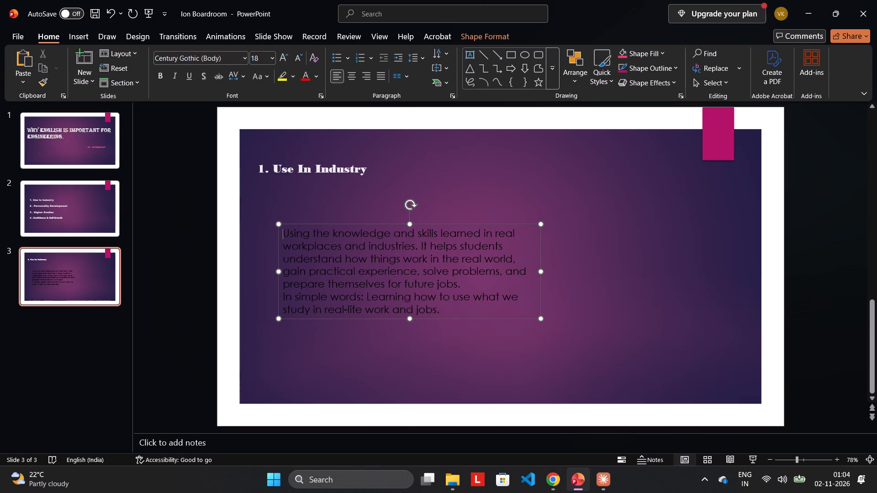
Change the font color of the entire pasted explanation to white.
left_click(313, 73)
left_click(307, 130)
key("ctrl+a")
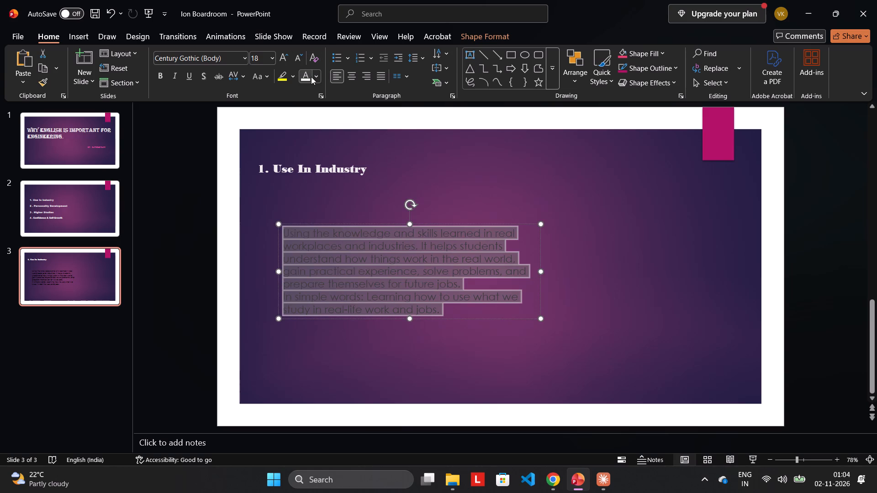
left_click(311, 73)
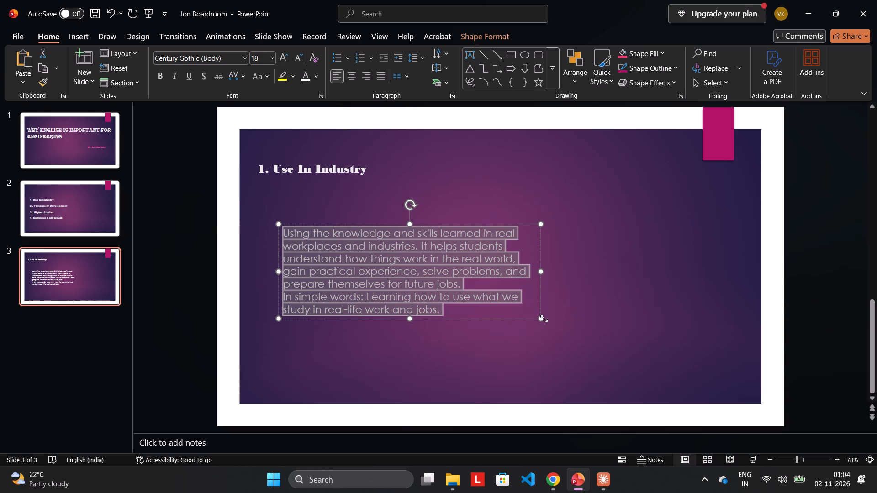
Widen the explanation text box so the "In simple words" sentence fits on one line.
left_click_drag(539, 318, 675, 325)
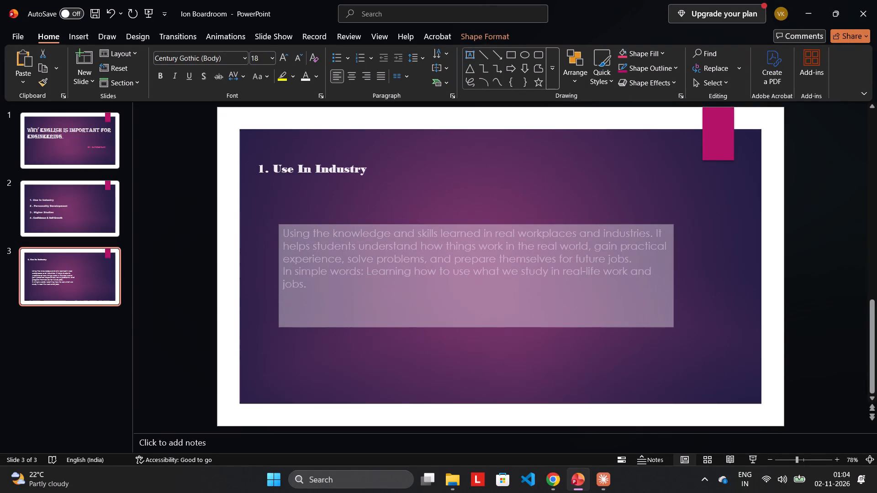
left_click_drag(675, 325, 690, 326)
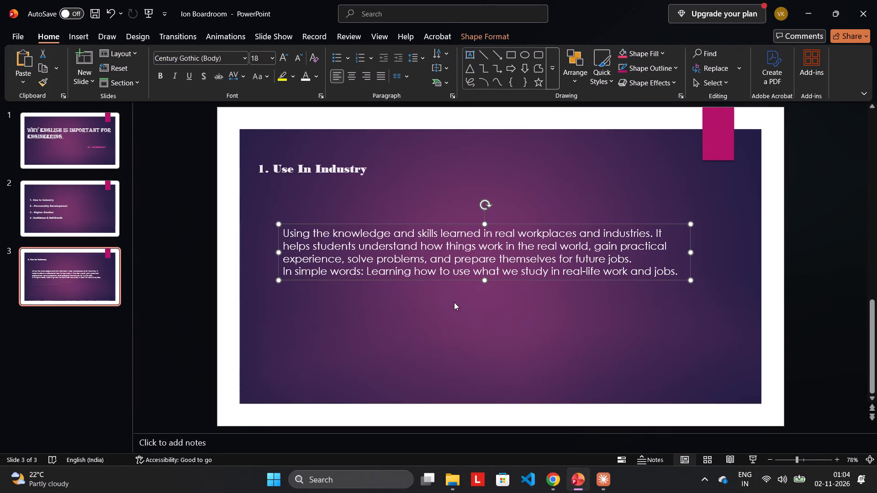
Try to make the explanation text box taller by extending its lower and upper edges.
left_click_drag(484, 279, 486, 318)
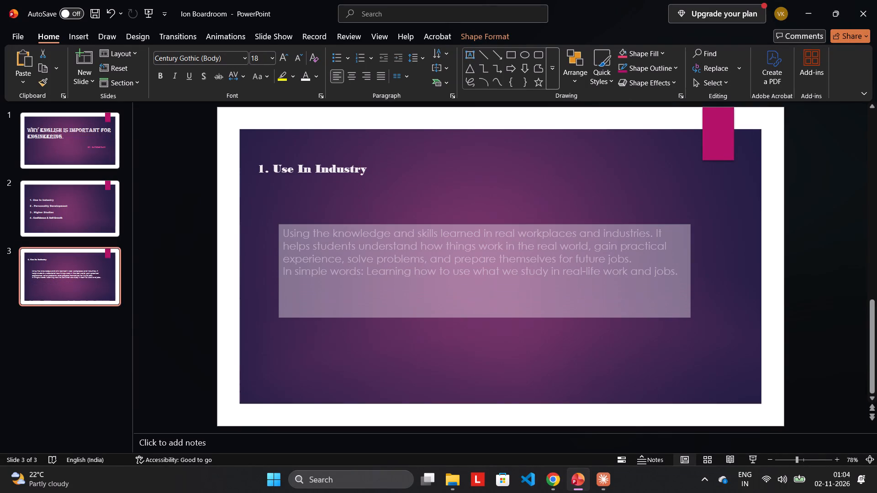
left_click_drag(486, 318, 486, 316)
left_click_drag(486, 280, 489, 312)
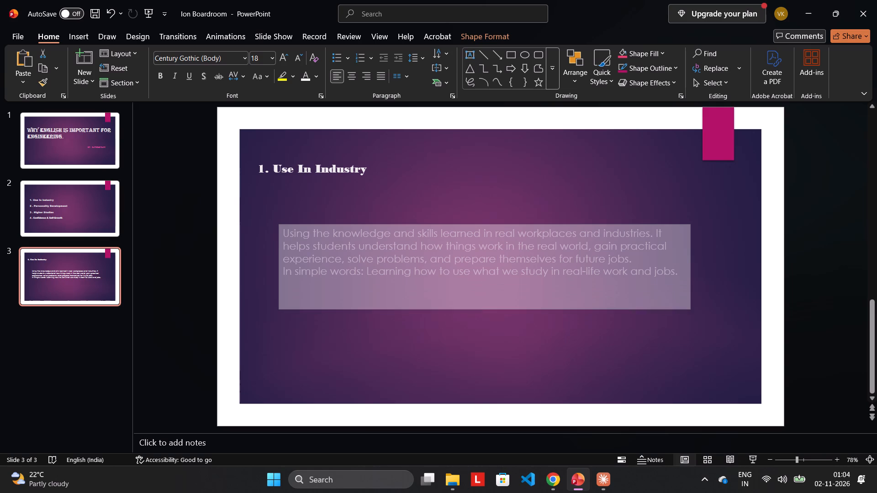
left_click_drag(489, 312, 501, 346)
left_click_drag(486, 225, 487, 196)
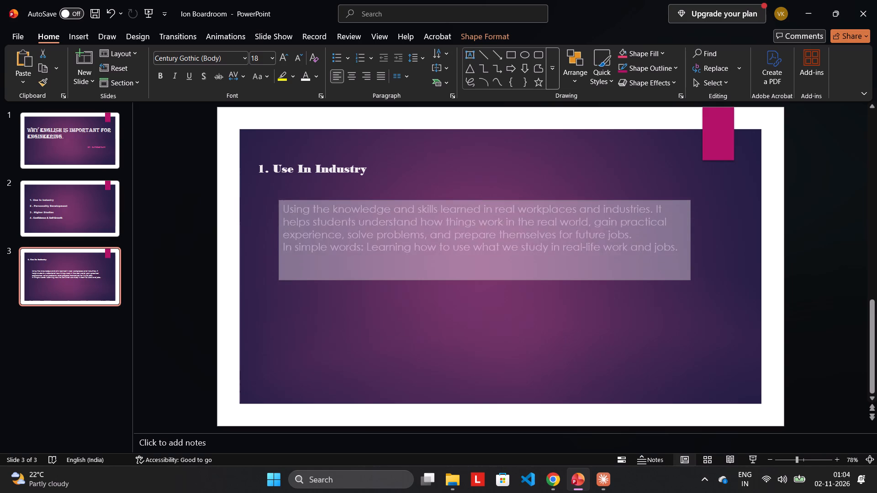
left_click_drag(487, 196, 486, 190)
Move the explanation text box slightly up and left, closer to the "1. Use In Industry" heading.
left_click_drag(392, 223, 393, 222)
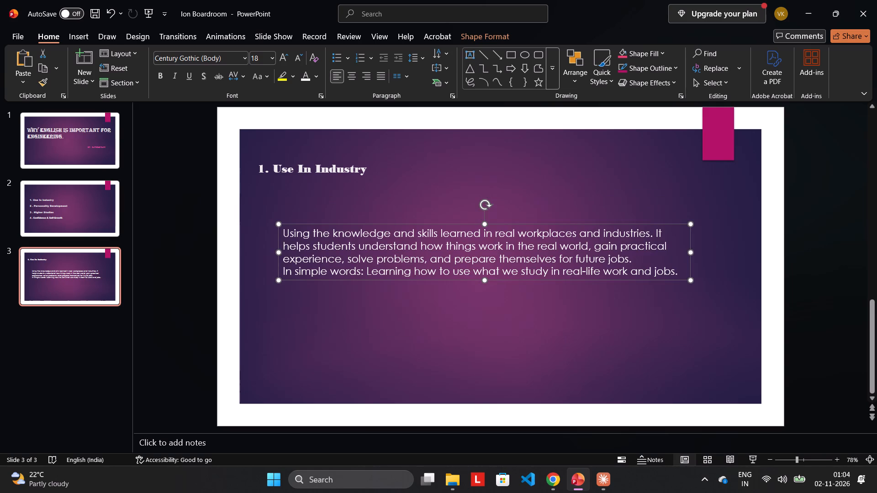
left_click_drag(393, 222, 388, 211)
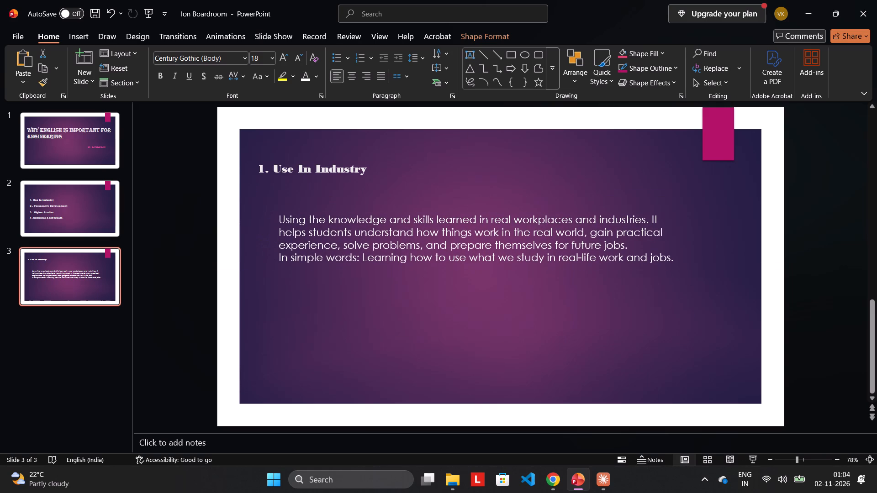
left_click_drag(388, 211, 386, 207)
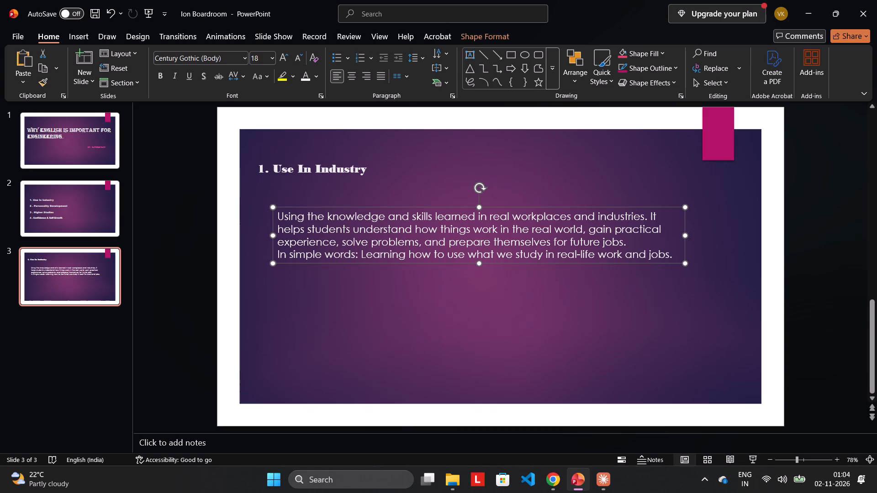
Extend both sides of the explanation text box to span nearly the full purple area, starting in line with the heading.
left_click_drag(686, 262, 745, 329)
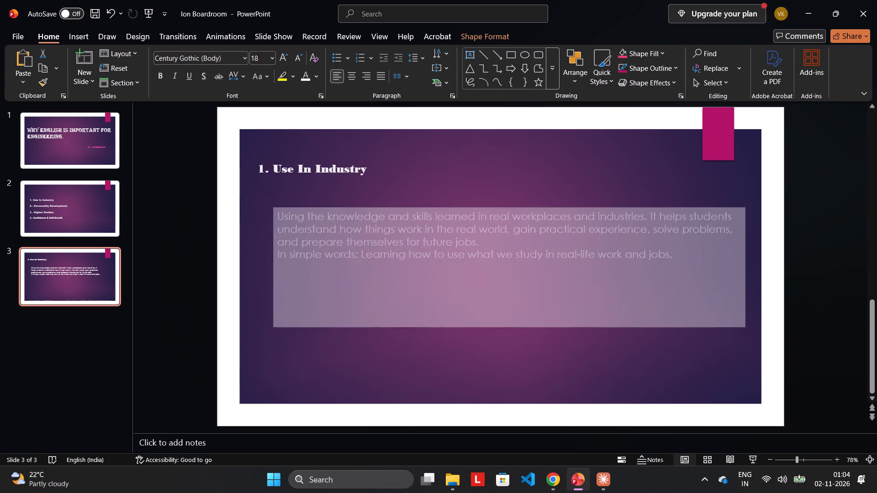
left_click_drag(745, 329, 746, 329)
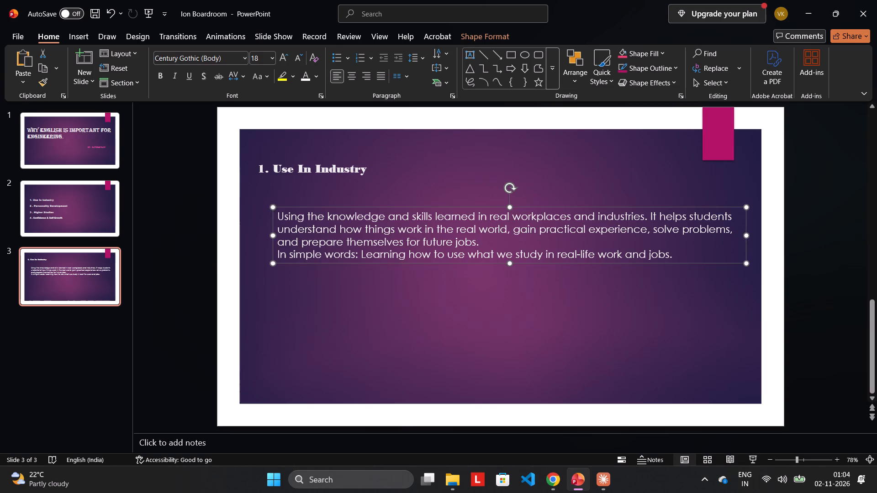
left_click_drag(271, 236, 254, 236)
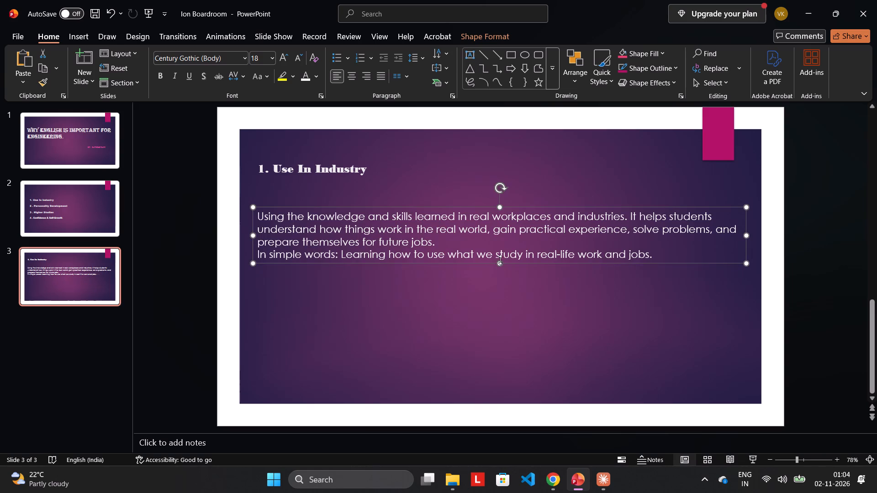
left_click_drag(500, 260, 502, 302)
left_click(449, 330)
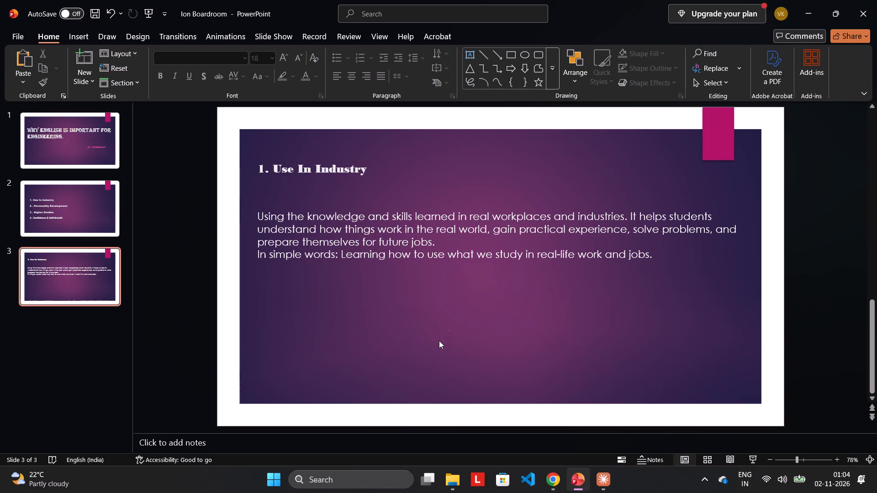
Move the explanation text box slightly higher while keeping it aligned with the heading's left edge.
left_click(265, 216)
left_click_drag(257, 212, 268, 209)
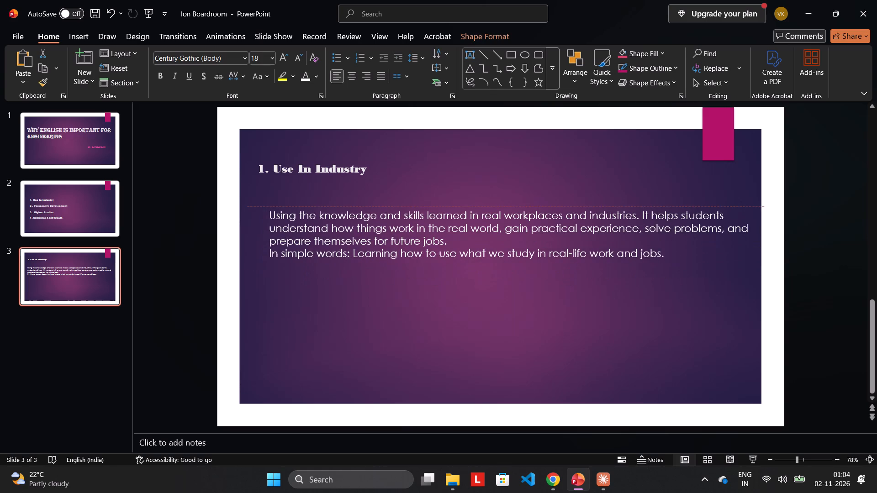
left_click_drag(268, 209, 257, 207)
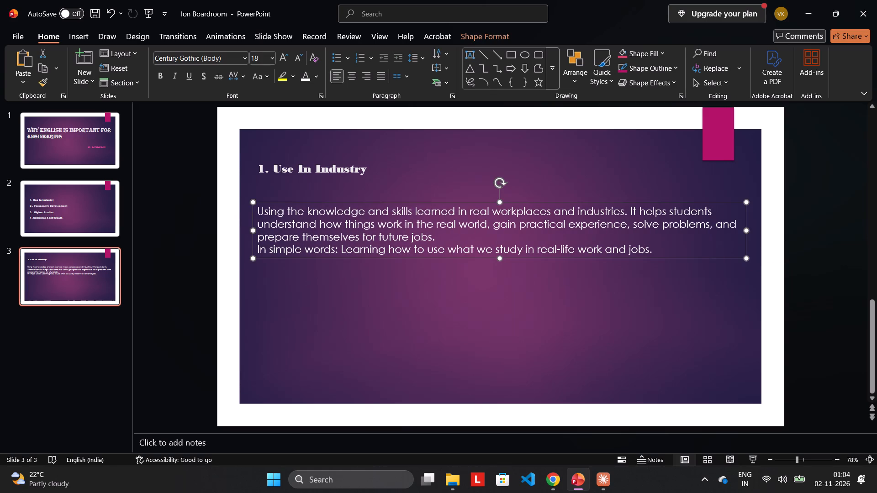
Set the font size of the whole explanation text to 20 and deselect the text box.
key("ctrl+a")
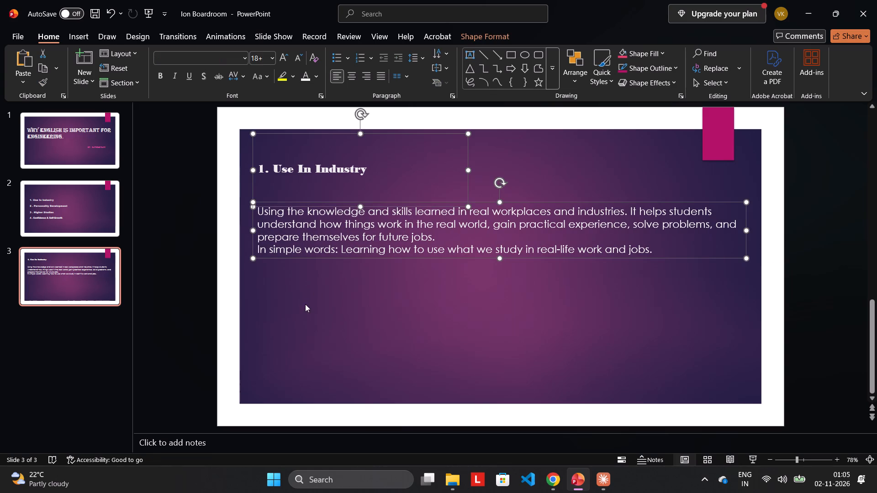
left_click(305, 304)
double_click(317, 236)
key("ctrl+a")
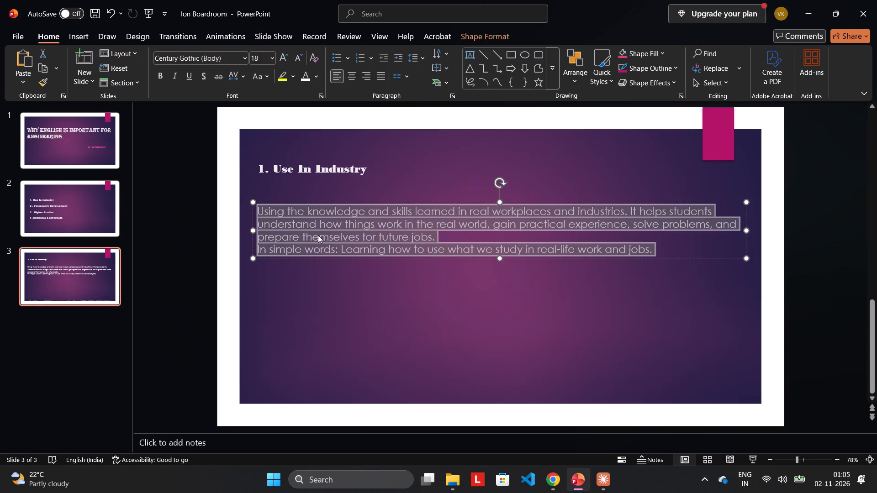
left_click(272, 58)
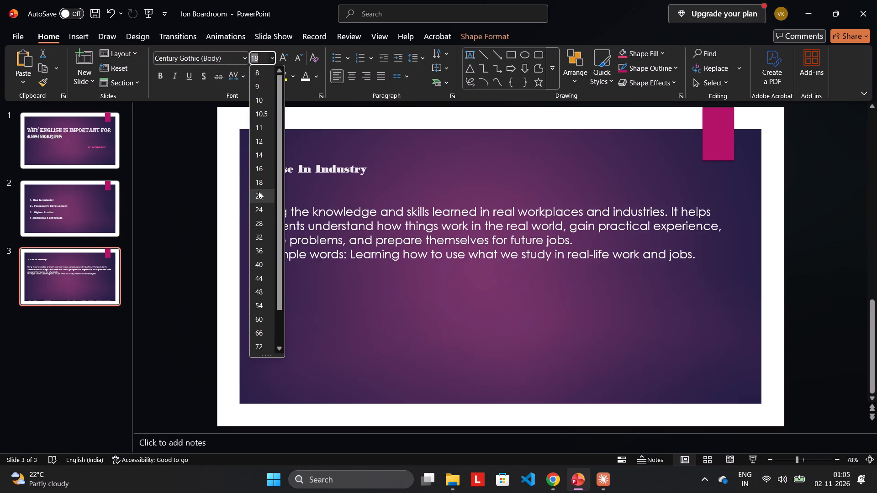
left_click(259, 191)
left_click(263, 308)
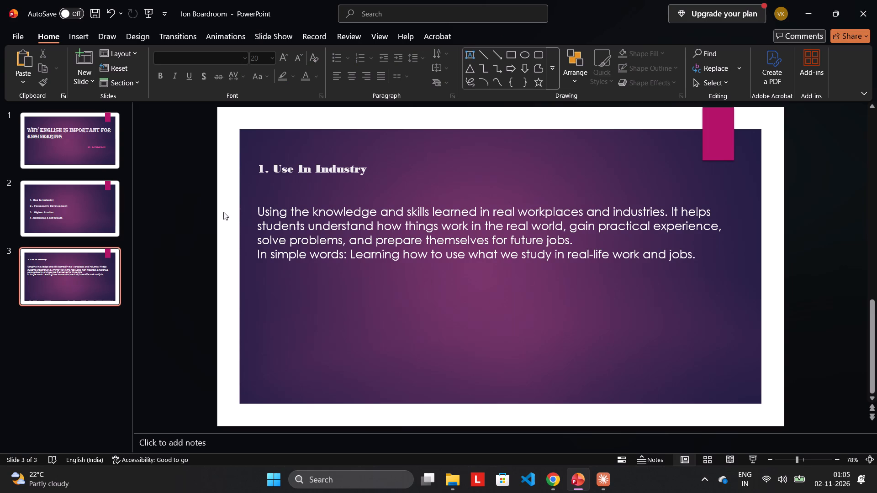
Review the presentation from the title slide through the topic list to the "1. Use In Industry" slide.
right_click(80, 141)
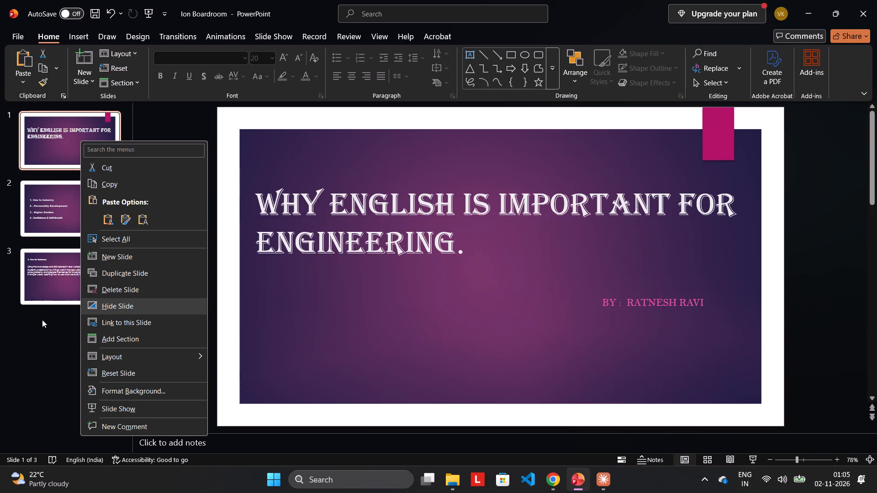
left_click(58, 273)
left_click(95, 131)
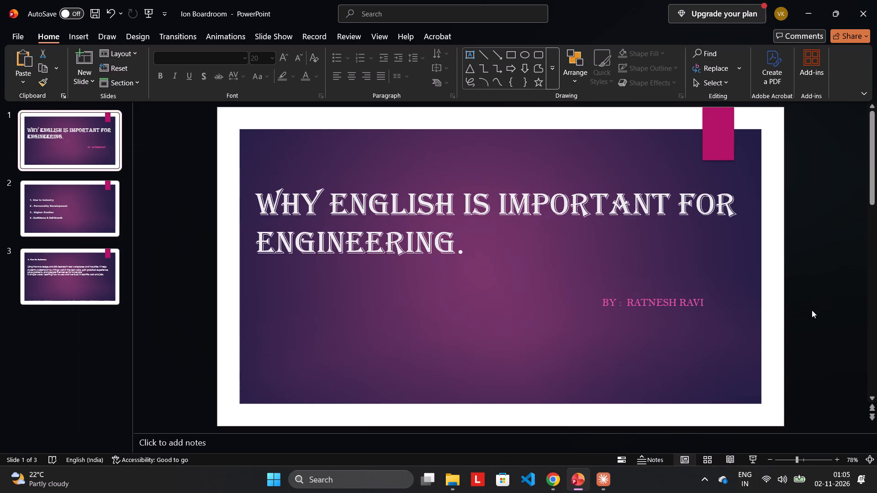
key("Down")
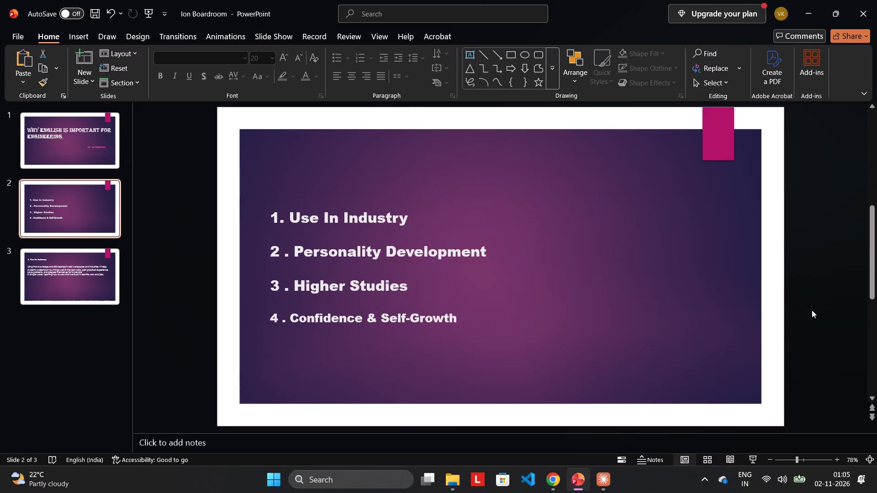
key("Up")
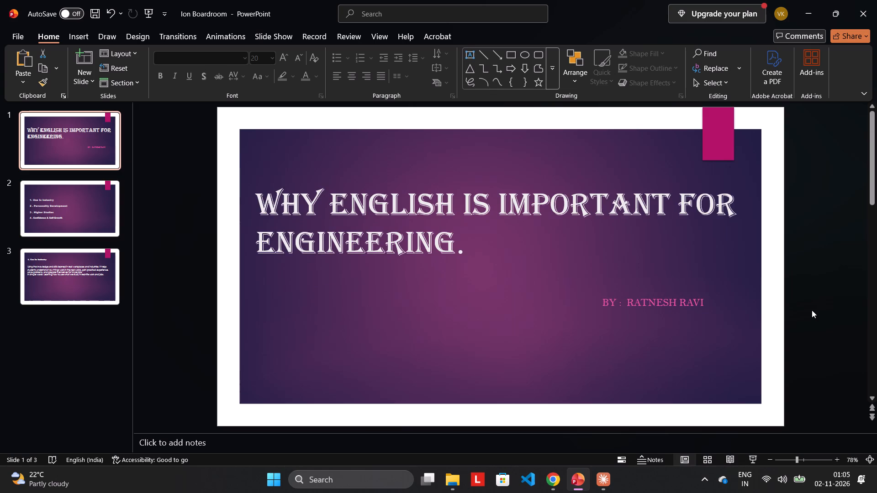
key("Down")
key("Down")
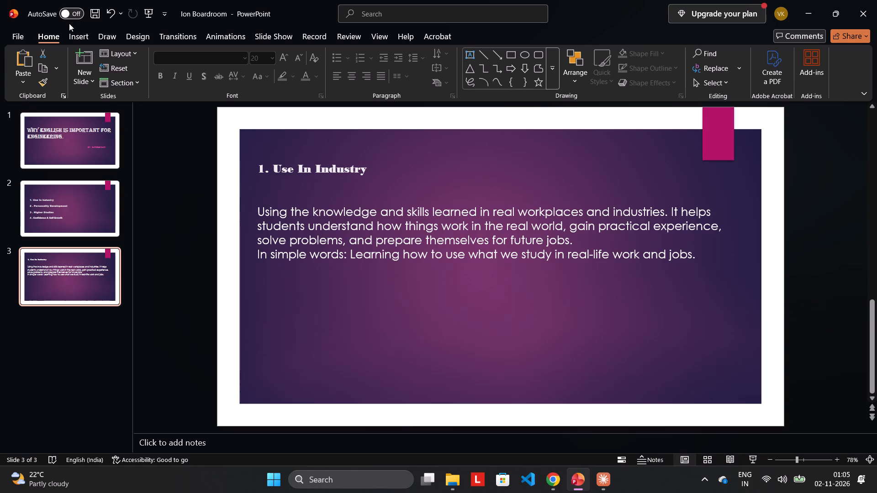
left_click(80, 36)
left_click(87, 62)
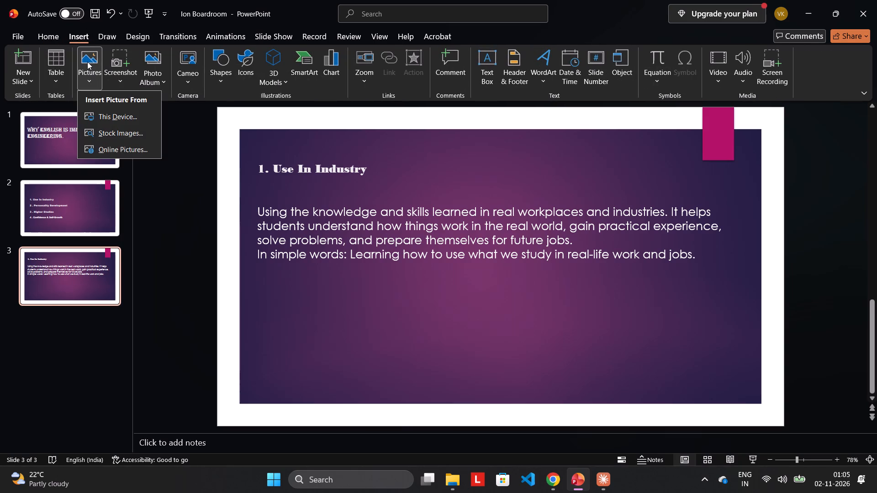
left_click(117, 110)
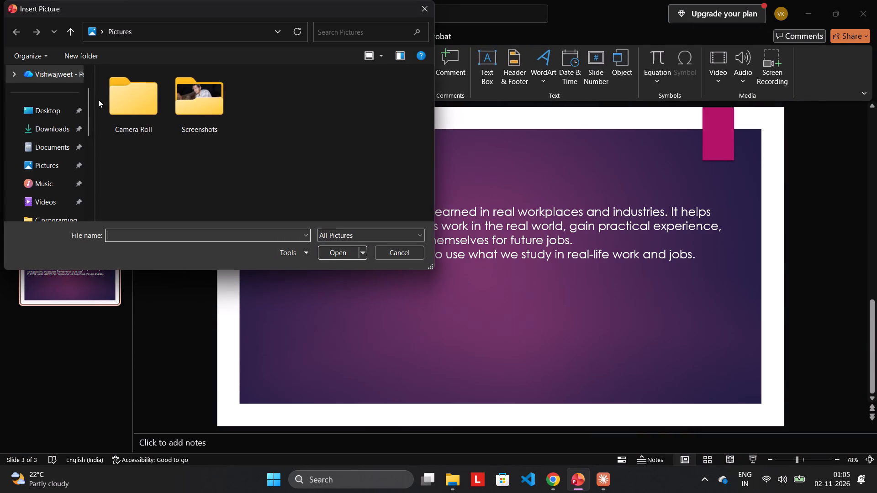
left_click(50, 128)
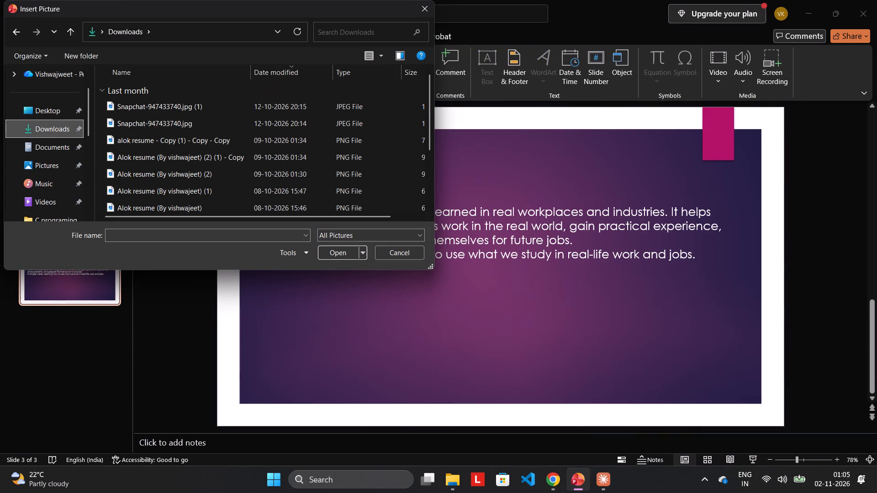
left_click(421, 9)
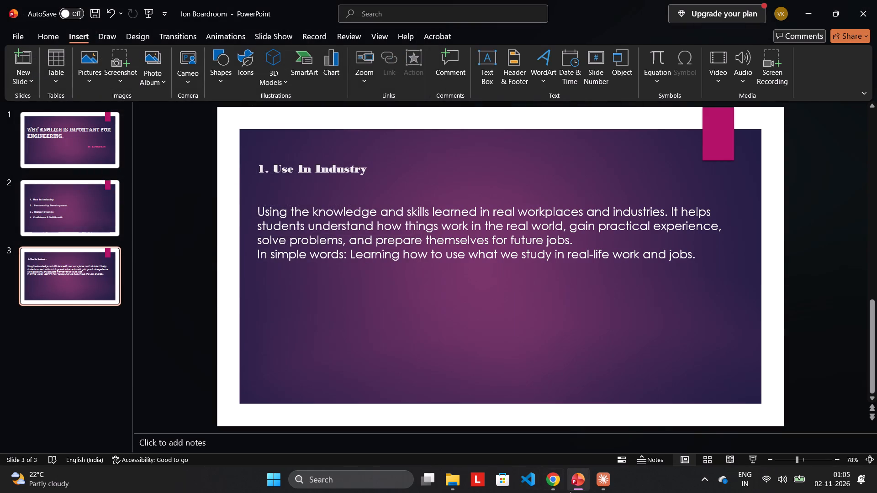
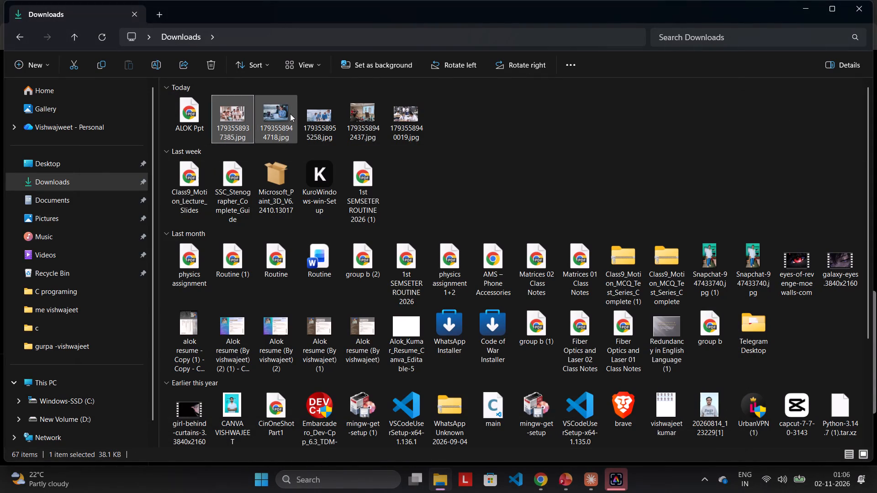
Preview the downloaded pictures 1793558944718.jpg, 1793558940019.jpg and 1793558942437.jpg in the Downloads folder to choose one for the slide.
double_click(290, 114)
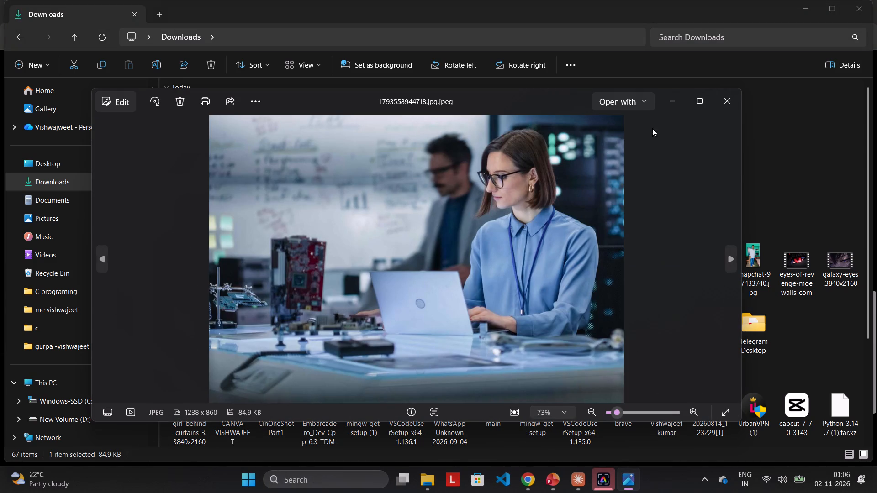
left_click(722, 104)
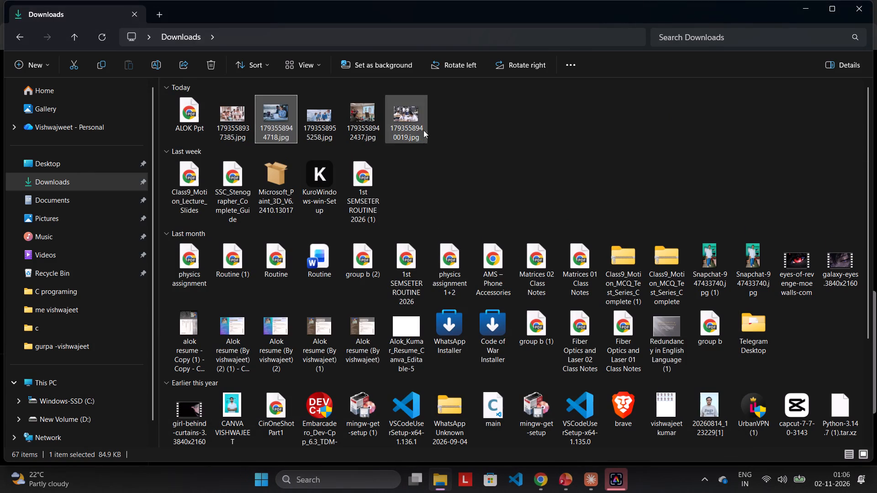
left_click(398, 110)
left_click(398, 110)
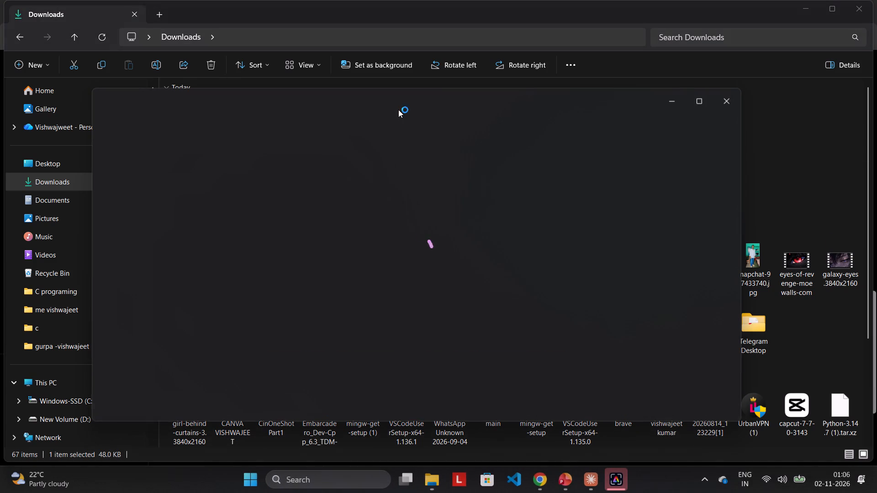
left_click(718, 97)
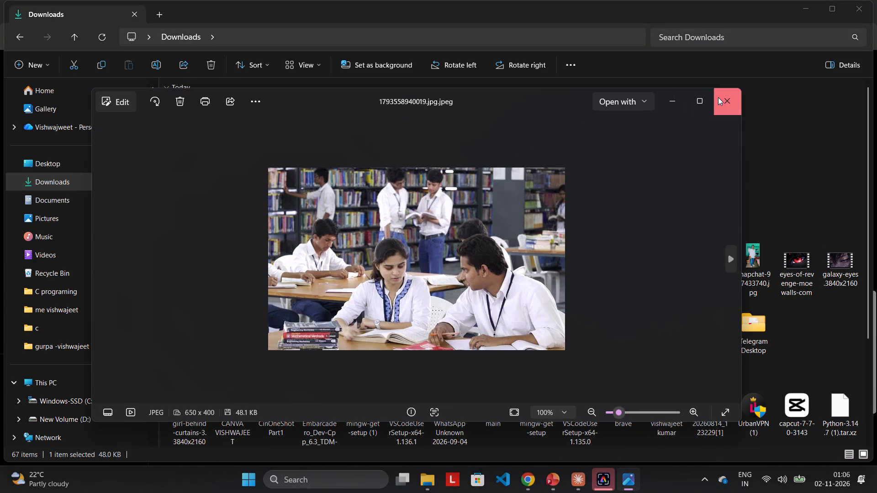
double_click(358, 110)
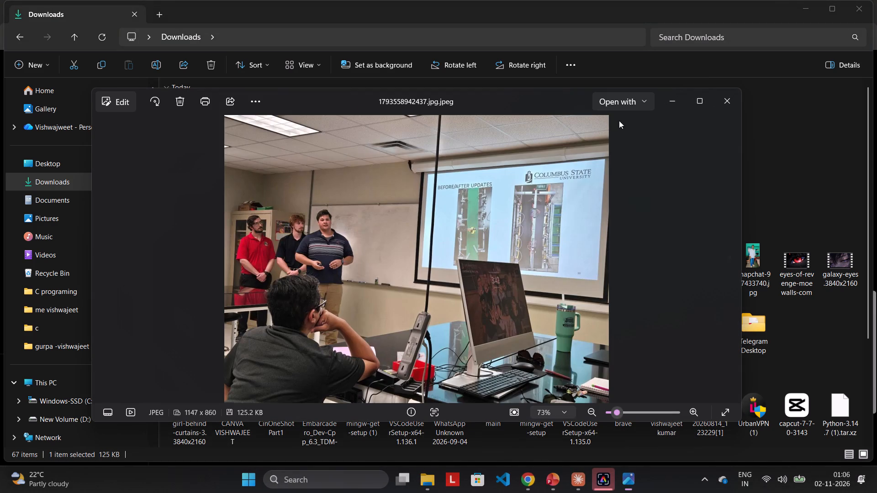
left_click(729, 106)
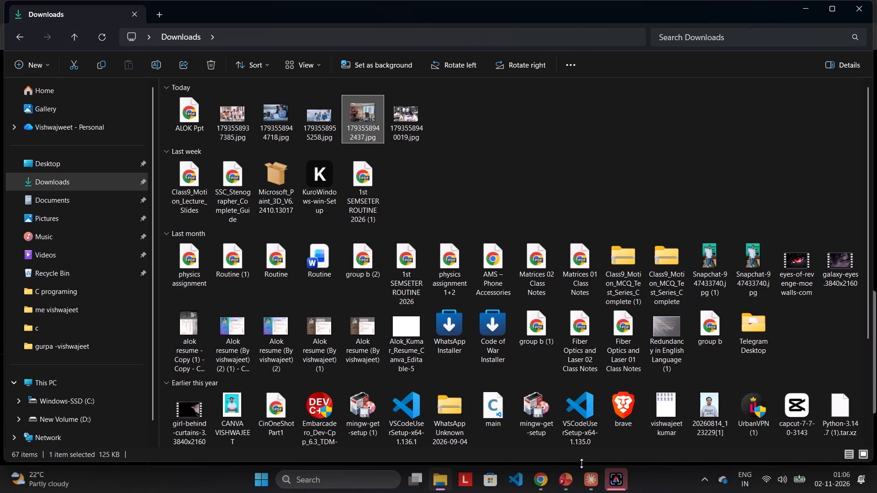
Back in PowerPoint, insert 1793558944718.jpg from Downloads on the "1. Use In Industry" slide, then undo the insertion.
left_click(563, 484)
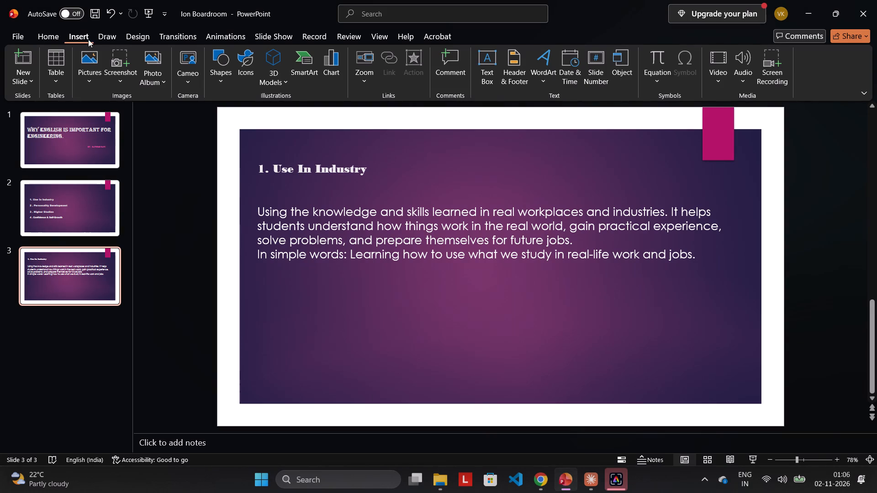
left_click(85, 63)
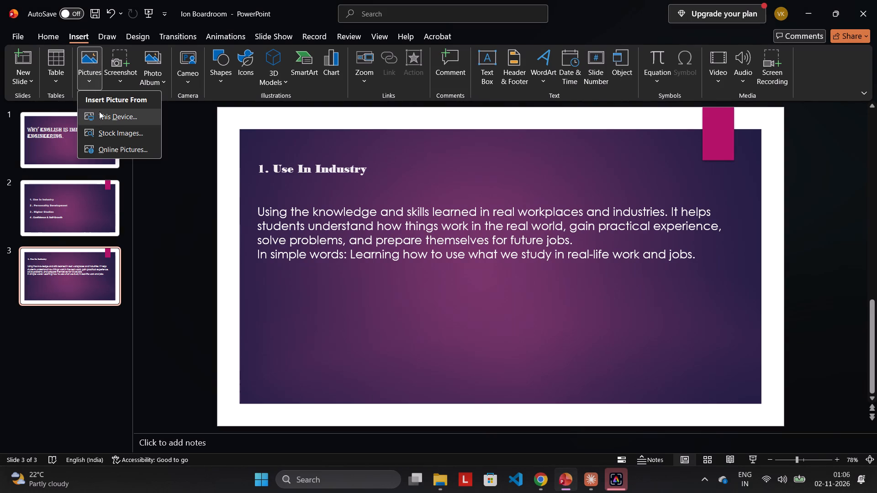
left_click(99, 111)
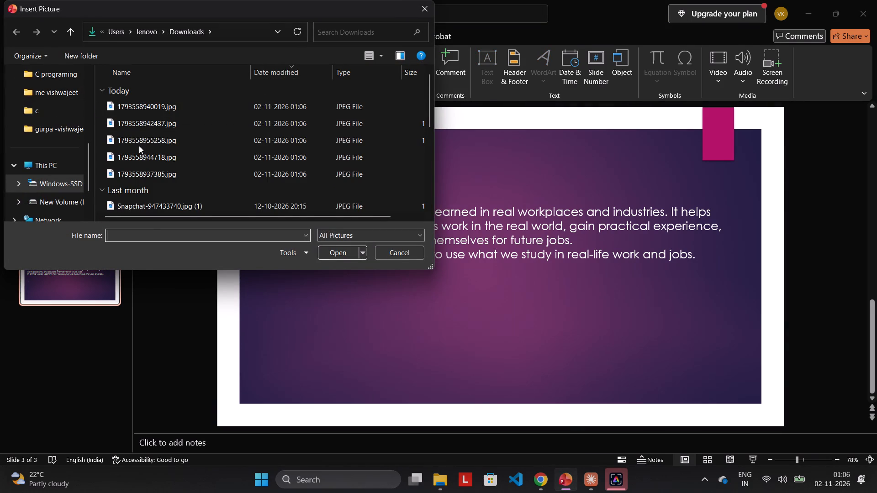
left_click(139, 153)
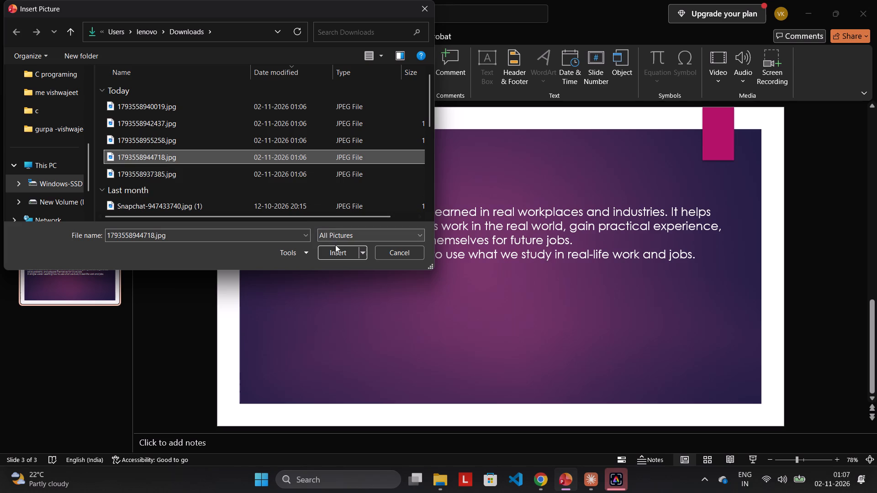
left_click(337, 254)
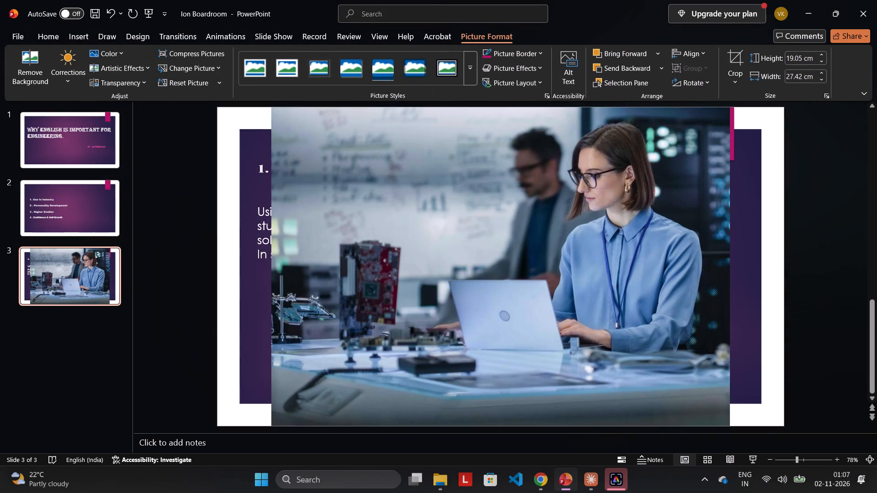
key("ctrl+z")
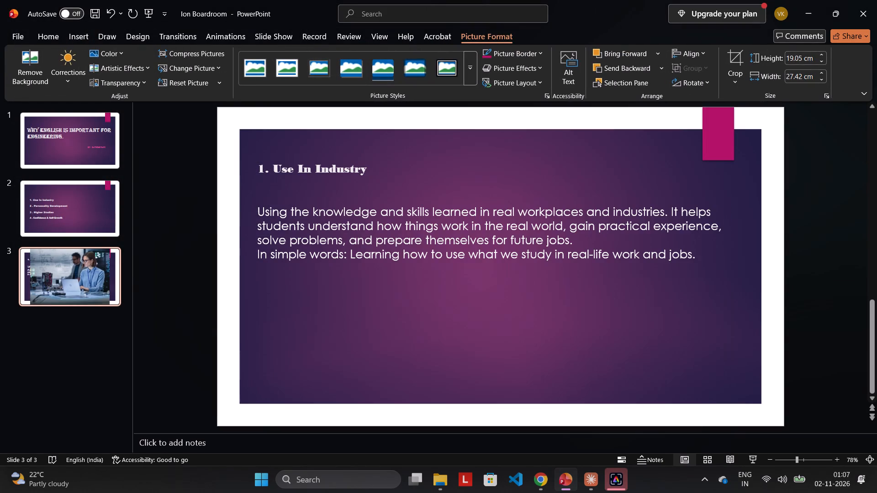
left_click(84, 33)
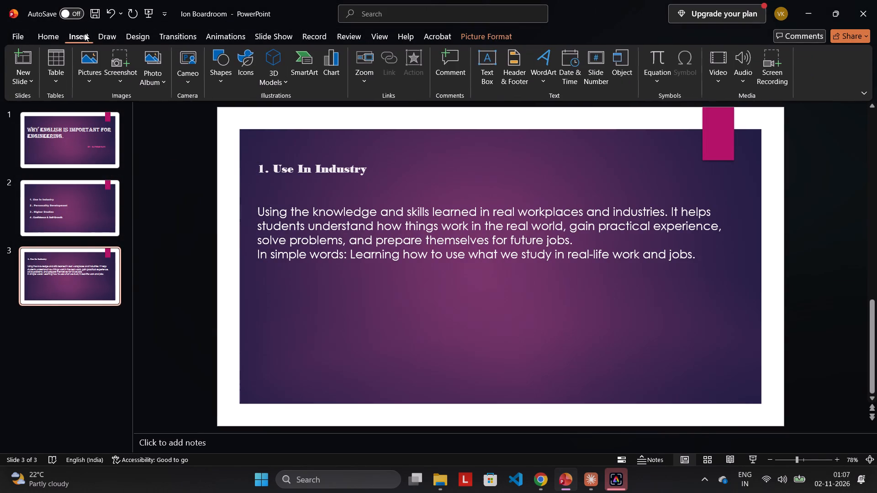
left_click(98, 61)
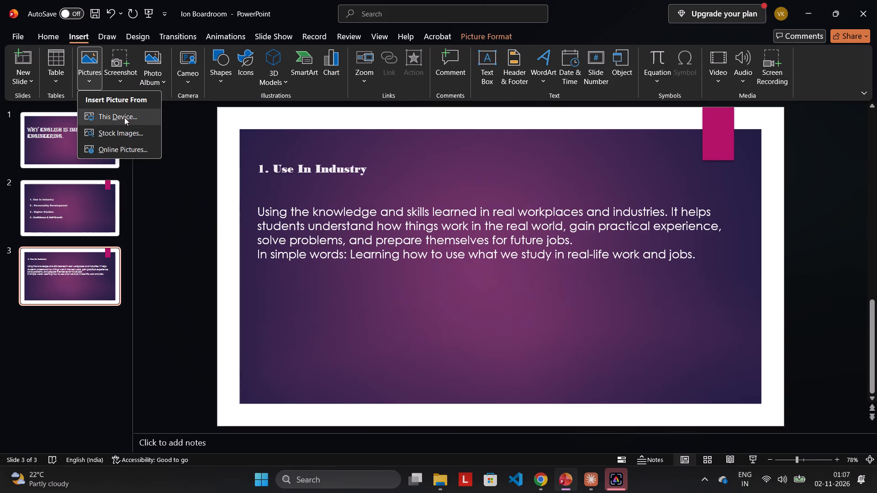
left_click(124, 117)
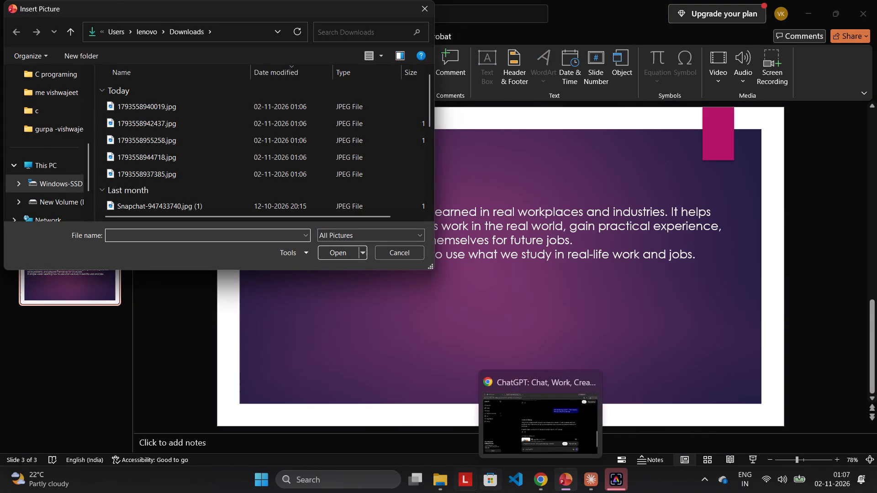
left_click(433, 487)
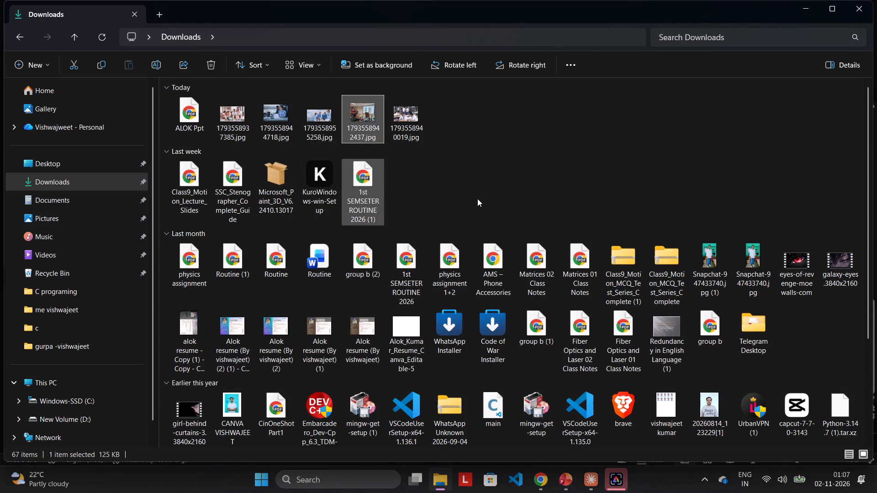
left_click(539, 483)
left_click(567, 484)
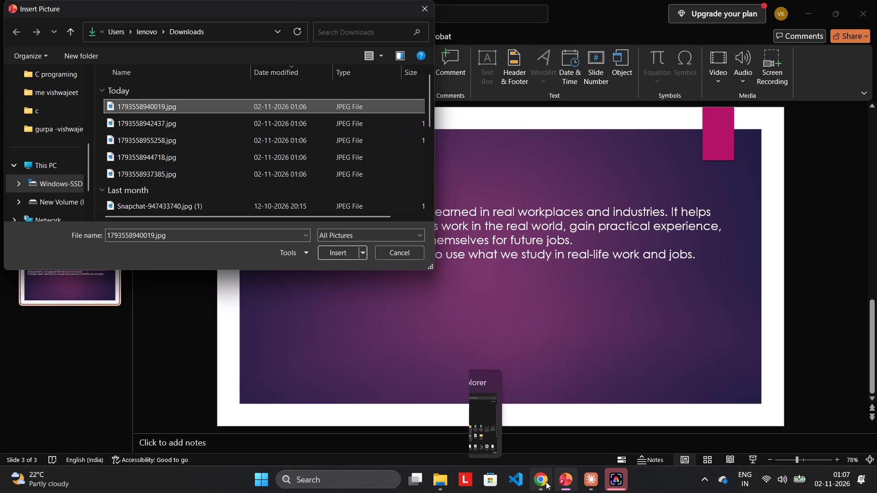
left_click(164, 120)
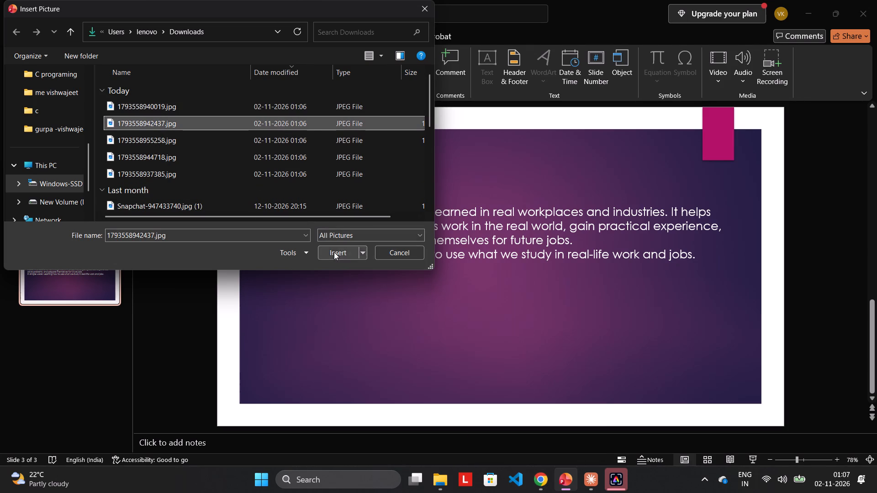
left_click(334, 252)
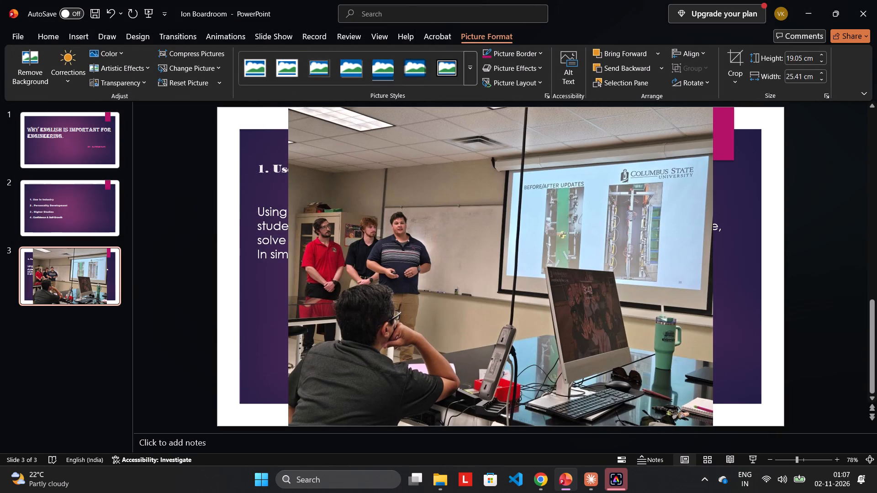
Shrink the classroom picture proportionally to about 7.5 cm high by 10 cm wide and place it centrally below the explanation text.
left_click_drag(291, 121, 318, 153)
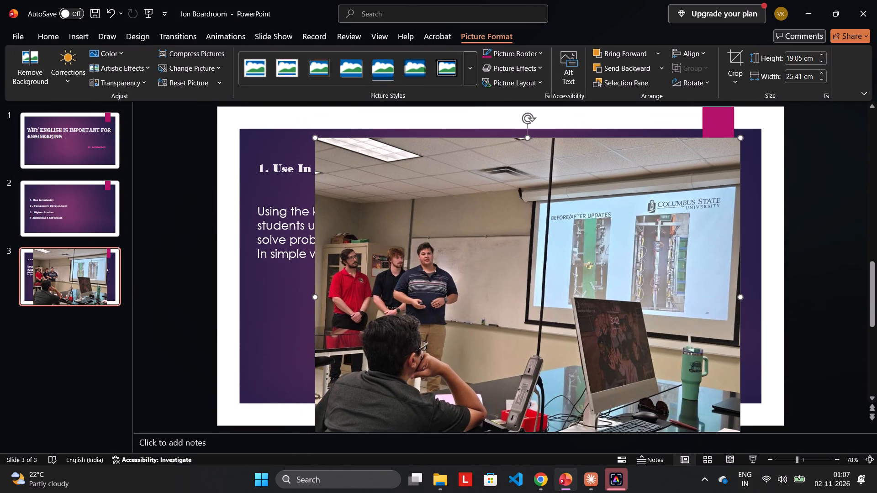
left_click_drag(313, 136, 420, 215)
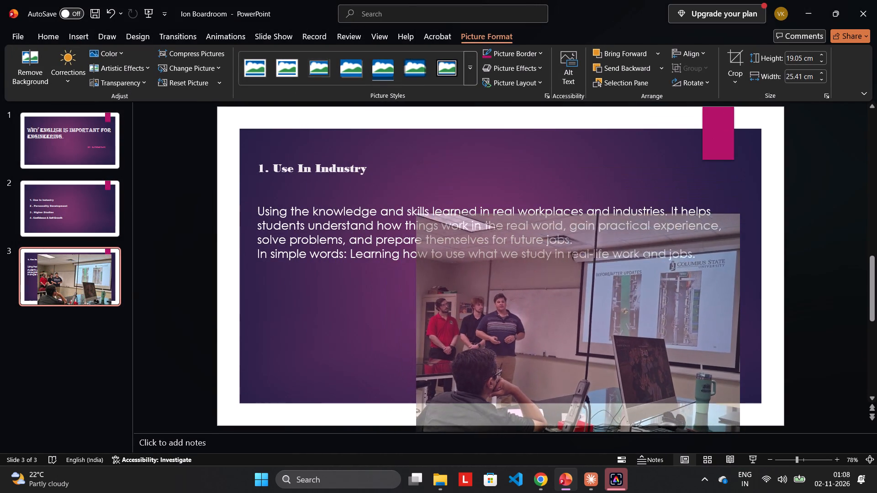
left_click_drag(420, 215, 475, 304)
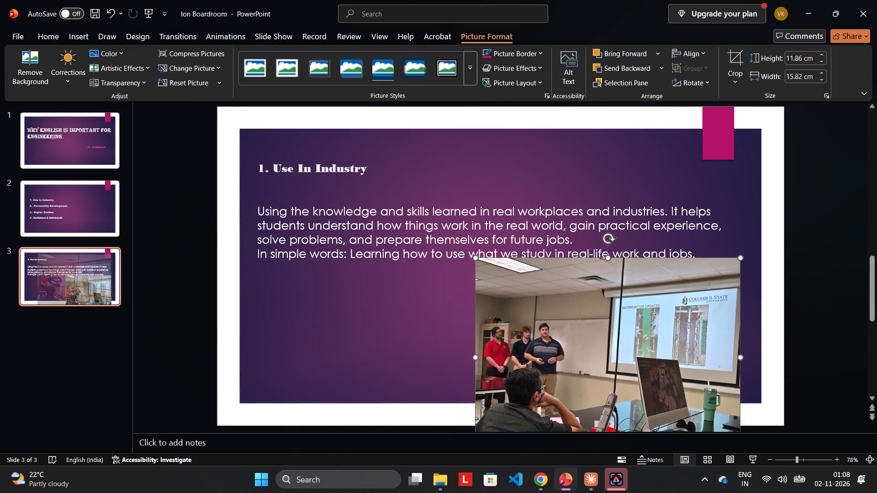
left_click_drag(530, 326, 438, 252)
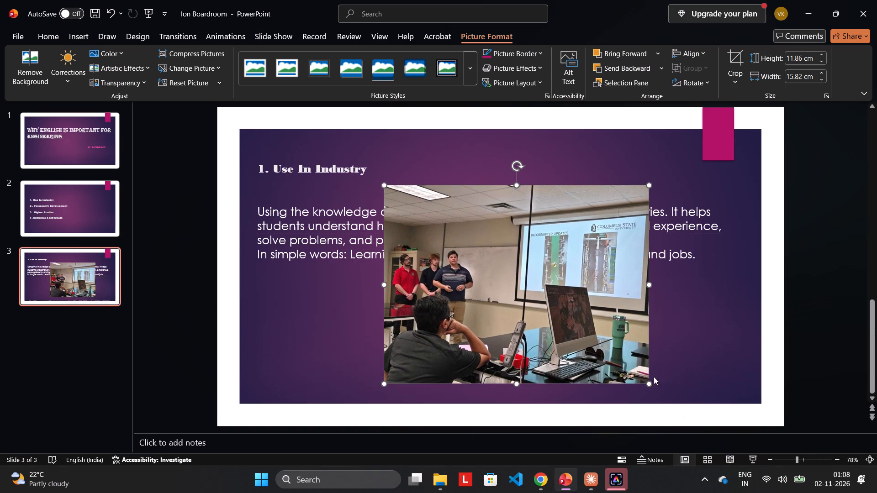
left_click_drag(648, 383, 630, 359)
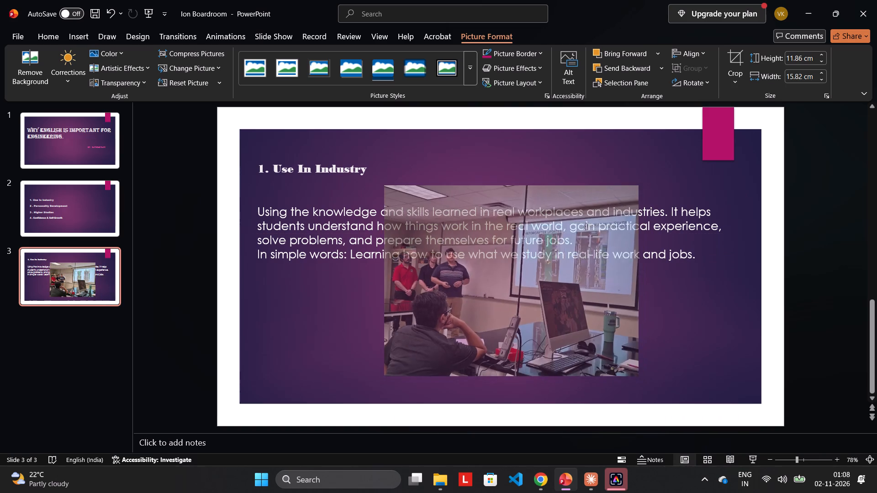
left_click_drag(630, 359, 551, 295)
left_click_drag(501, 287, 545, 361)
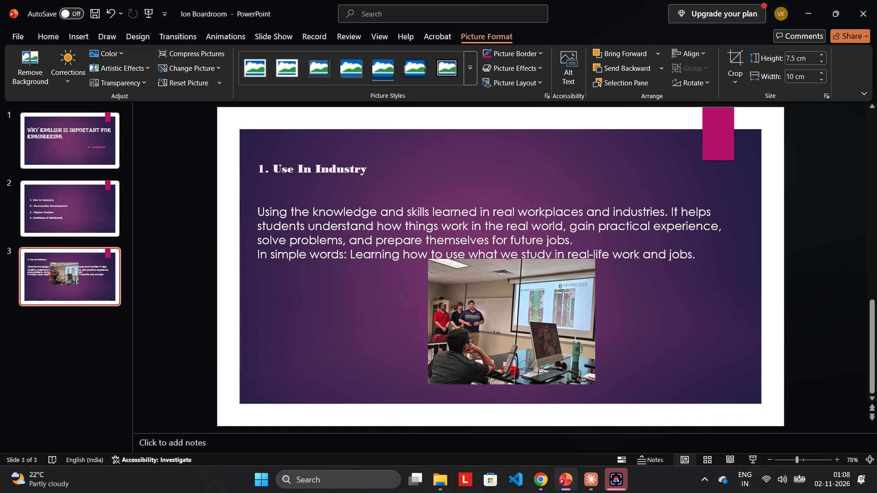
left_click_drag(545, 361, 552, 374)
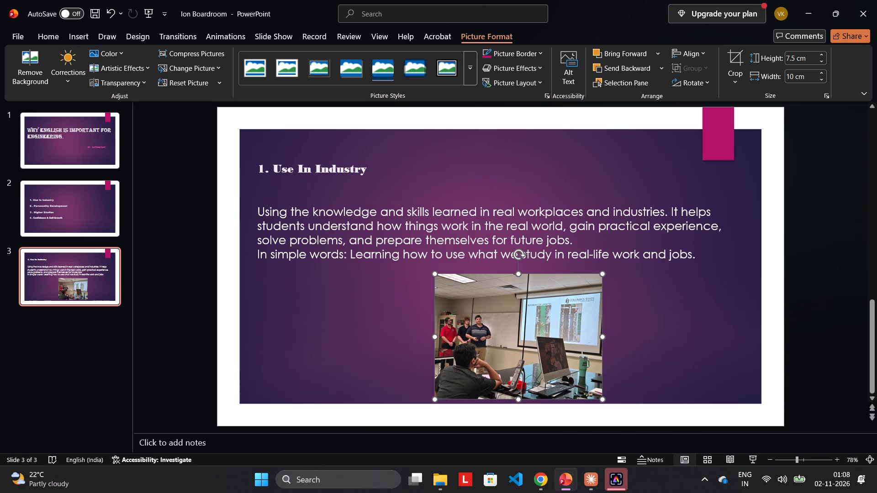
Move the picture aside over the slide's right edge and narrow the explanation text box to about half the purple area, lowering its top edge.
left_click_drag(497, 314, 745, 305)
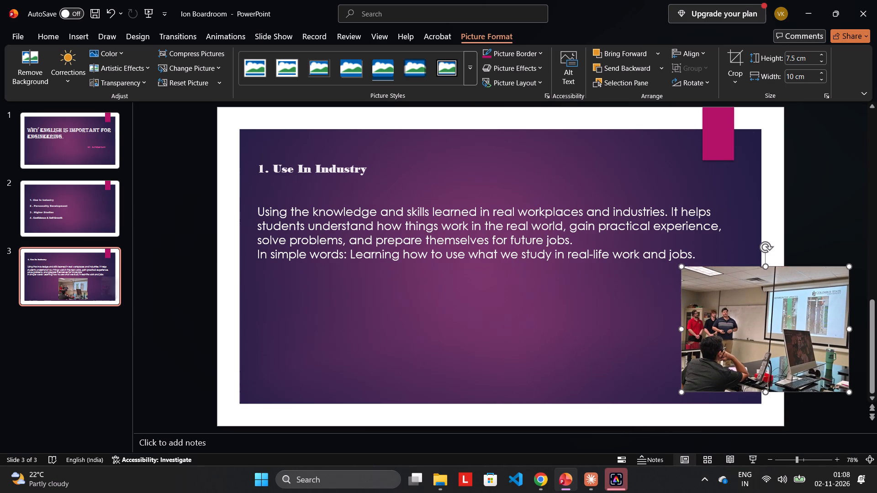
left_click(259, 212)
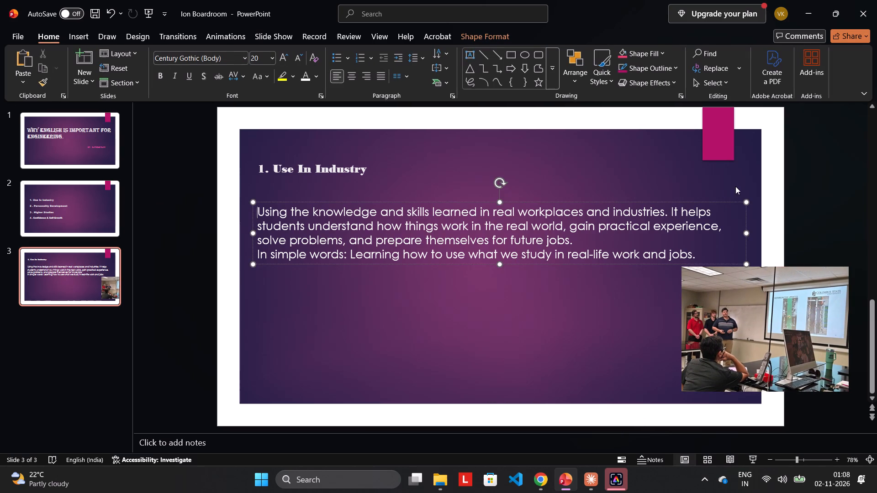
left_click_drag(745, 202, 700, 207)
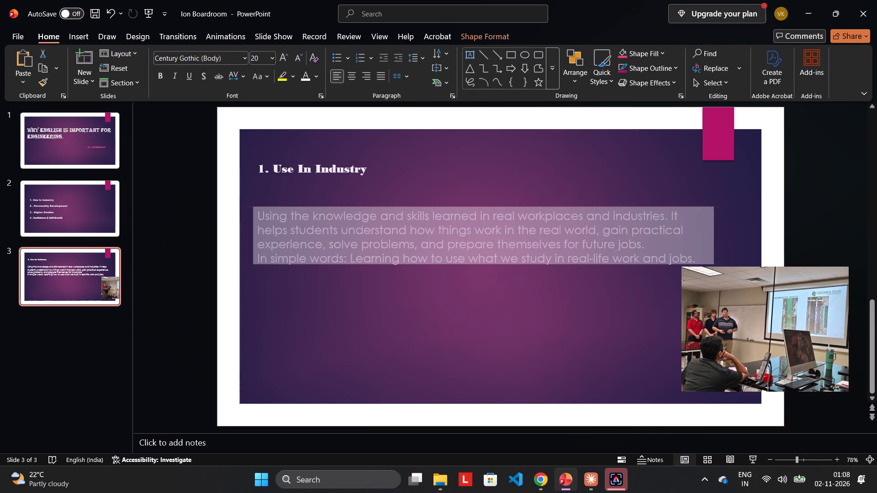
left_click_drag(700, 207, 560, 214)
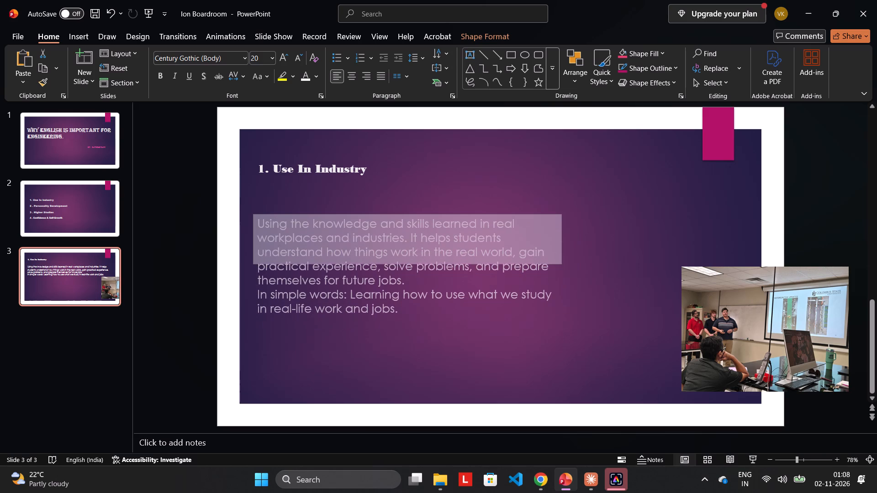
left_click_drag(560, 214, 537, 217)
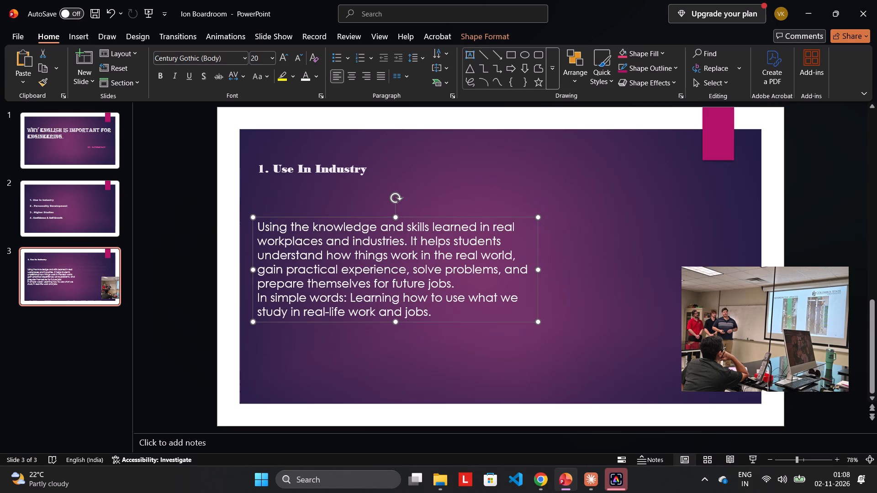
Place the classroom picture beside the explanation text on the "1. Use In Industry" slide and enlarge it to fill the free purple area.
left_click_drag(730, 298, 625, 226)
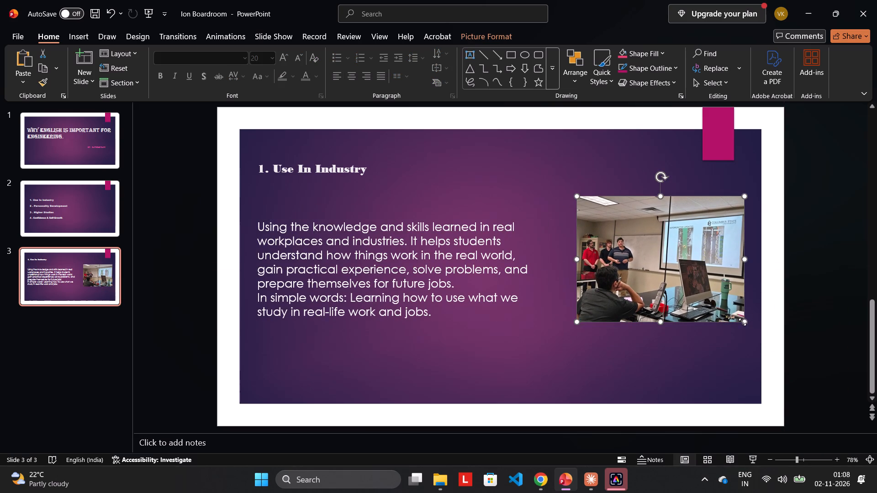
left_click_drag(742, 321, 747, 327)
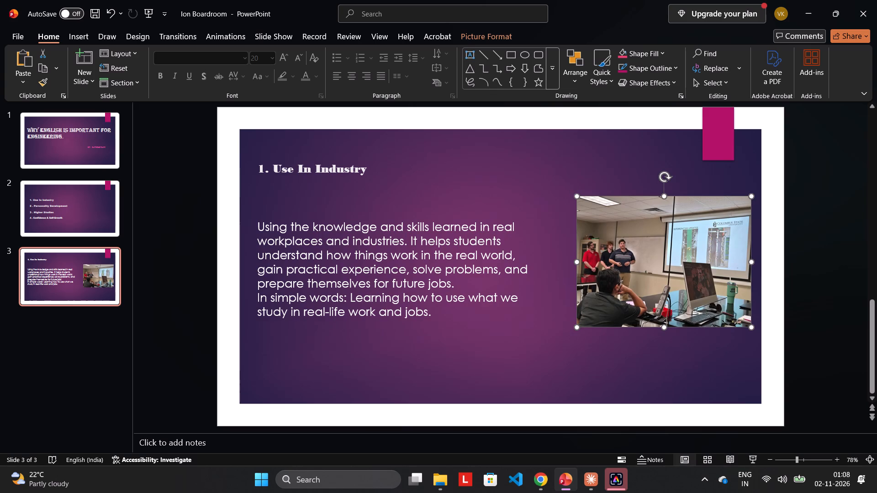
left_click_drag(577, 197, 571, 196)
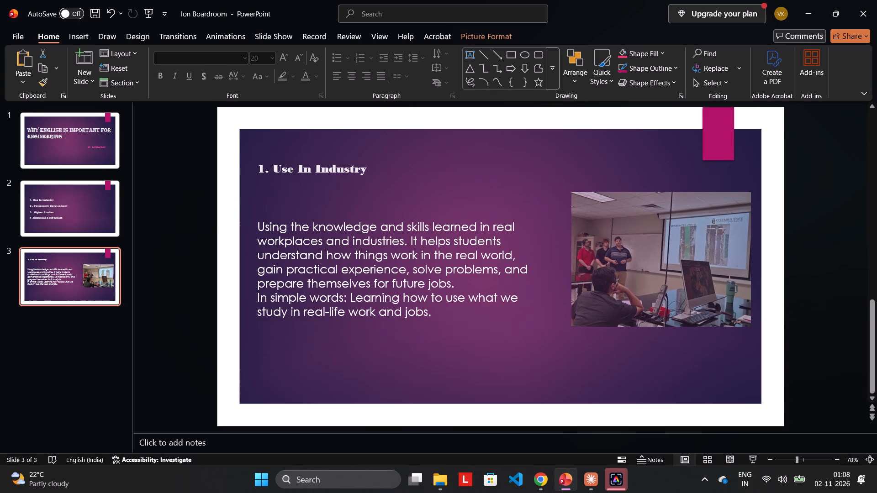
left_click_drag(571, 196, 565, 193)
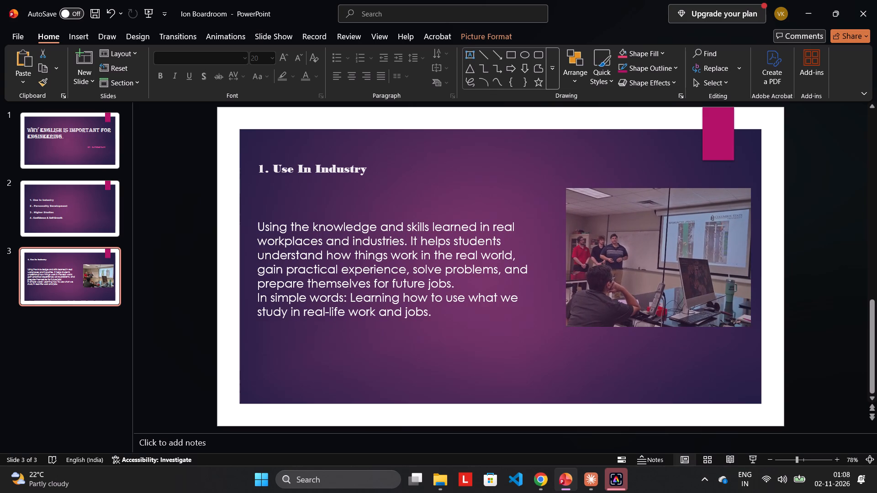
left_click_drag(565, 193, 561, 191)
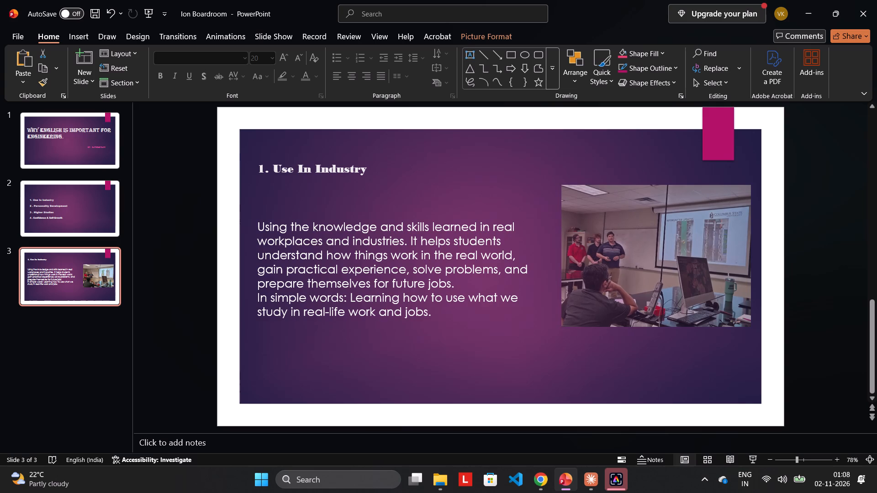
left_click_drag(561, 191, 559, 190)
left_click_drag(647, 257, 636, 267)
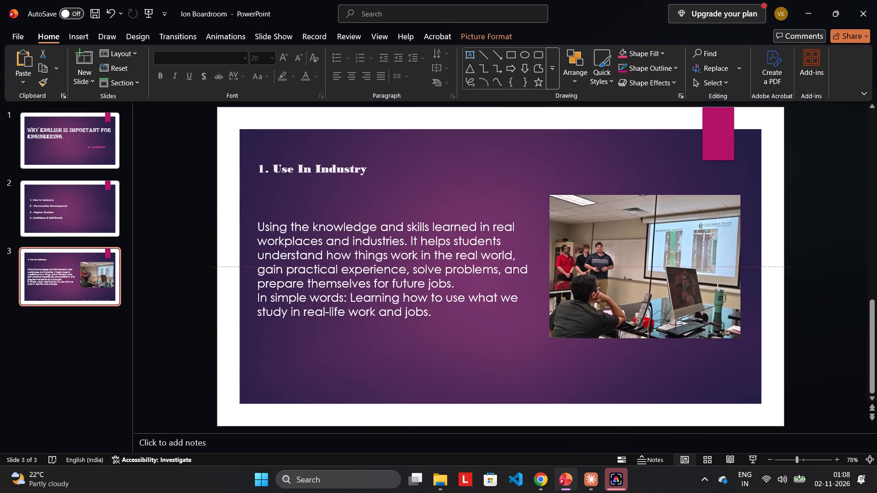
left_click_drag(636, 267, 639, 260)
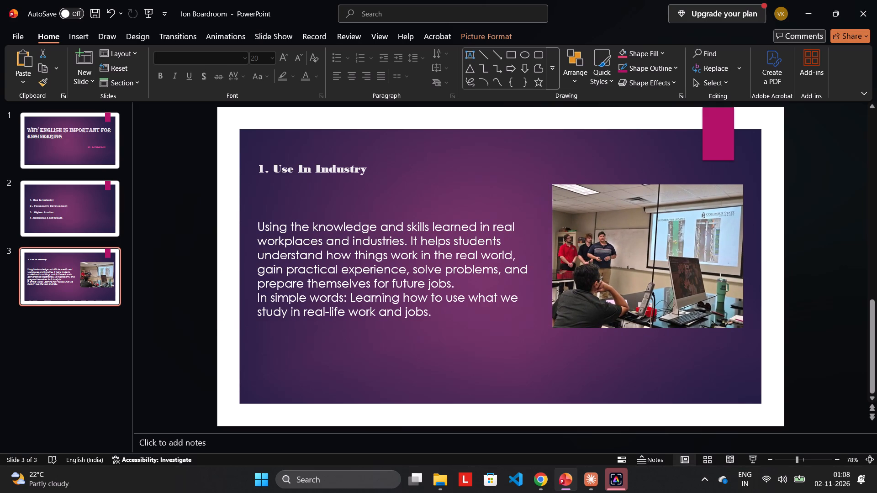
left_click_drag(647, 328, 648, 337)
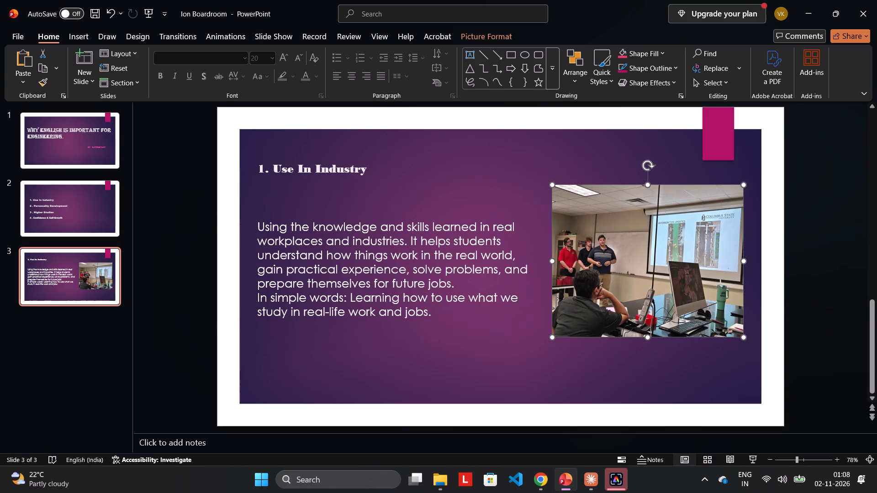
left_click_drag(550, 182, 542, 179)
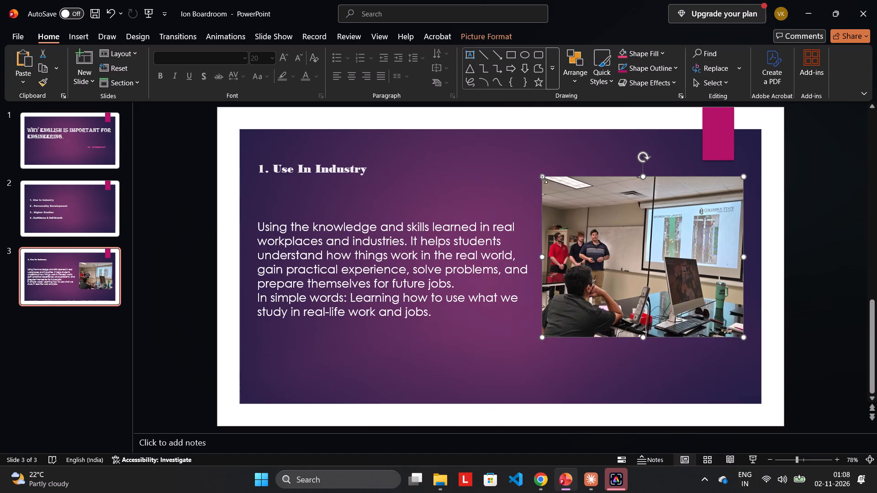
left_click(745, 178)
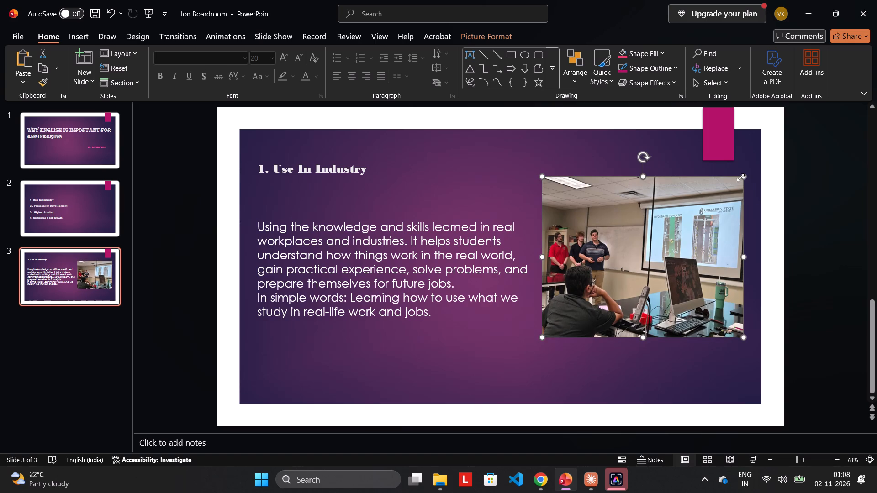
left_click_drag(742, 177, 747, 176)
left_click(467, 354)
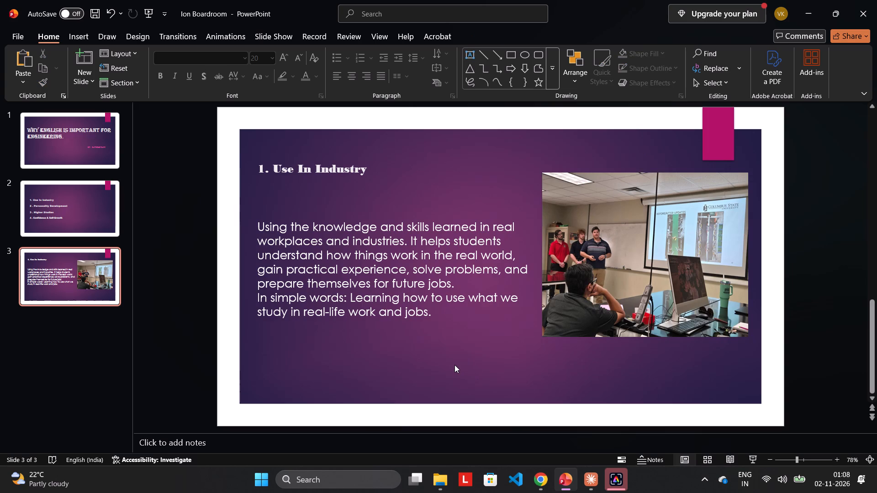
Move the explanation text box up so it sits directly beneath the "1. Use In Industry" heading.
left_click(318, 246)
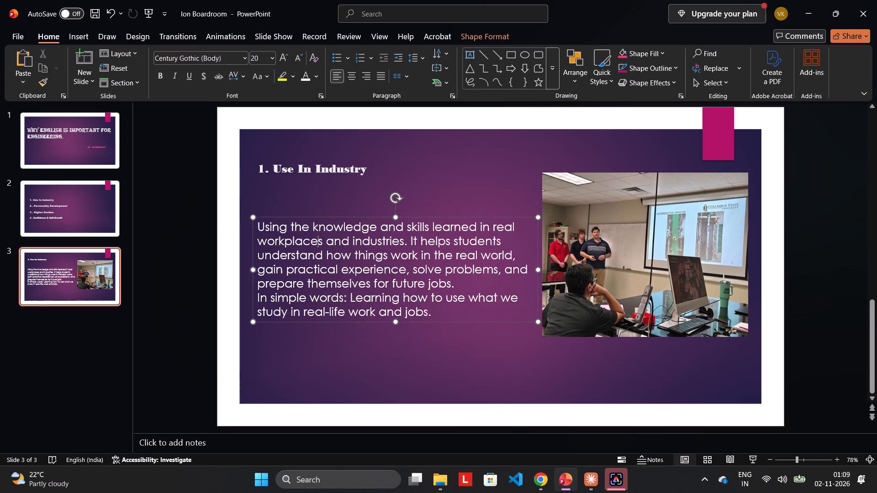
left_click_drag(311, 217, 308, 191)
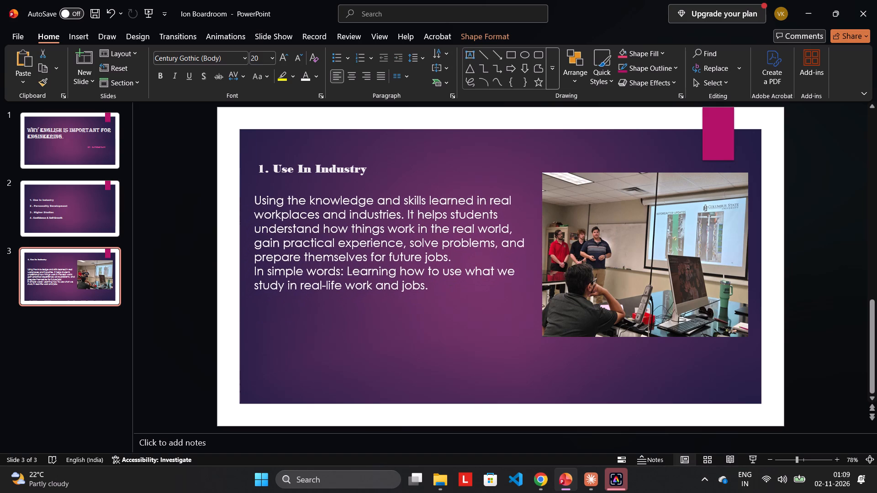
left_click_drag(308, 191, 309, 190)
left_click(345, 367)
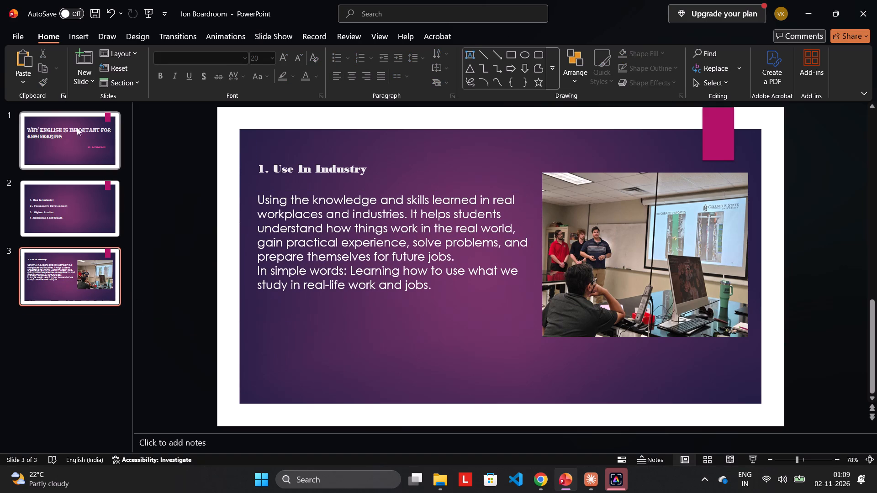
Duplicate the "1. Use In Industry" slide as slide 4 and open the copy.
left_click(76, 141)
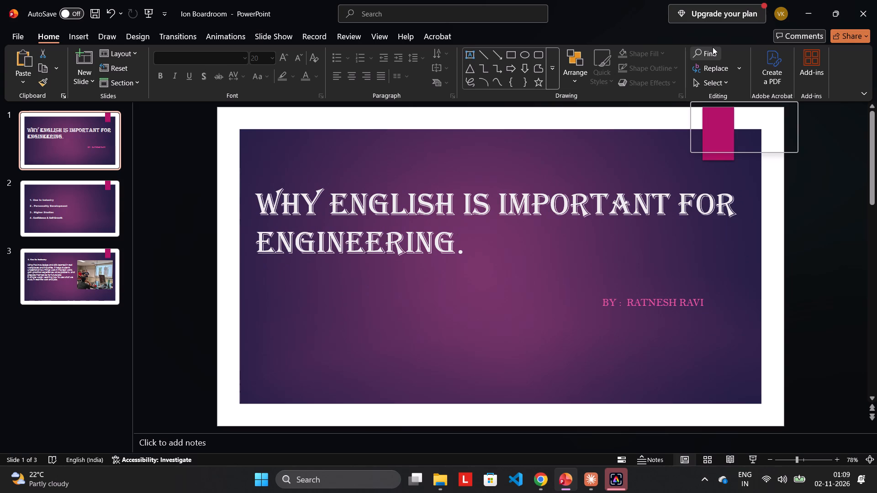
key("Down")
key("Down")
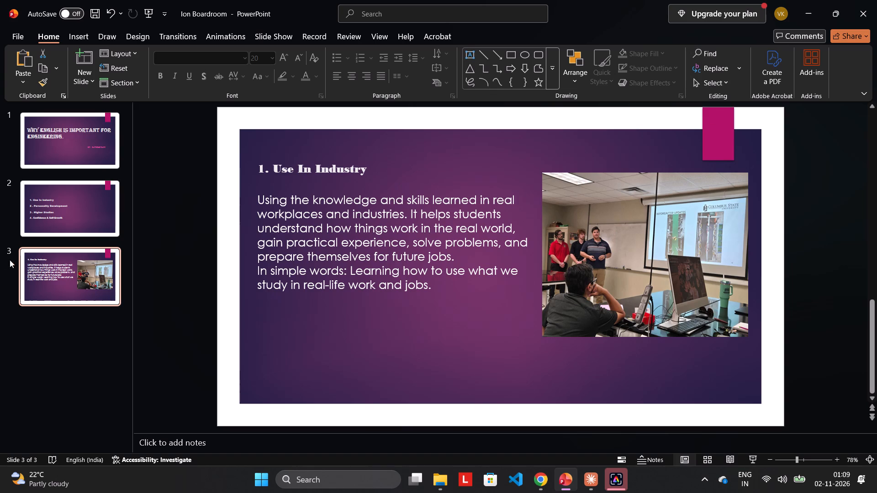
right_click(39, 272)
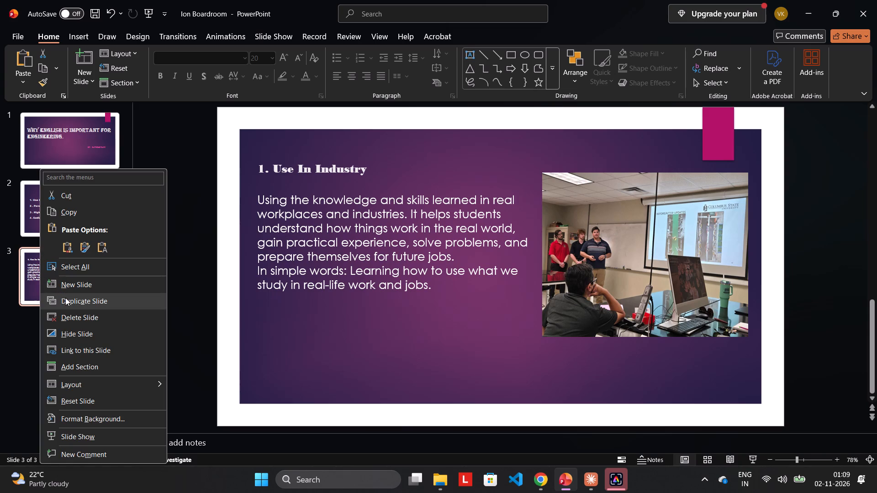
left_click(69, 297)
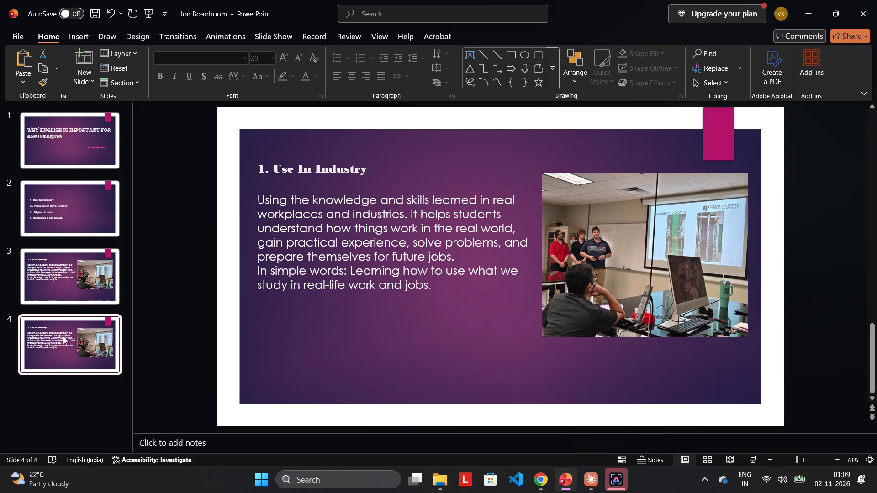
left_click(64, 342)
Cut the classroom picture from the duplicated slide 4.
right_click(619, 228)
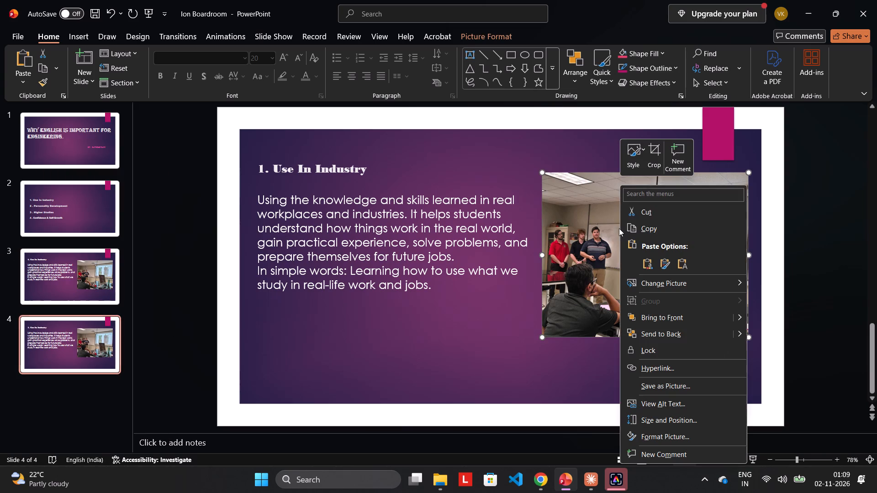
left_click(670, 211)
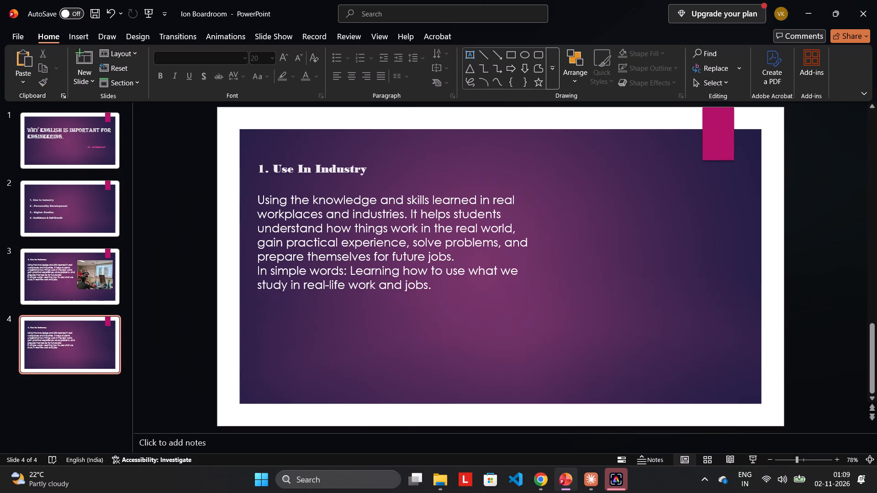
right_click(360, 218)
left_click(645, 274)
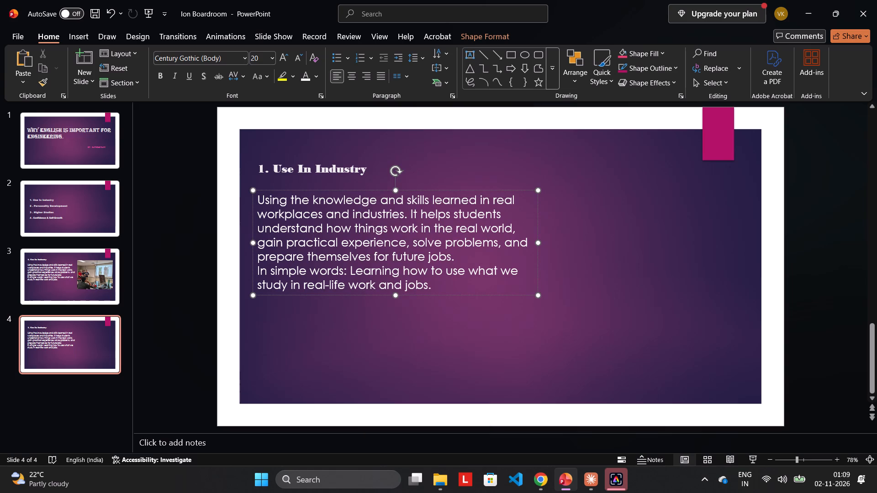
Delete the whole "1. Use In Industry" heading text on slide 4.
right_click(321, 166)
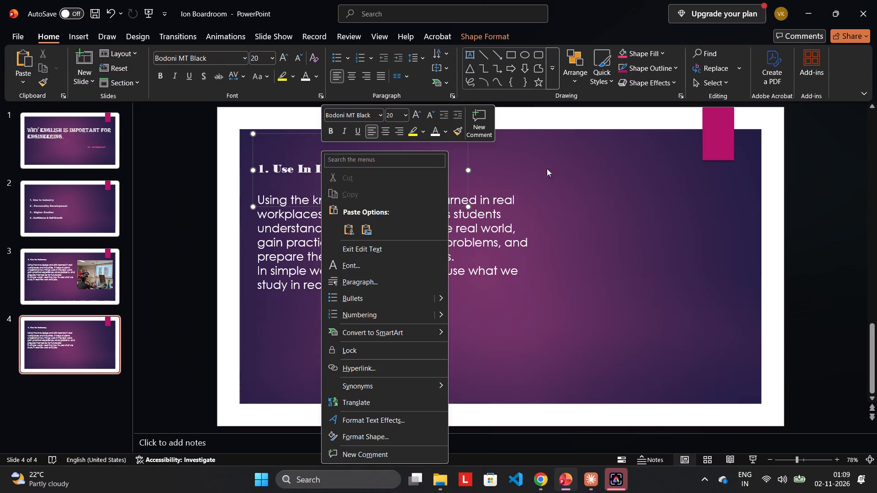
left_click(592, 174)
left_click_drag(370, 169, 375, 169)
left_click(375, 169)
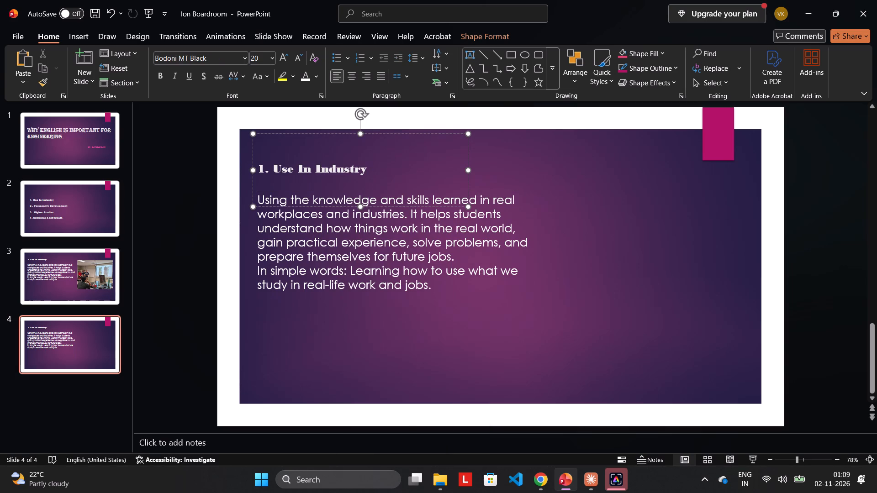
key("BackSpace")
key("BackSpace")
key("BackSpace")
key("BackSpace")
key("BackSpace")
key("BackSpace")
key("BackSpace")
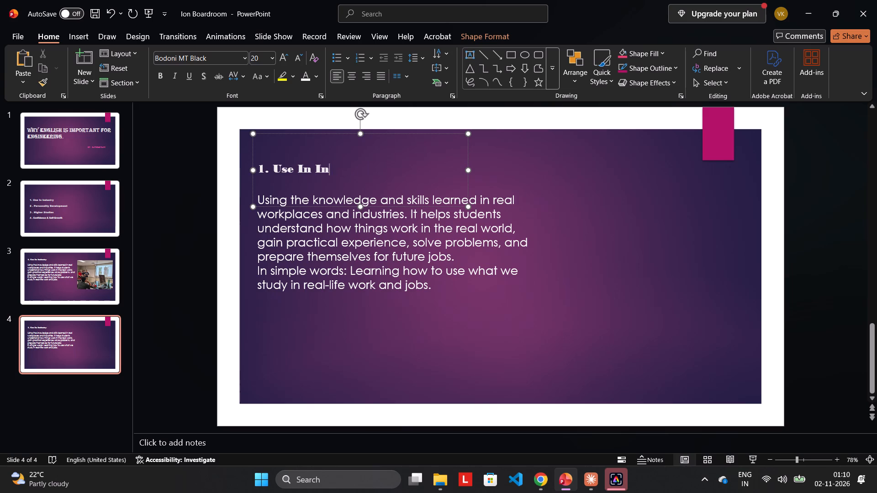
key("BackSpace")
key("BackSpace")
key("BackSpace")
key("BackSpace")
key("BackSpace")
key("BackSpace")
key("BackSpace")
key("BackSpace")
key("BackSpace")
key("BackSpace")
key("BackSpace")
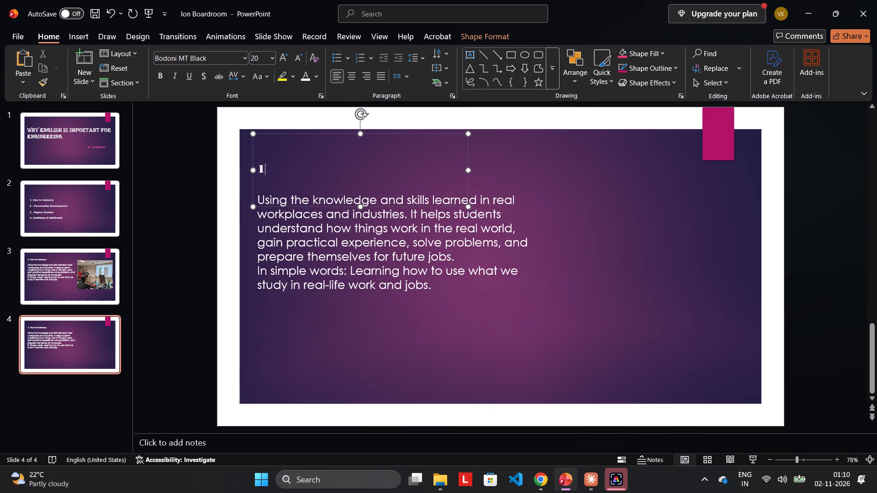
key("BackSpace")
Copy the "2 . Personality Development" line from the topic list on slide 2.
left_click(86, 207)
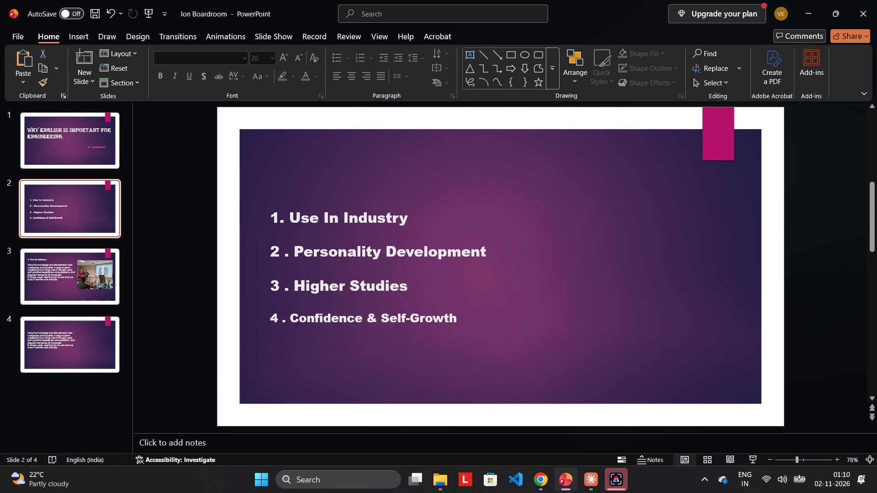
left_click(269, 245)
left_click_drag(274, 249, 280, 250)
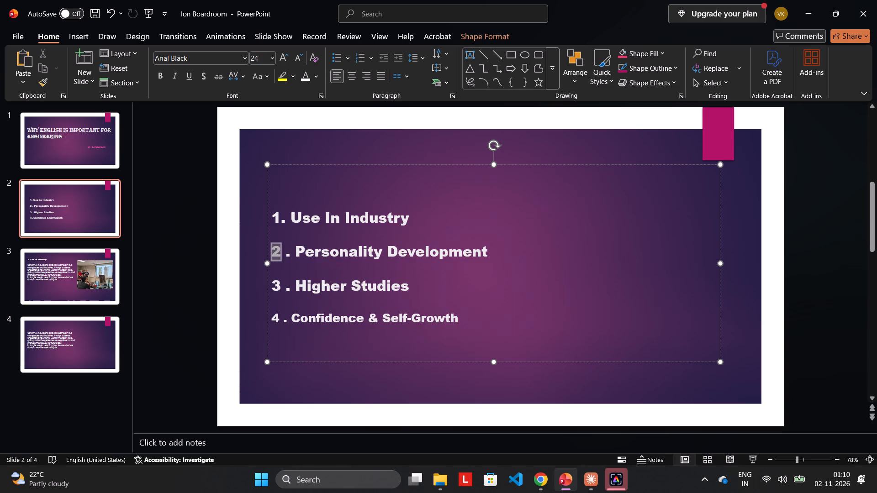
left_click_drag(280, 250, 536, 250)
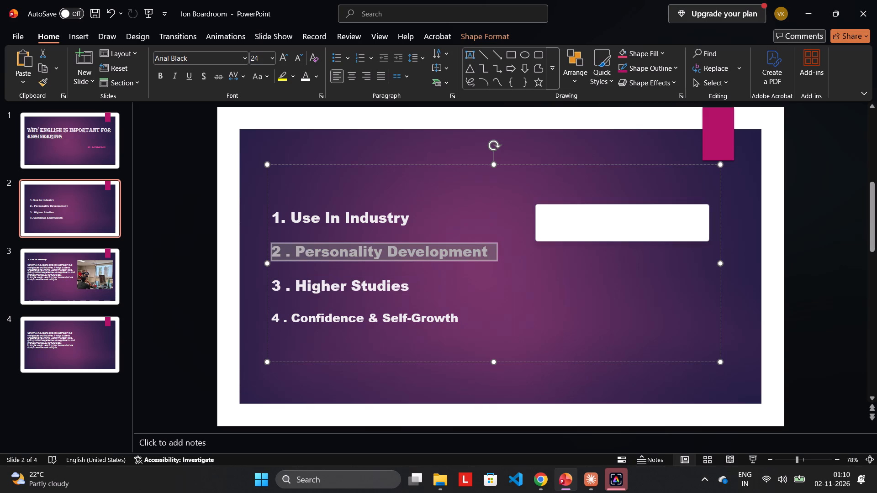
key("ctrl+c")
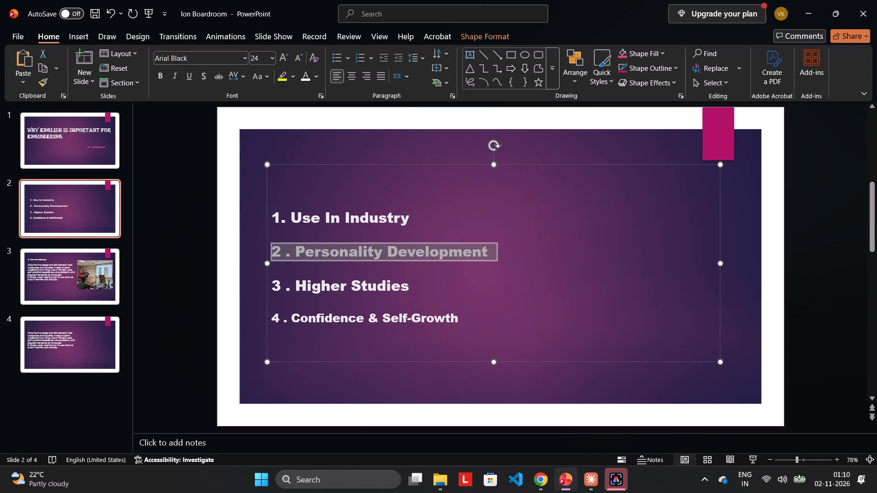
Shift the topic list's text box slightly up and to the left on slide 2.
left_click_drag(267, 236, 258, 228)
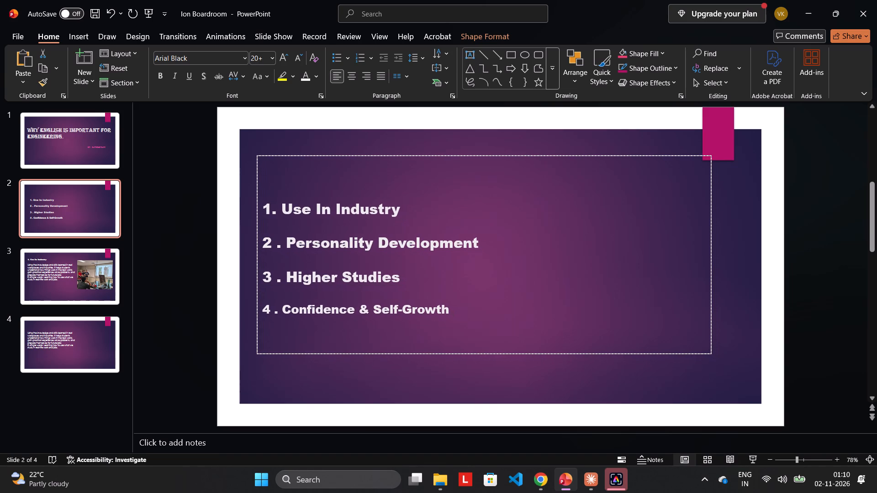
left_click_drag(258, 228, 257, 228)
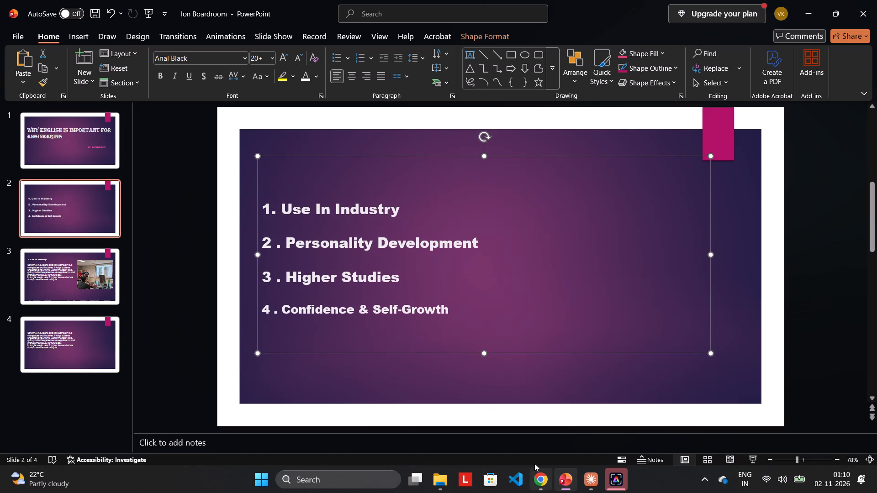
Paste the copied "2 . Personality Development" line into a new text box above the explanation text on slide 4.
left_click(86, 338)
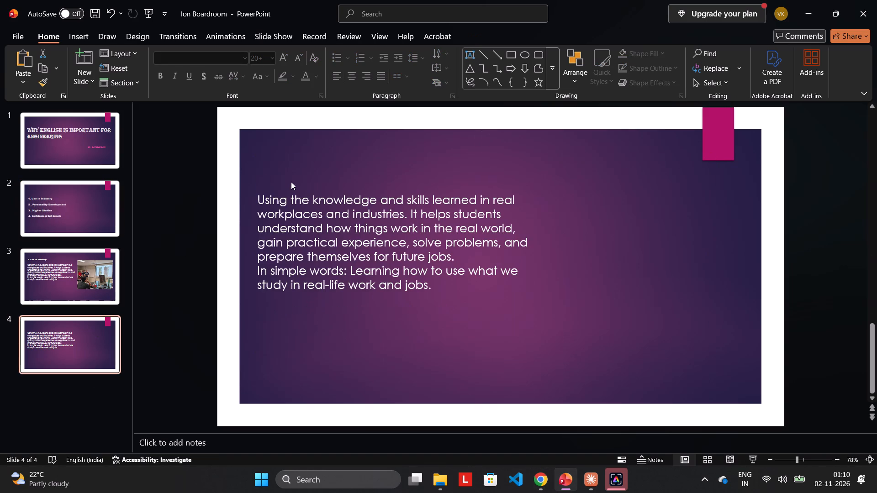
left_click(281, 168)
double_click(273, 150)
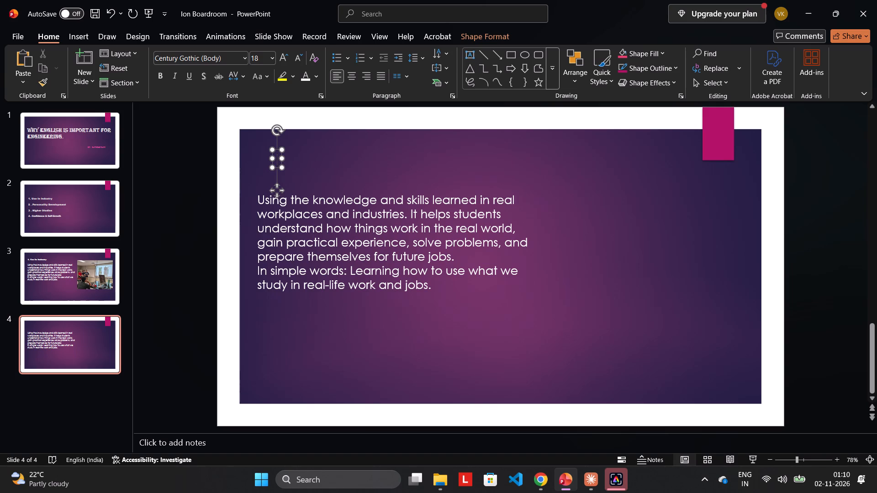
key("ctrl+v")
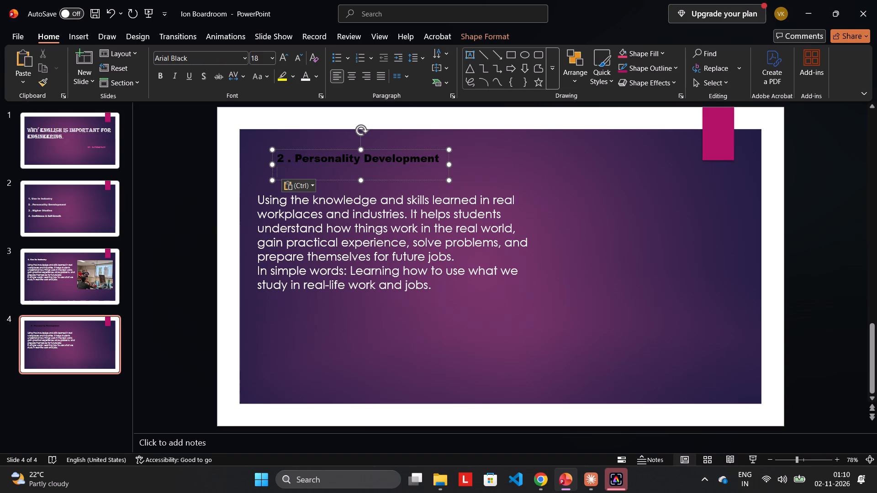
Change the font colour of the entire "2 . Personality Development" heading on slide 4 to white.
key("ctrl+a")
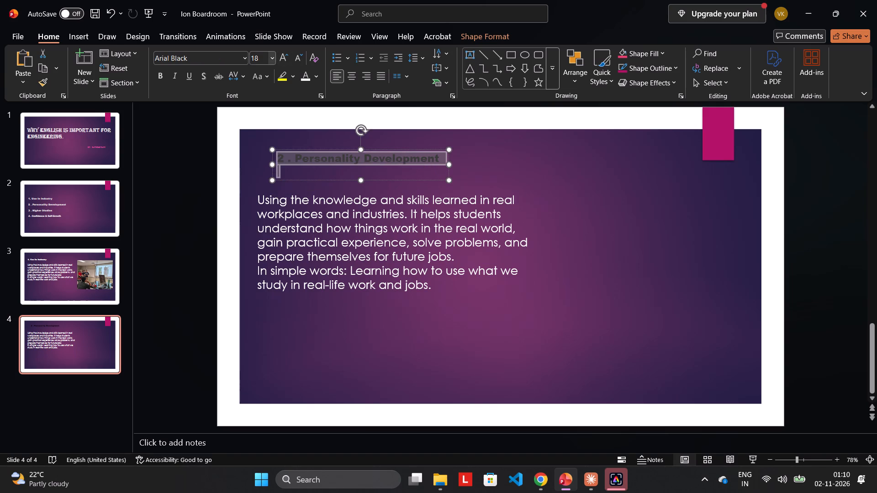
left_click(306, 77)
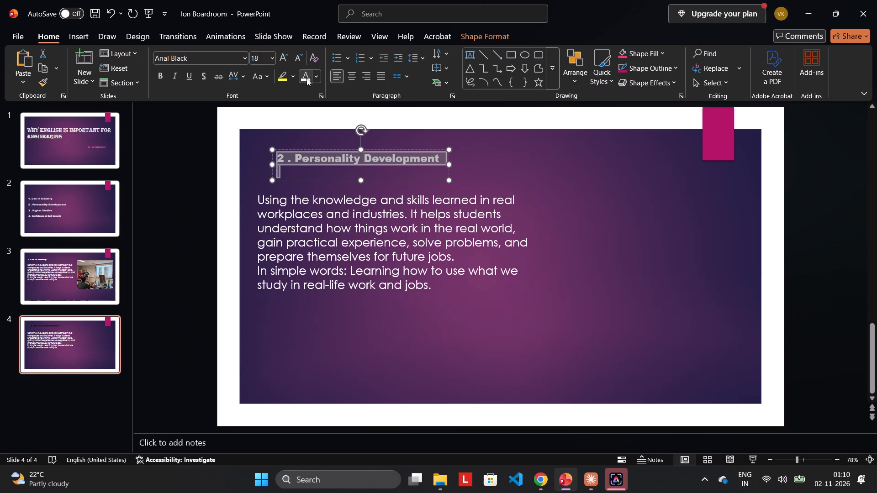
left_click(608, 199)
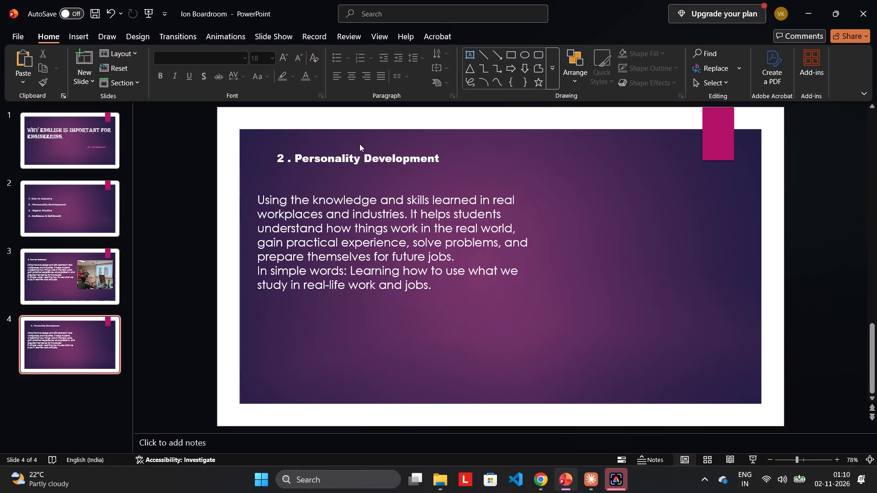
Widen the "2 . Personality Development" text box by extending its right edge beyond the heading text.
left_click(365, 162)
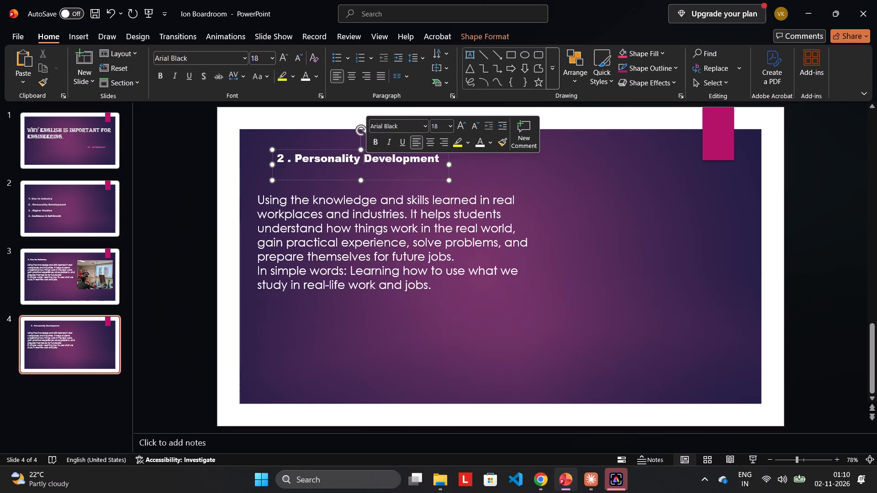
left_click_drag(449, 179, 461, 181)
left_click_drag(463, 179, 468, 179)
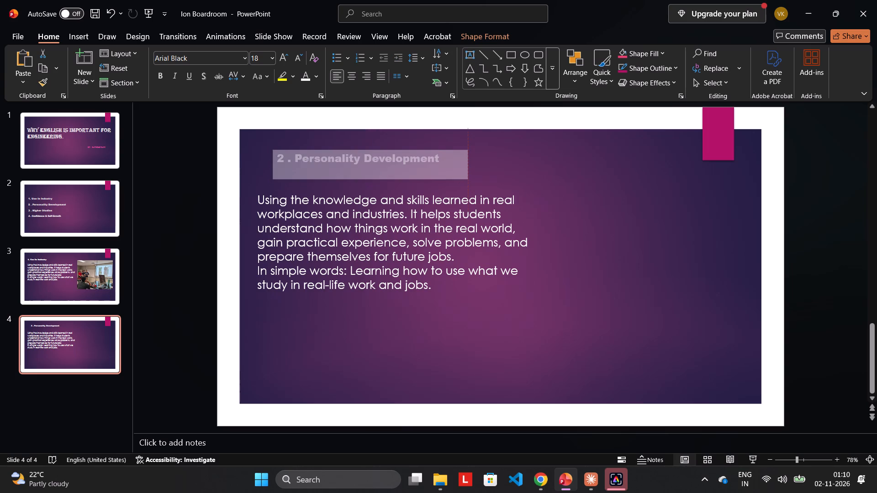
left_click_drag(468, 179, 487, 180)
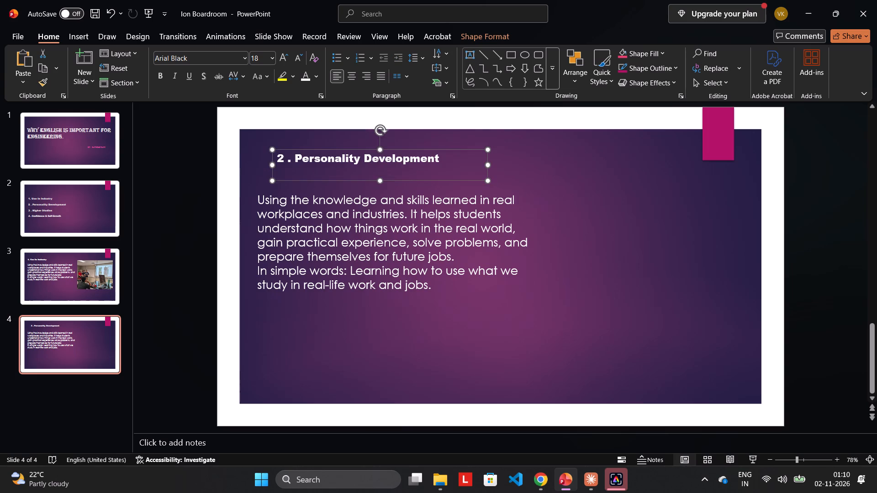
Move the explanation text box down on slide 4 to leave a wider gap below the heading.
left_click(401, 238)
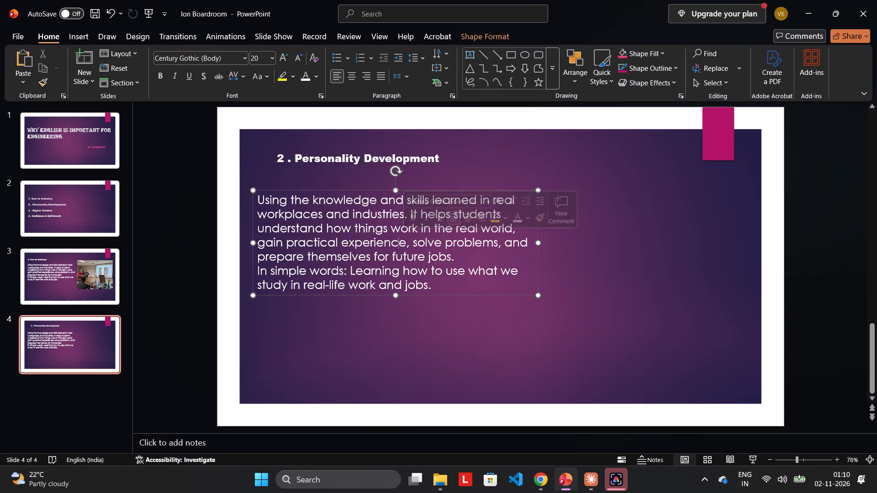
left_click_drag(374, 188, 377, 194)
left_click(484, 243)
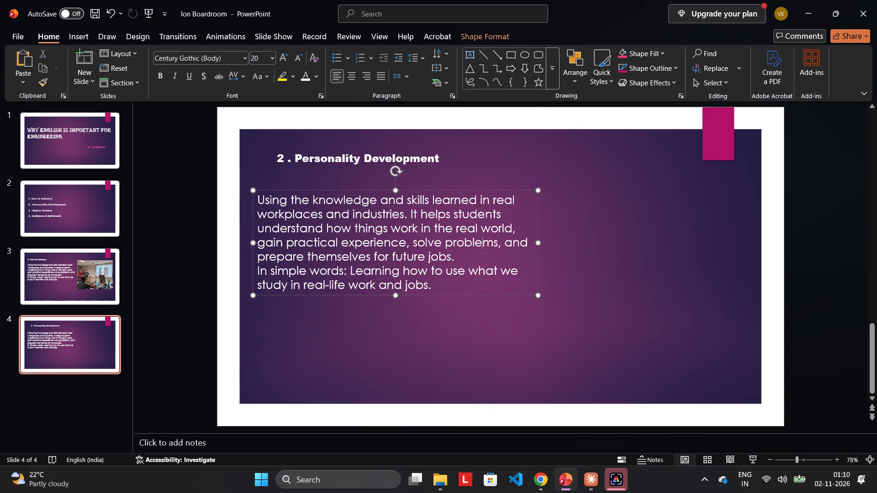
left_click_drag(537, 222, 539, 228)
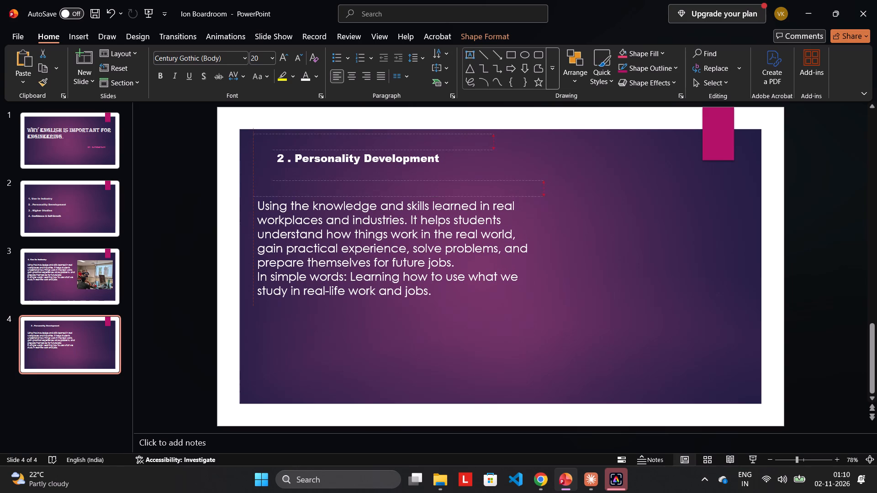
left_click_drag(539, 228, 538, 251)
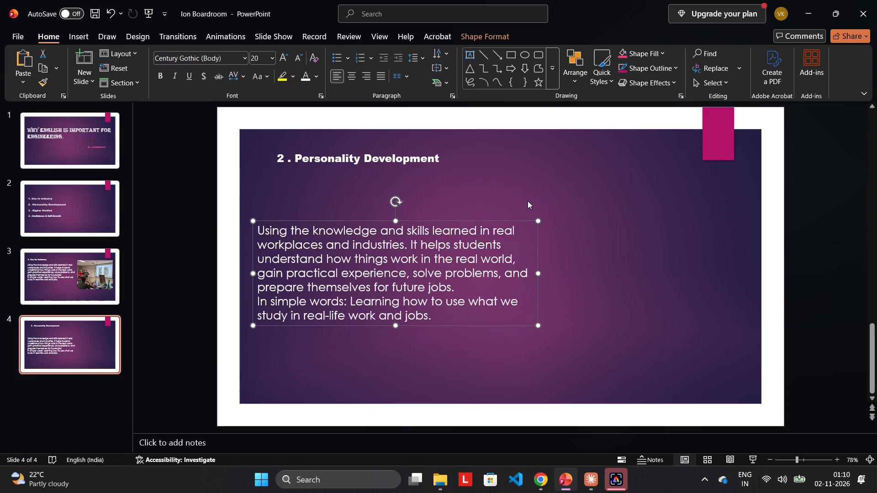
left_click(507, 165)
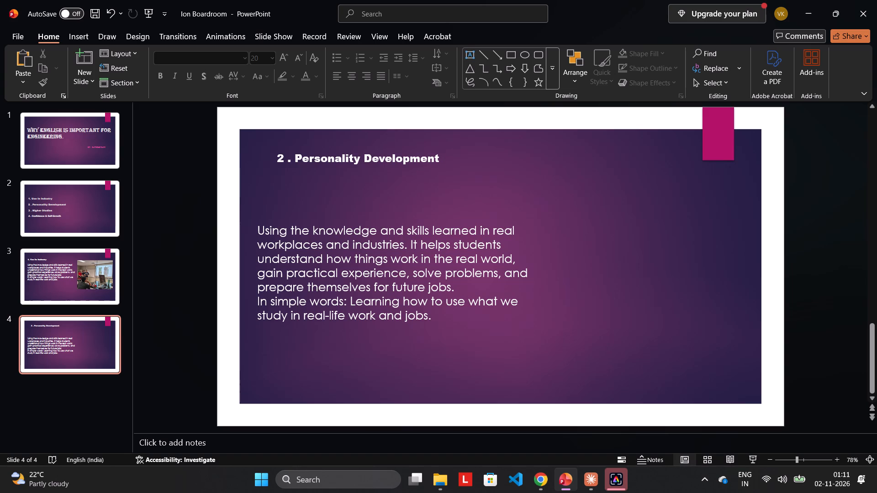
Move the "2 . Personality Development" text box slightly down and to the left on slide 4.
left_click(279, 152)
left_click_drag(279, 152, 376, 169)
left_click(530, 218)
left_click(394, 154)
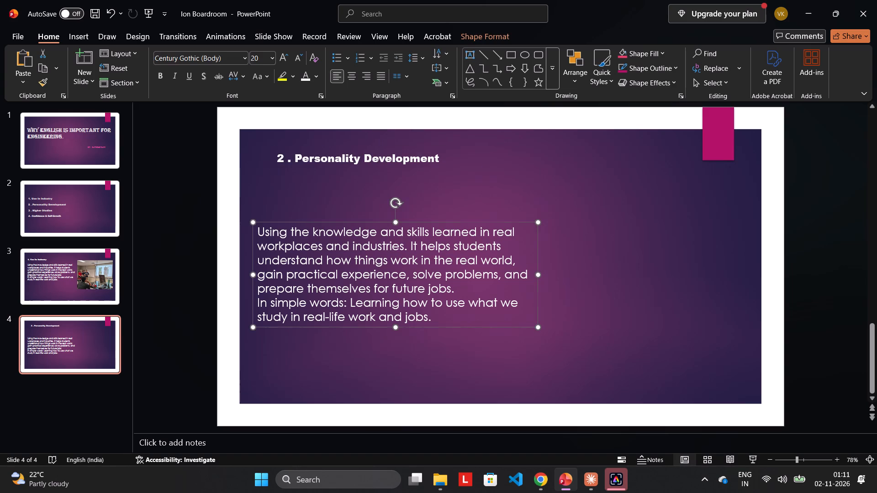
left_click_drag(350, 178, 349, 178)
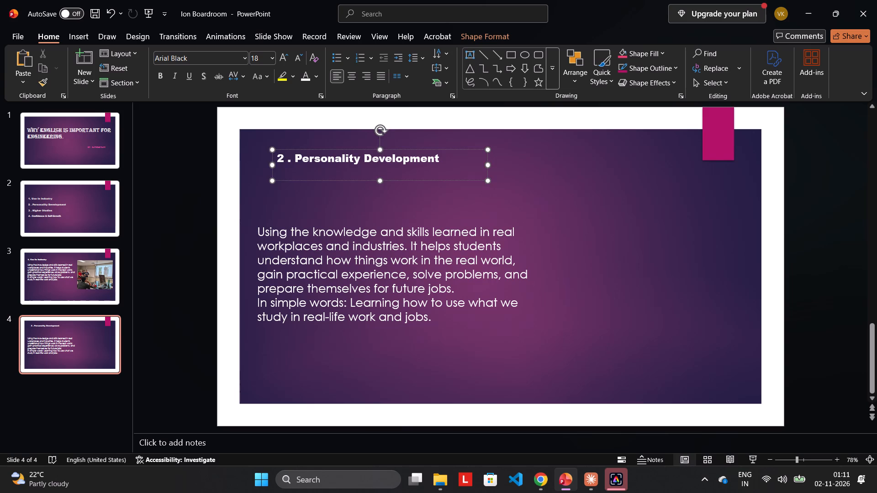
left_click_drag(349, 178, 342, 183)
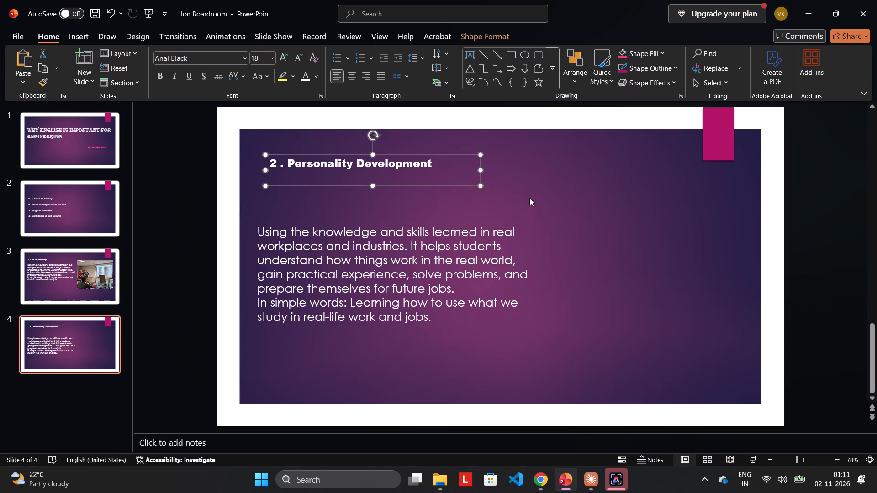
Stretch the heading's text box rightward until its right edge roughly lines up with the explanation text box.
left_click_drag(481, 185, 505, 196)
left_click_drag(507, 170, 507, 170)
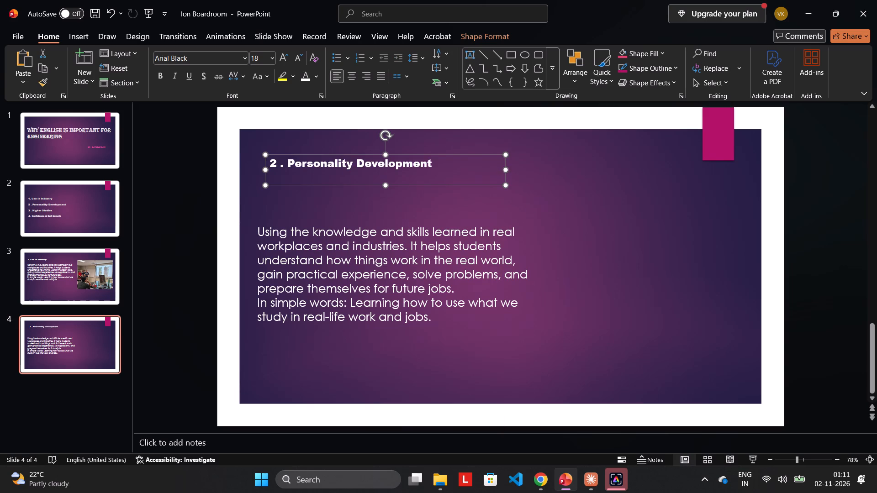
left_click_drag(507, 170, 543, 170)
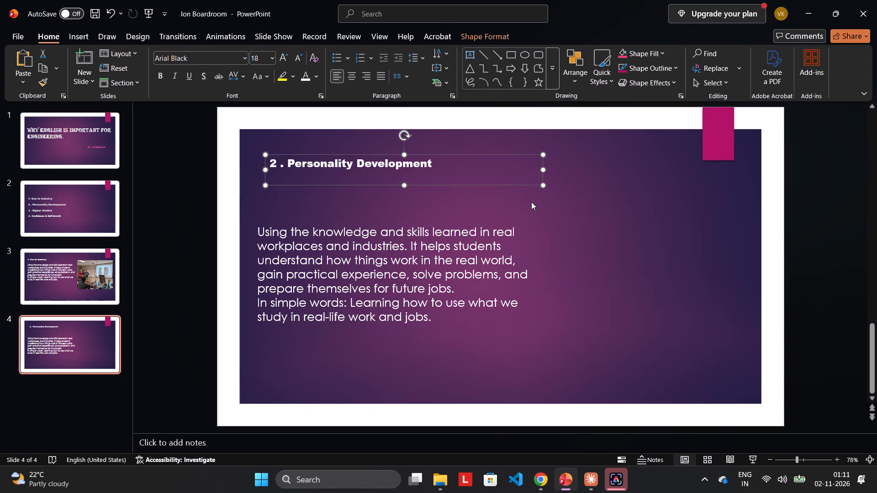
Compare the heading with slide 3's heading and set the whole "2 . Personality Development" text to Bodoni MT Black.
left_click(59, 326)
left_click(74, 288)
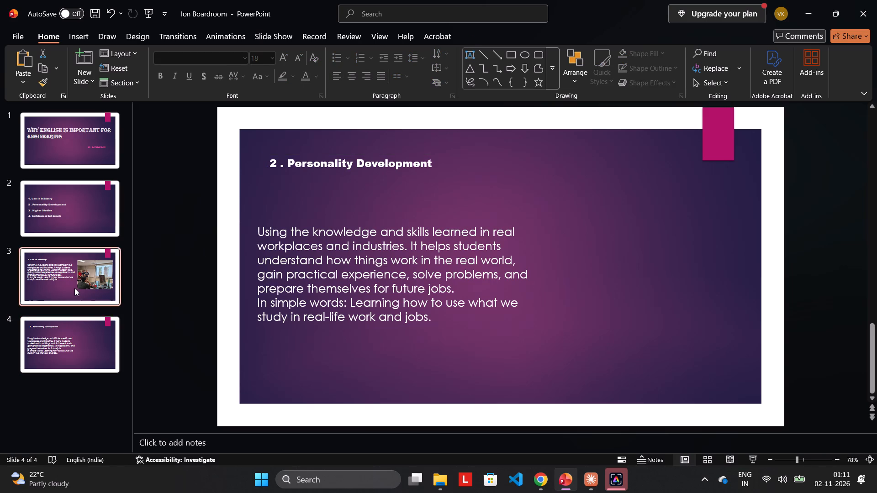
left_click(74, 344)
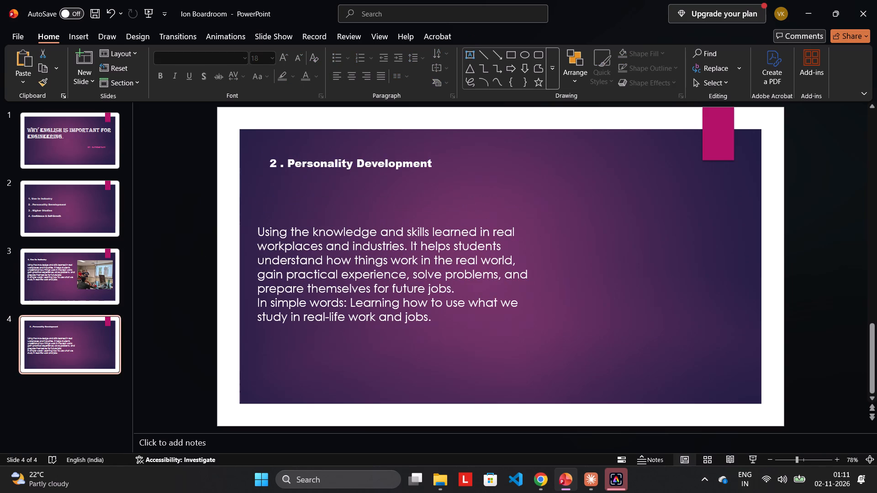
left_click(445, 160)
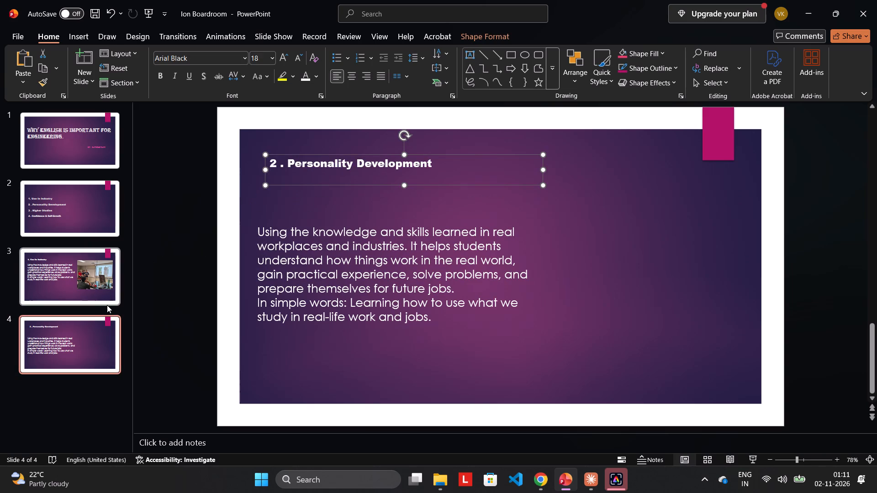
left_click(107, 305)
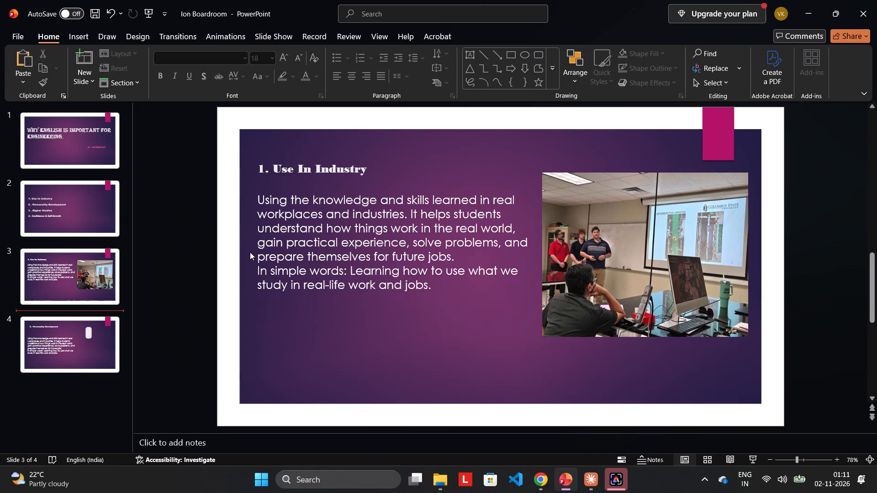
left_click(53, 346)
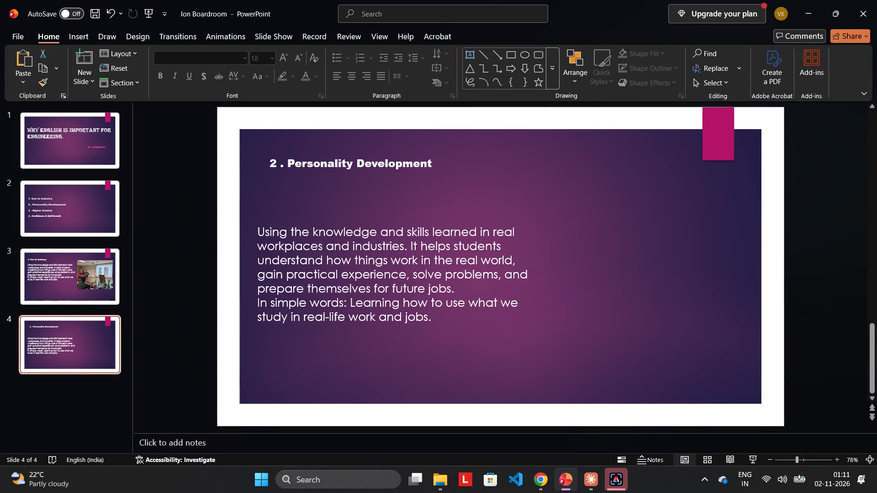
left_click(440, 160)
left_click_drag(430, 161, 413, 160)
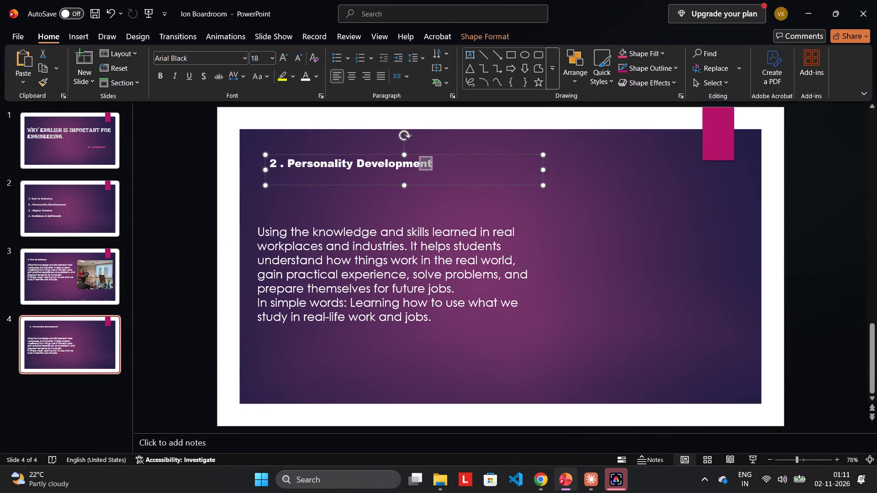
left_click_drag(413, 160, 307, 157)
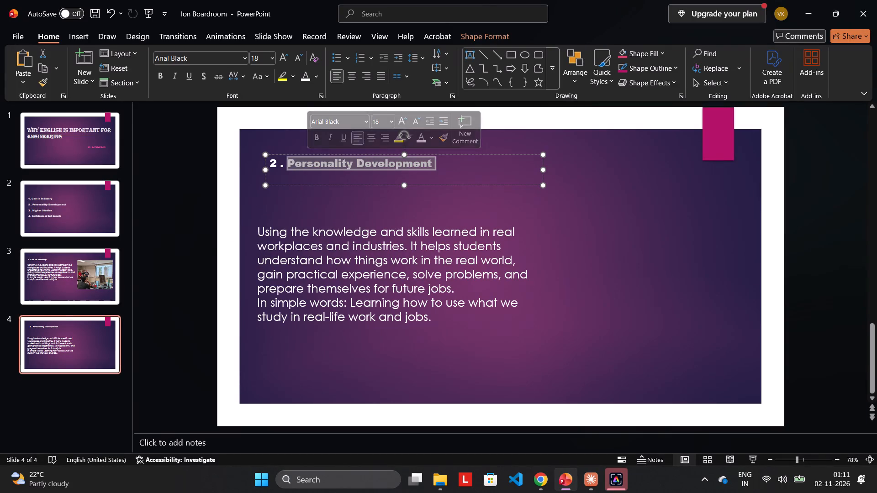
key("ctrl+a")
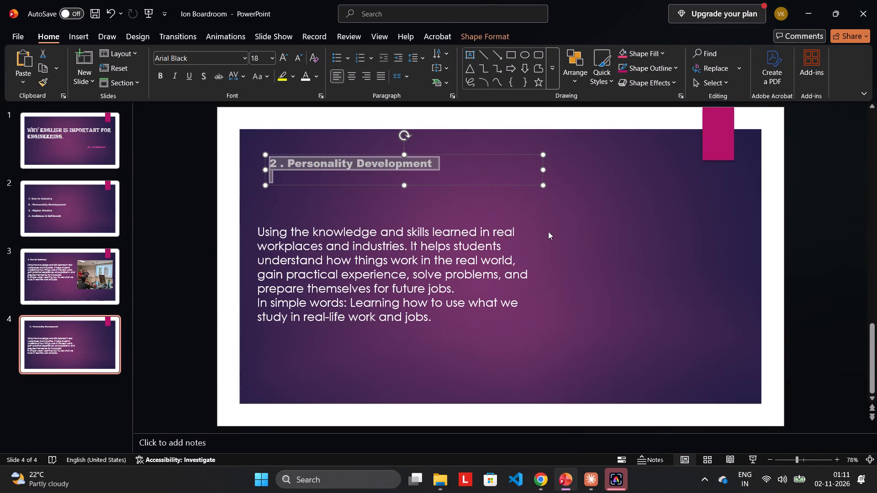
left_click(247, 54)
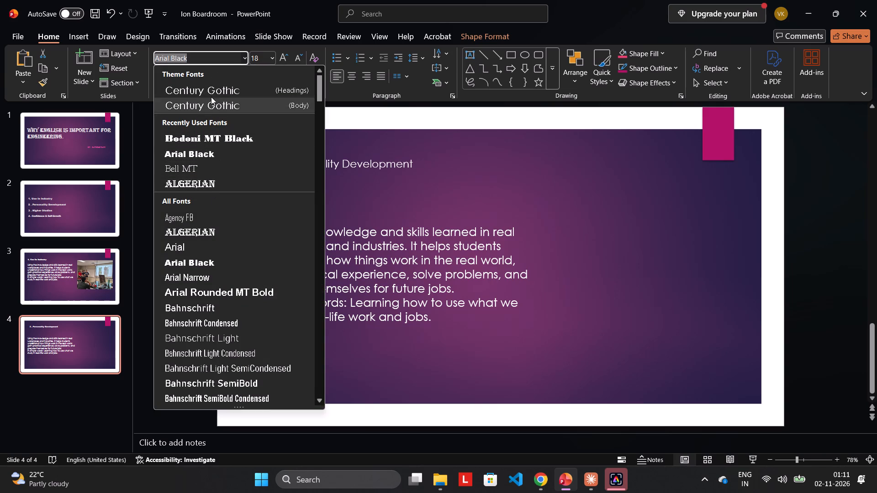
left_click(215, 135)
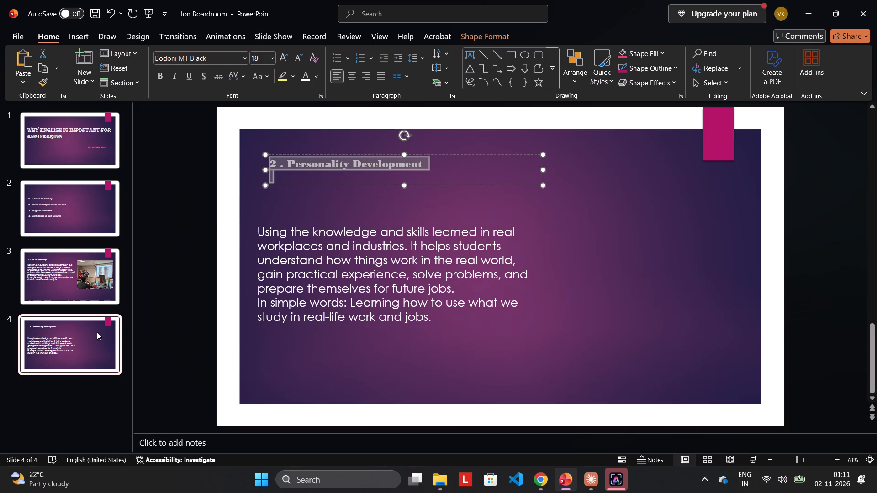
Recheck slide 3's heading and set the "2 . Personality Development" heading on slide 4 to font size 24.
left_click(96, 332)
left_click(89, 283)
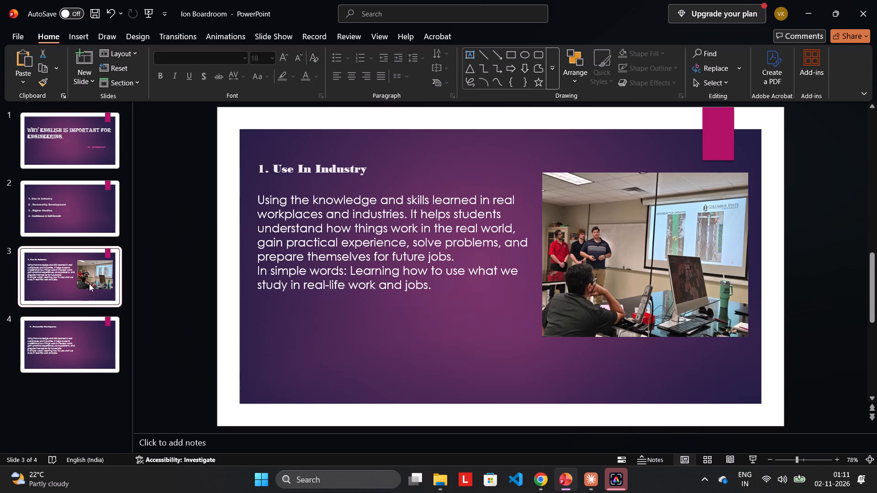
left_click(90, 344)
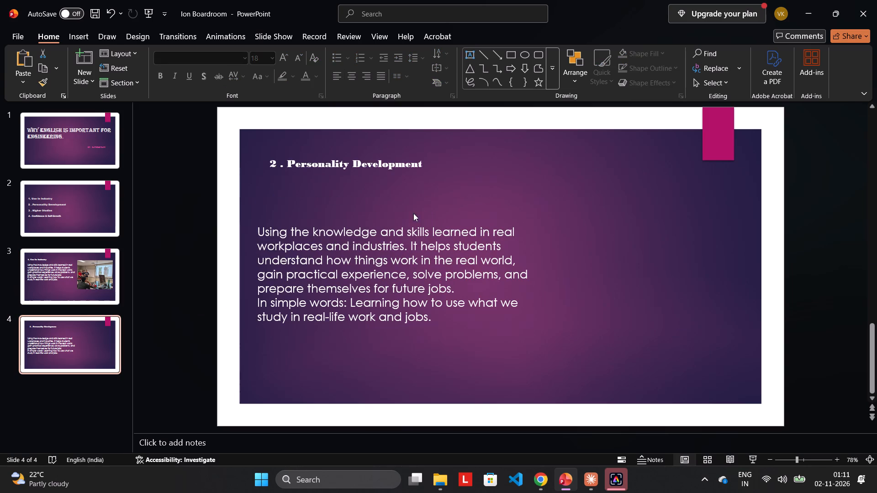
left_click(331, 164)
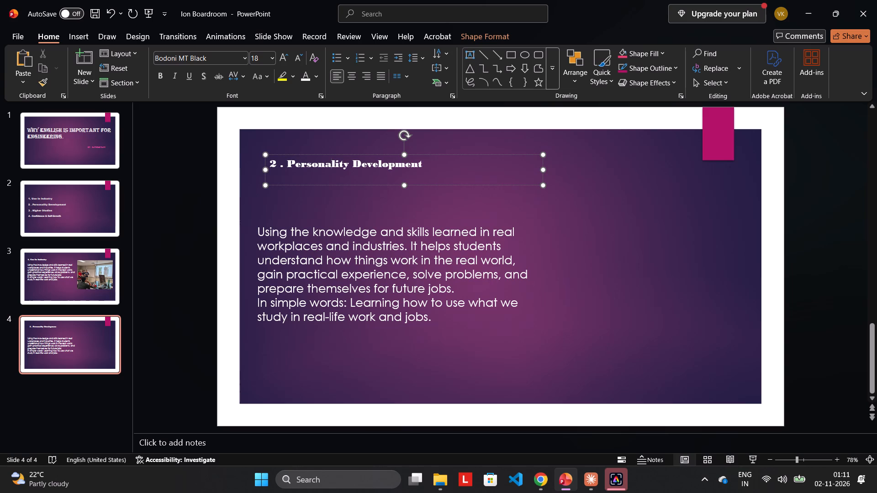
left_click_drag(270, 161, 403, 179)
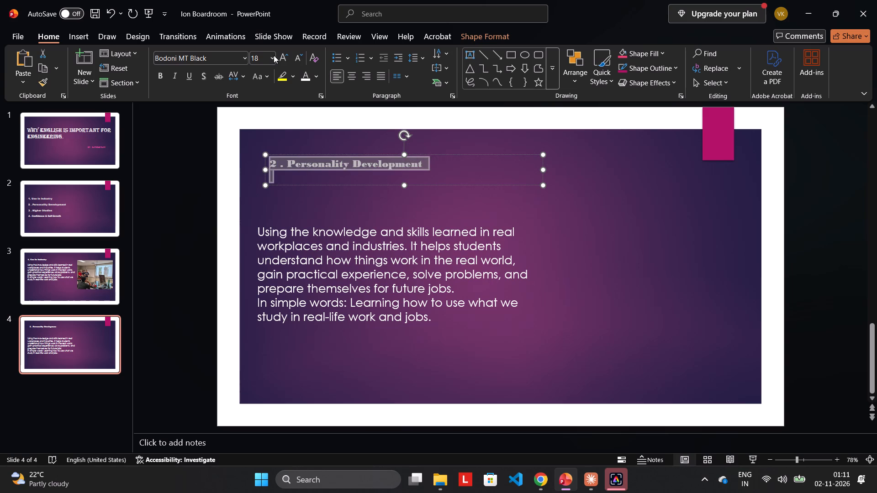
left_click(274, 55)
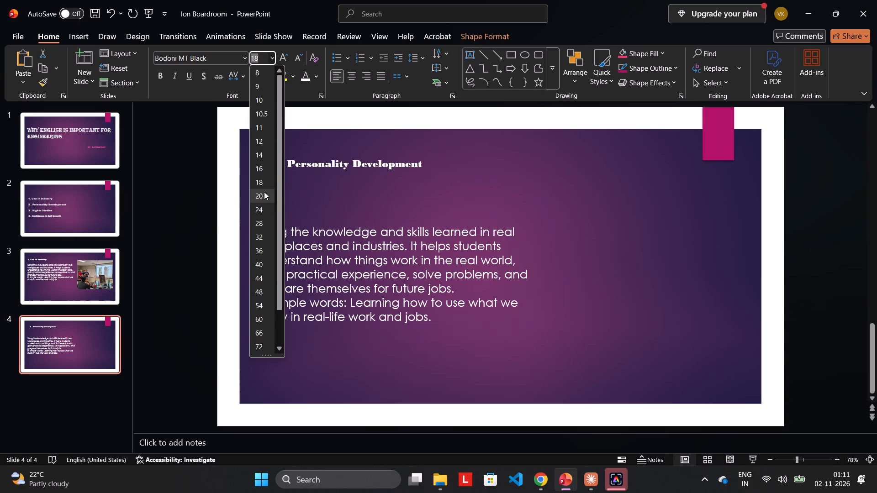
left_click(264, 208)
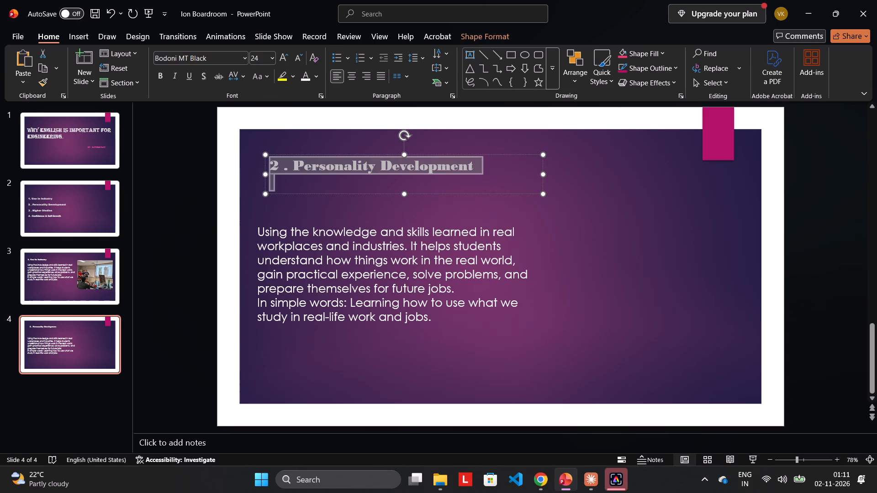
left_click(756, 208)
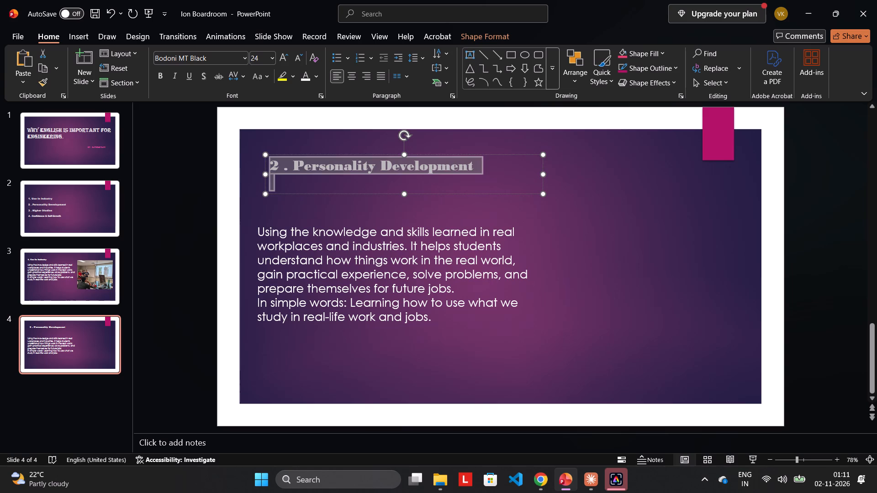
Move the heading's text box up and left so its left edge aligns with the explanation text box.
left_click(333, 166)
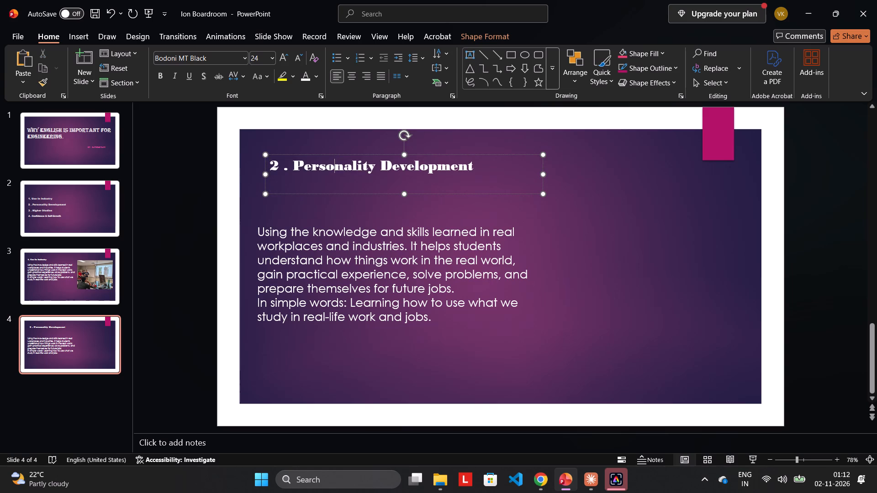
left_click_drag(305, 193, 293, 183)
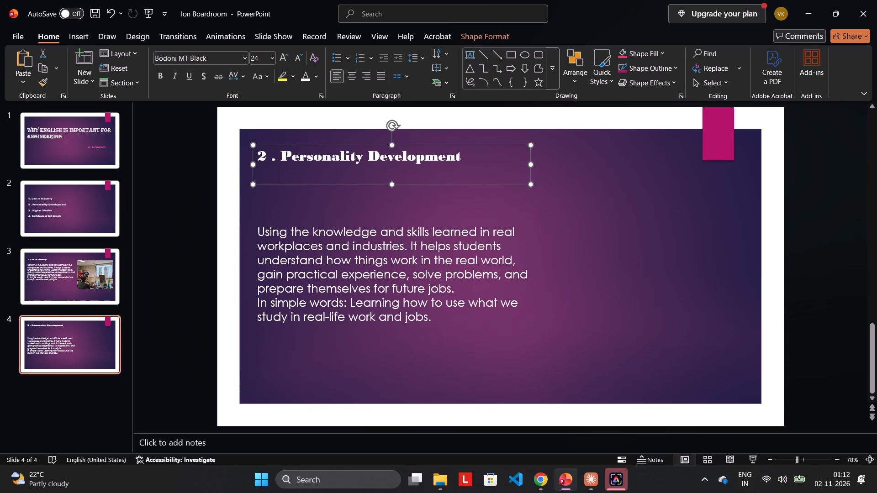
left_click(509, 265)
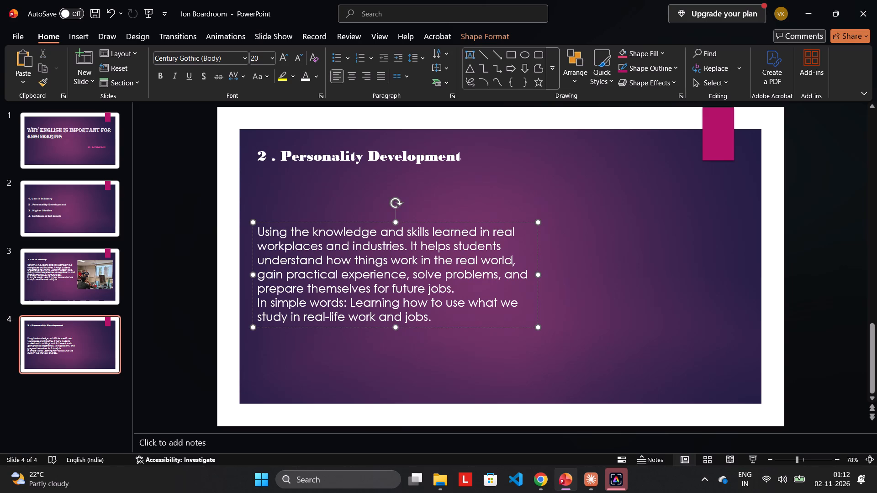
left_click(434, 314)
left_click(431, 318)
left_click(537, 478)
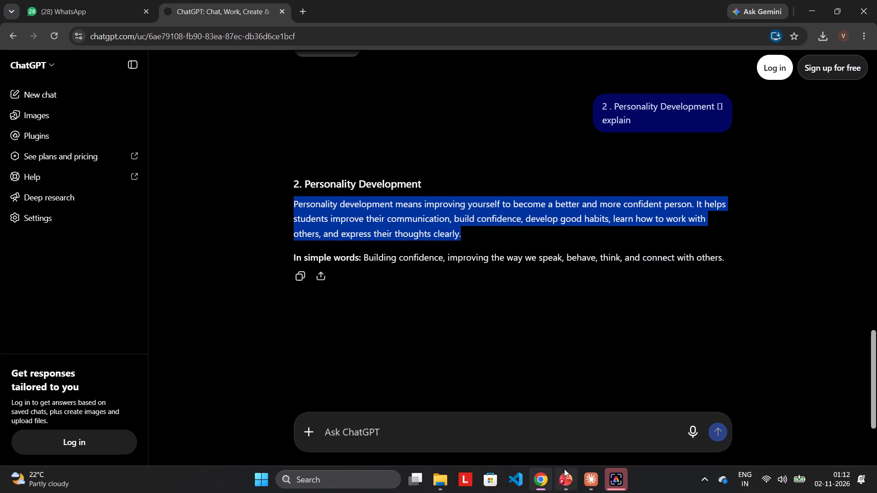
Return to PowerPoint and delete the whole "In simple words" sentence and its empty line from slide 3's explanation text.
left_click(565, 480)
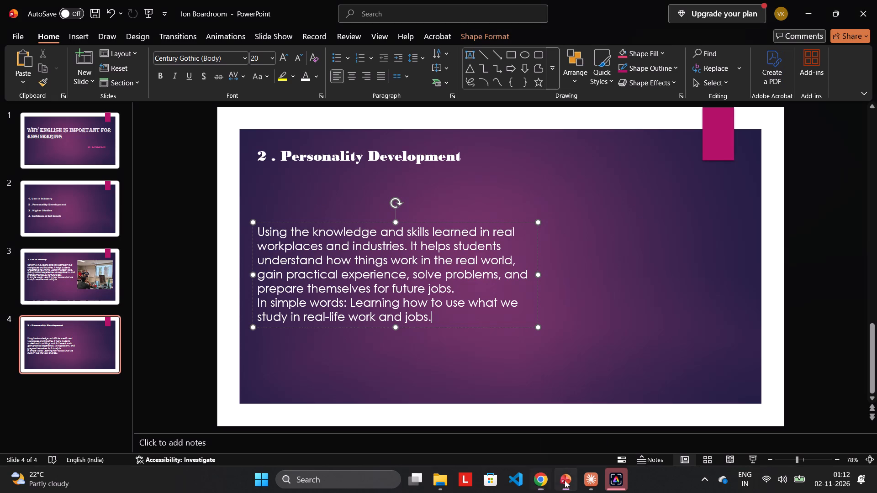
left_click(126, 290)
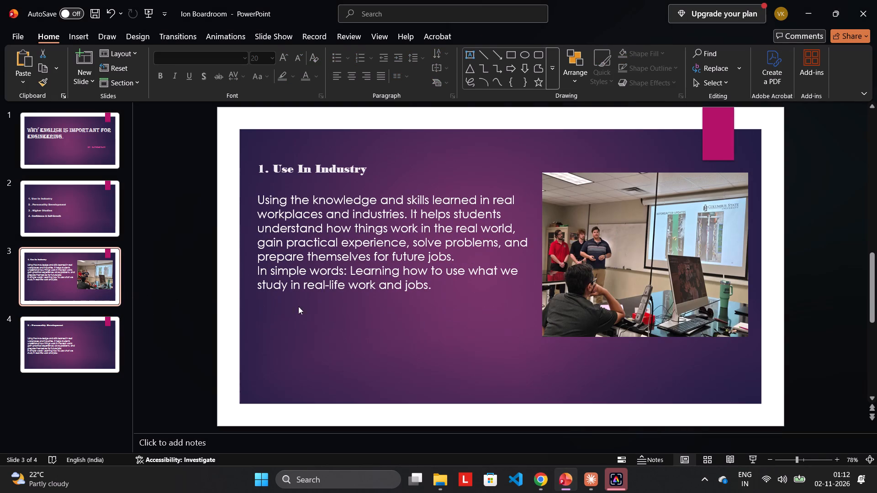
left_click(433, 283)
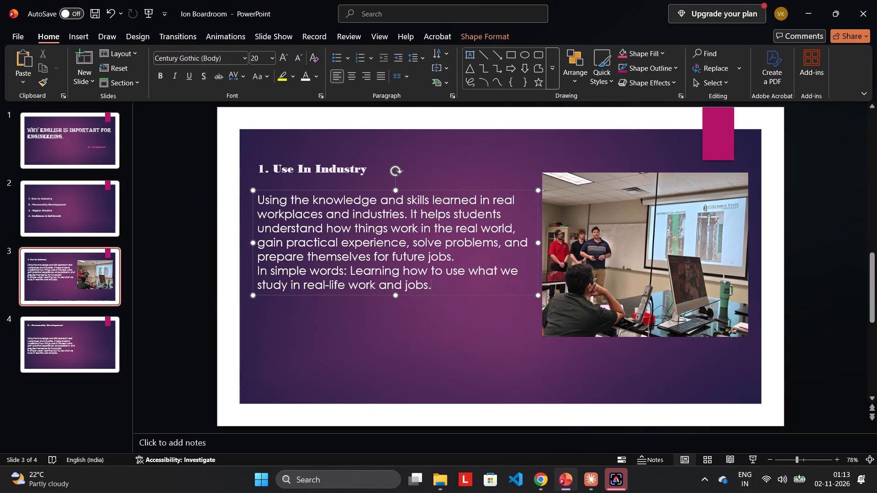
key("Return")
key("BackSpace")
key("BackSpace")
key("BackSpace")
key("BackSpace")
key("BackSpace")
key("BackSpace")
key("BackSpace")
key("BackSpace")
key("BackSpace")
key("BackSpace")
key("BackSpace")
key("BackSpace")
key("BackSpace")
key("BackSpace")
key("BackSpace")
key("BackSpace")
key("BackSpace")
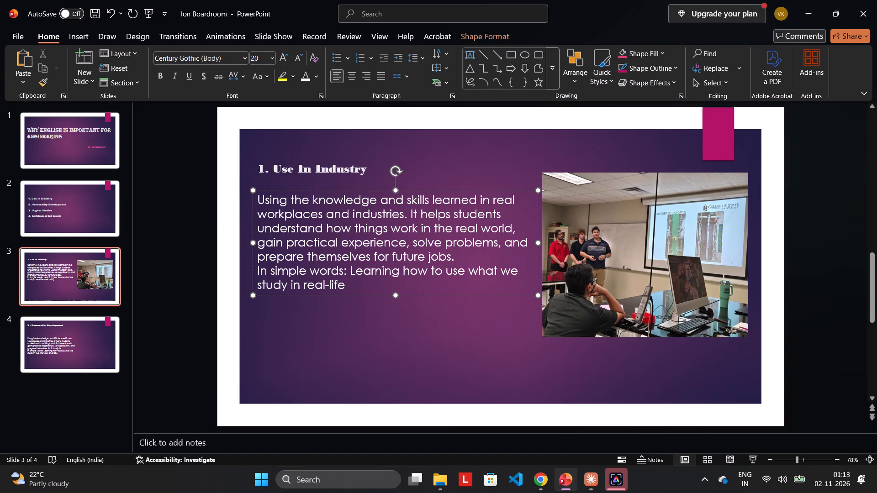
key("BackSpace")
key("BackSpace")
key("BackSpace")
key("BackSpace")
key("BackSpace")
key("BackSpace")
key("BackSpace")
key("BackSpace")
key("BackSpace")
key("BackSpace")
key("BackSpace")
key("BackSpace")
key("BackSpace")
key("BackSpace")
key("BackSpace")
key("BackSpace")
key("BackSpace")
key("BackSpace")
key("BackSpace")
key("BackSpace")
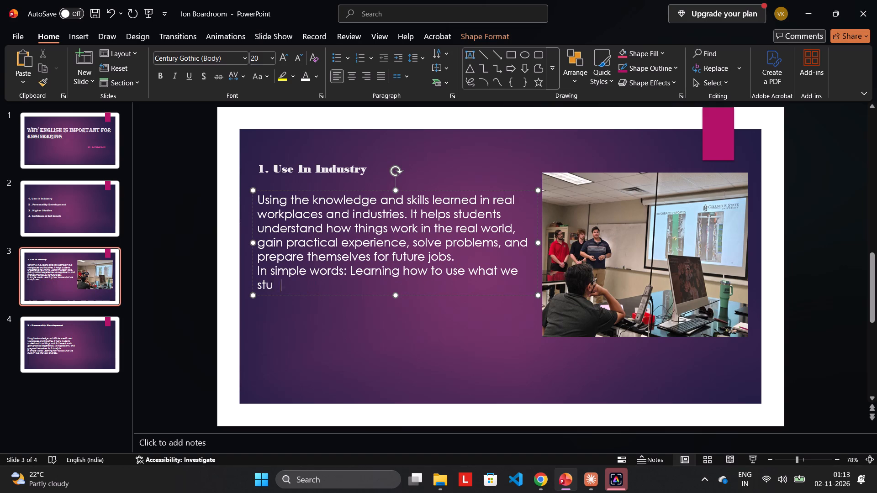
key("BackSpace")
key("BackSpace")
key("BackSpace")
key("BackSpace")
key("BackSpace")
key("BackSpace")
key("BackSpace")
key("BackSpace")
key("BackSpace")
key("BackSpace")
key("BackSpace")
key("BackSpace")
key("BackSpace")
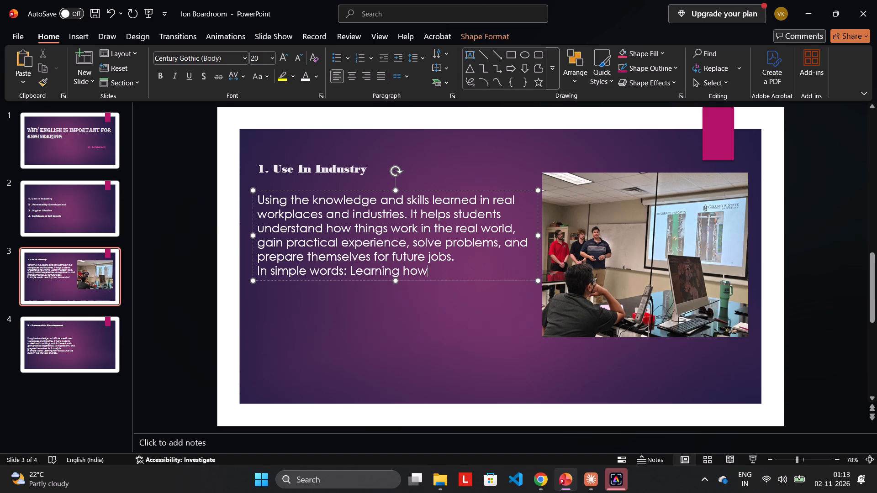
key("BackSpace")
key("BackSpace")
key("BackSpace")
key("BackSpace")
key("BackSpace")
key("BackSpace")
key("BackSpace")
key("BackSpace")
key("BackSpace")
key("BackSpace")
key("BackSpace")
key("BackSpace")
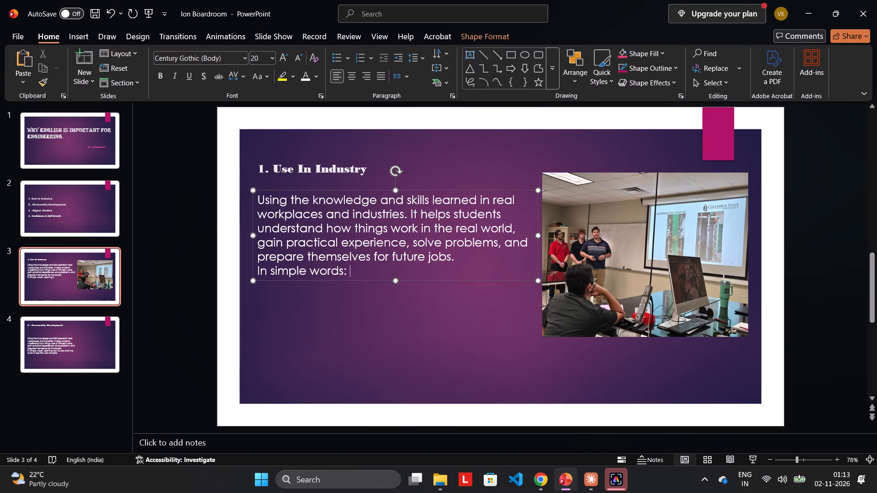
key("BackSpace")
key("BackSpace")
key("BackSpace")
key("BackSpace")
key("BackSpace")
key("BackSpace")
key("BackSpace")
key("BackSpace")
key("BackSpace")
key("BackSpace")
key("BackSpace")
key("BackSpace")
key("BackSpace")
key("BackSpace")
key("BackSpace")
key("BackSpace")
key("BackSpace")
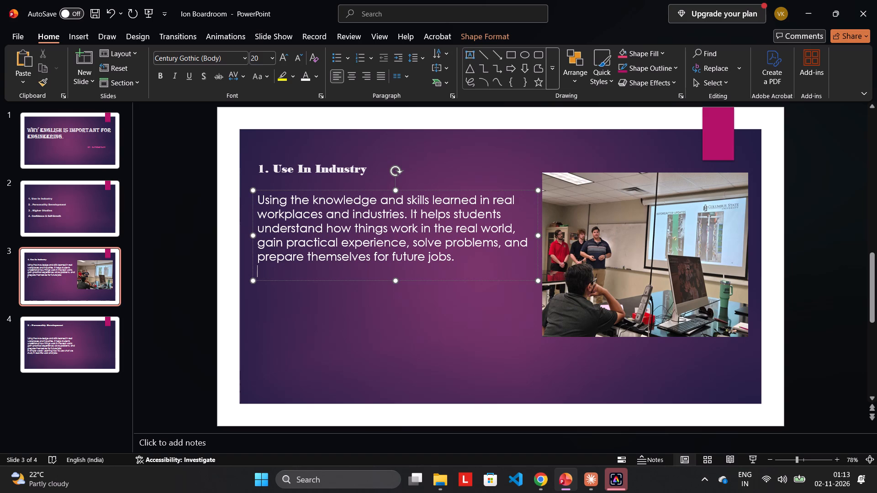
key("BackSpace")
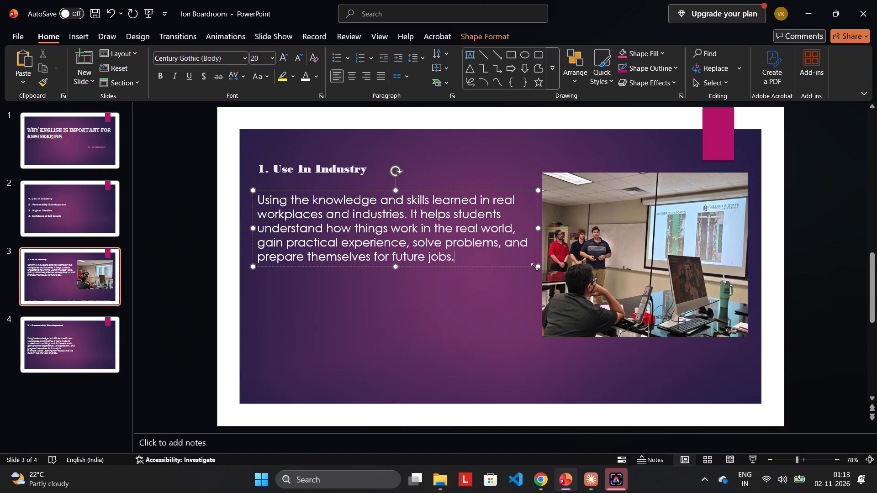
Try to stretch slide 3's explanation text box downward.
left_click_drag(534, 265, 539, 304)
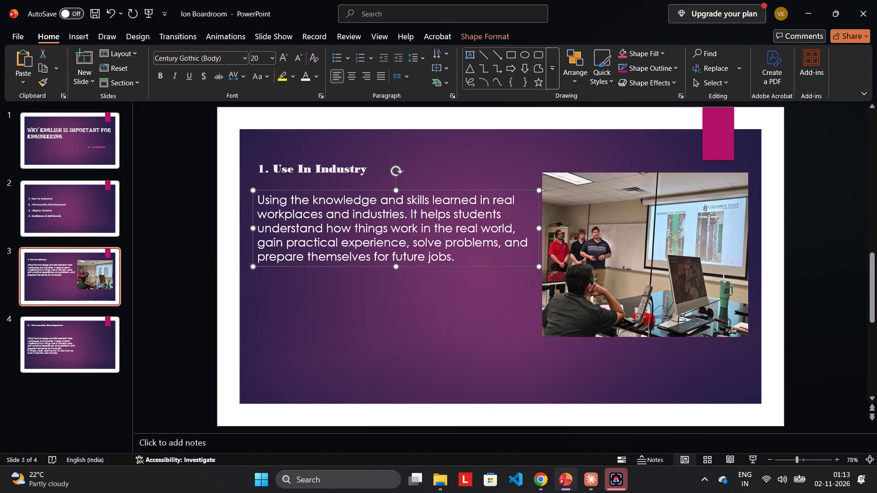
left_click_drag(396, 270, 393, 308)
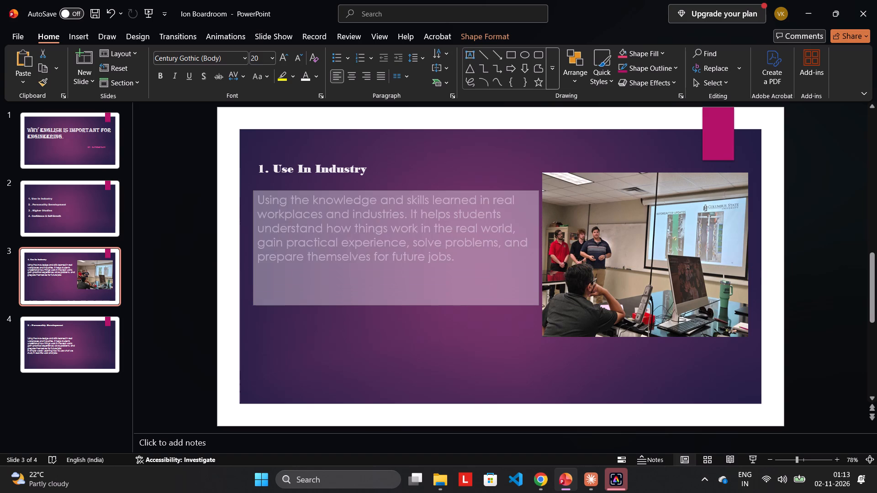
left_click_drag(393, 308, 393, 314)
Move slide 3's explanation text box slightly down and left, leaving more space beneath the heading.
left_click_drag(380, 191, 376, 210)
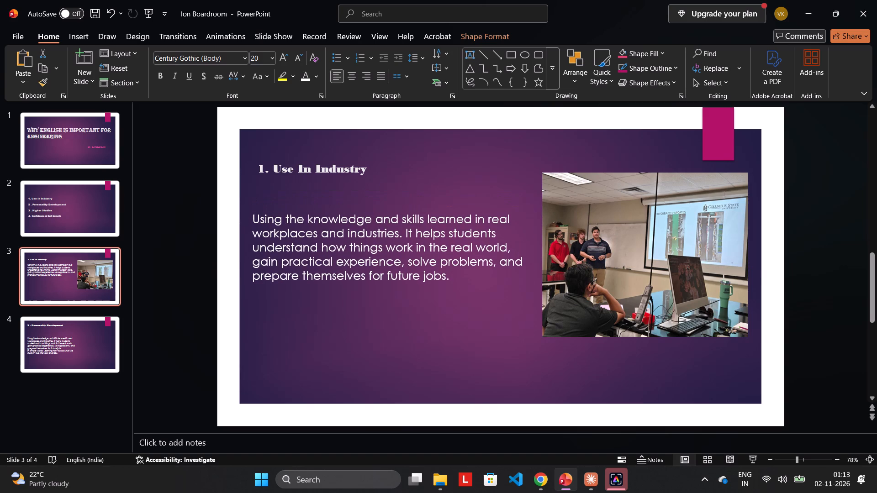
left_click_drag(376, 210, 375, 206)
Move the "1. Use In Industry" heading's text box slightly up, keeping its left edge near the explanation text's left edge.
left_click(352, 165)
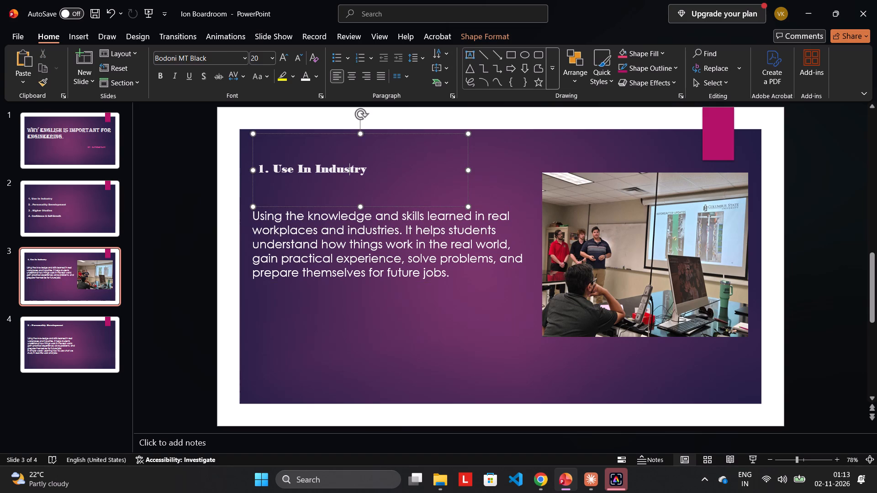
left_click_drag(353, 134, 351, 128)
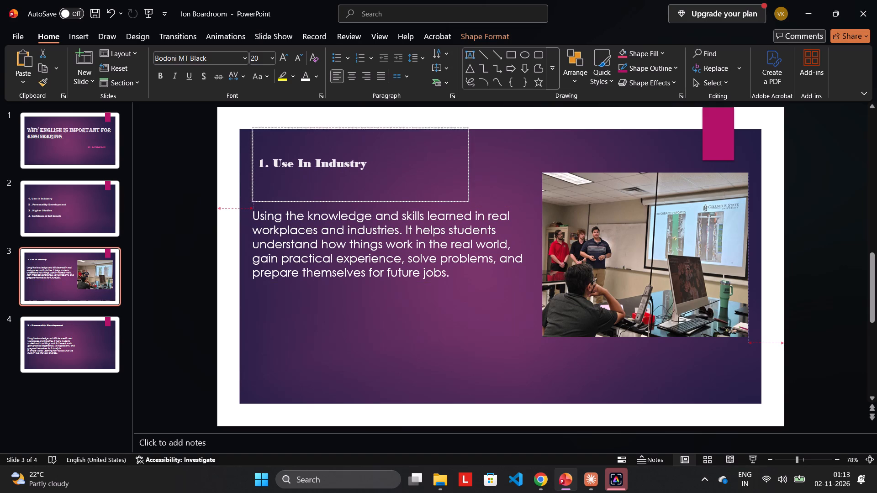
left_click_drag(351, 128, 343, 125)
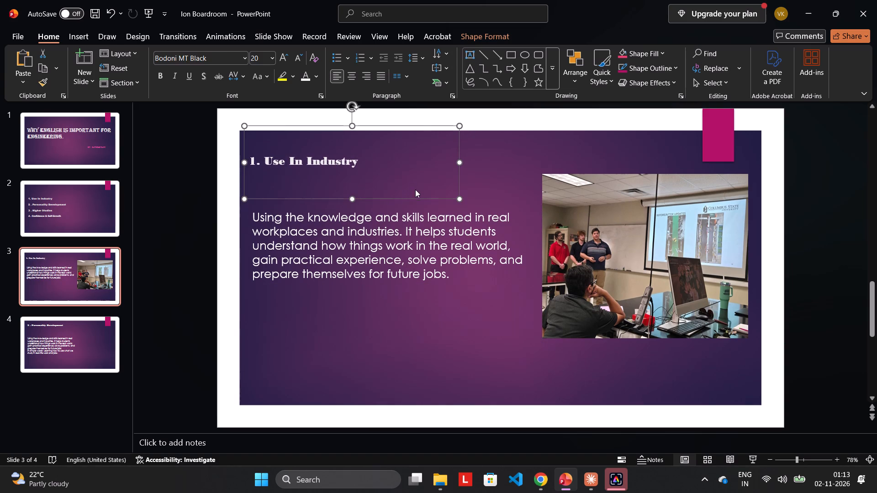
left_click_drag(387, 124, 394, 126)
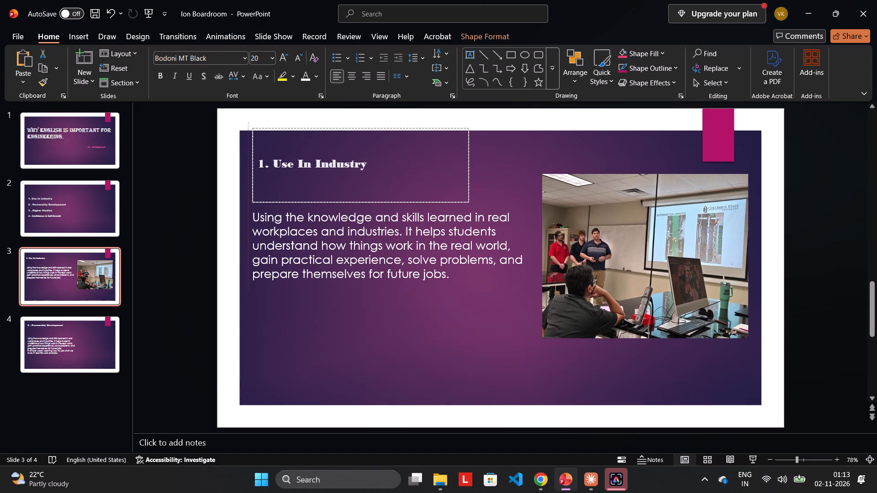
left_click_drag(394, 126, 397, 126)
left_click(423, 312)
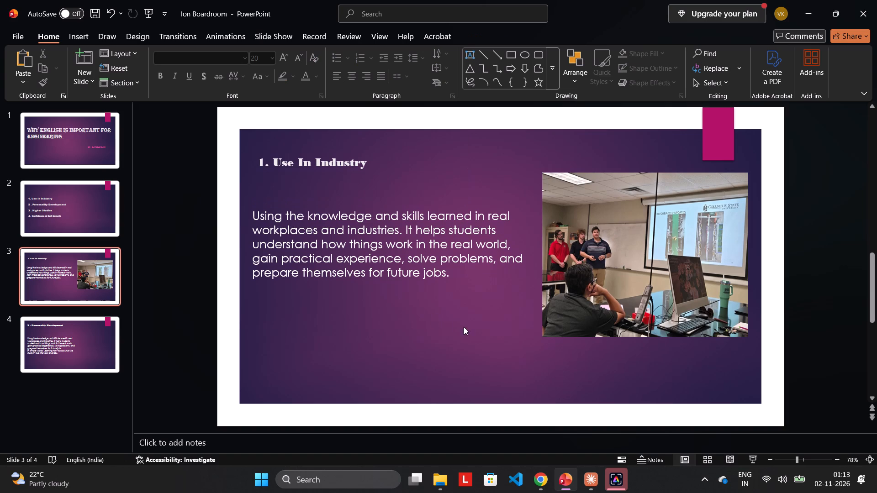
Replace all of slide 4's explanation text with the copied Personality Development paragraph.
left_click(70, 337)
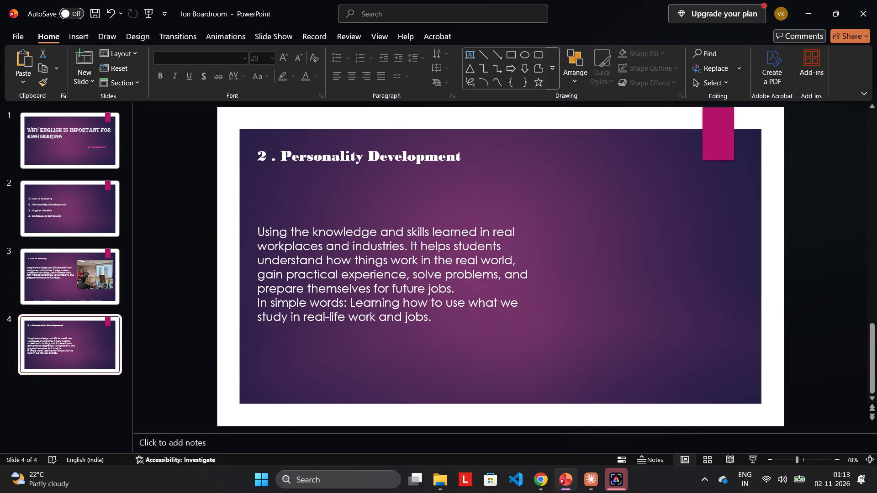
left_click(332, 253)
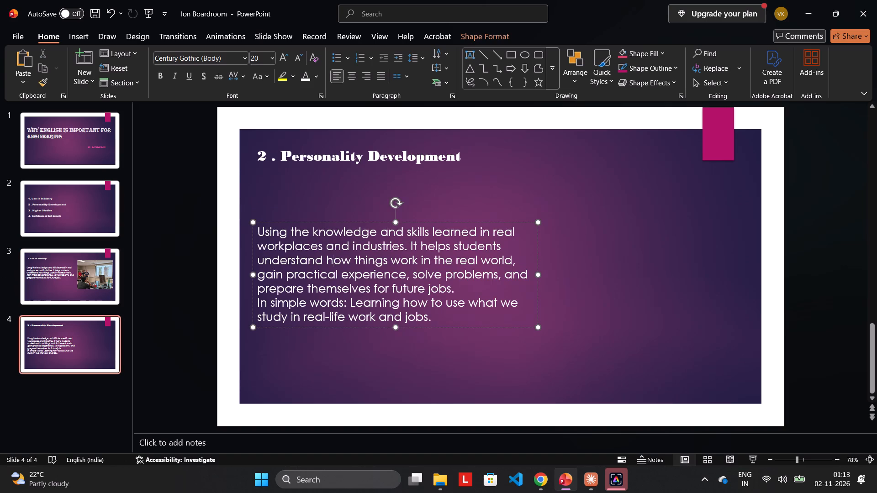
left_click(433, 313)
key("ctrl+a")
key("Delete")
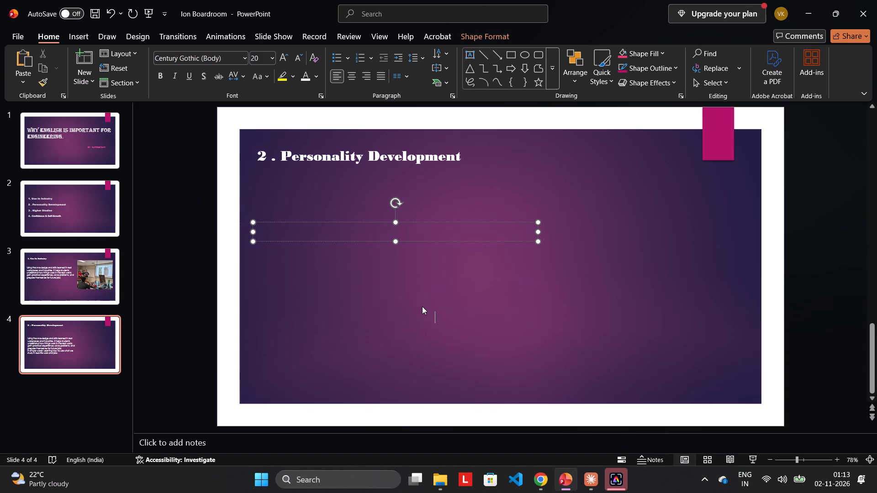
key("ctrl+v")
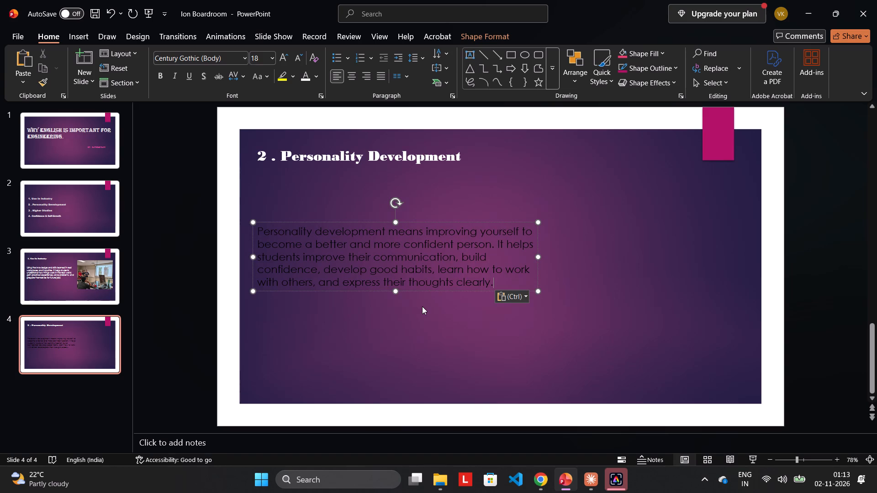
Change all of slide 4's Personality Development explanation text to white.
key("ctrl+a")
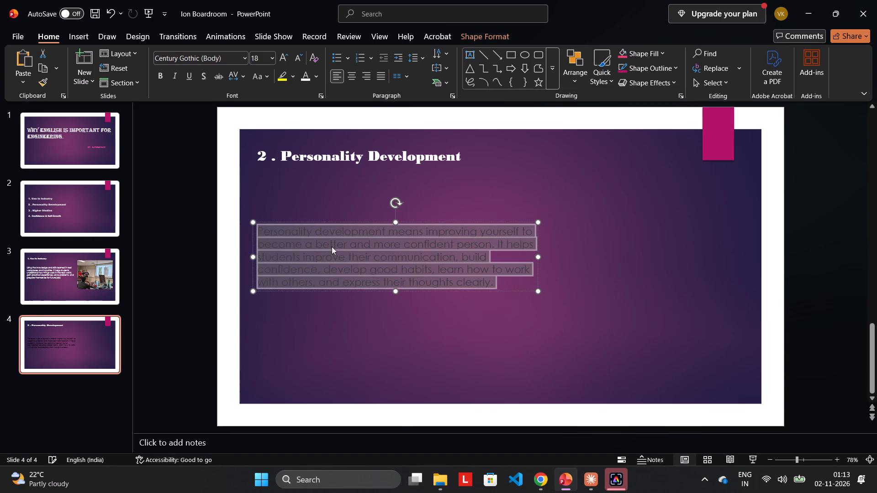
left_click(302, 75)
Set slide 4's explanation text to font size 20, matching the explanation text on slide 3.
left_click(274, 58)
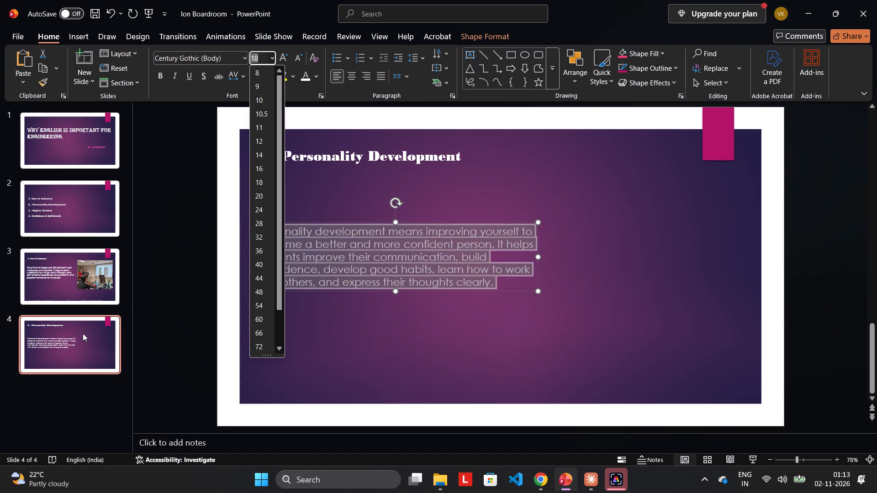
left_click(67, 267)
left_click(28, 274)
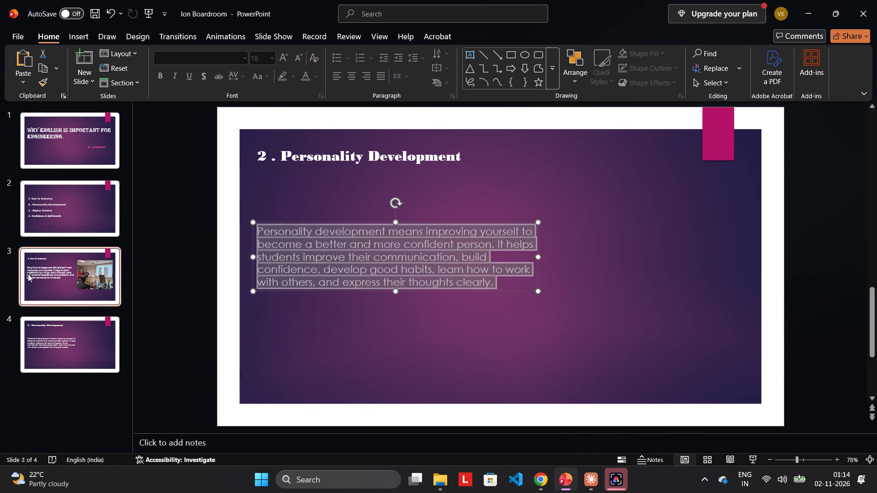
left_click(254, 217)
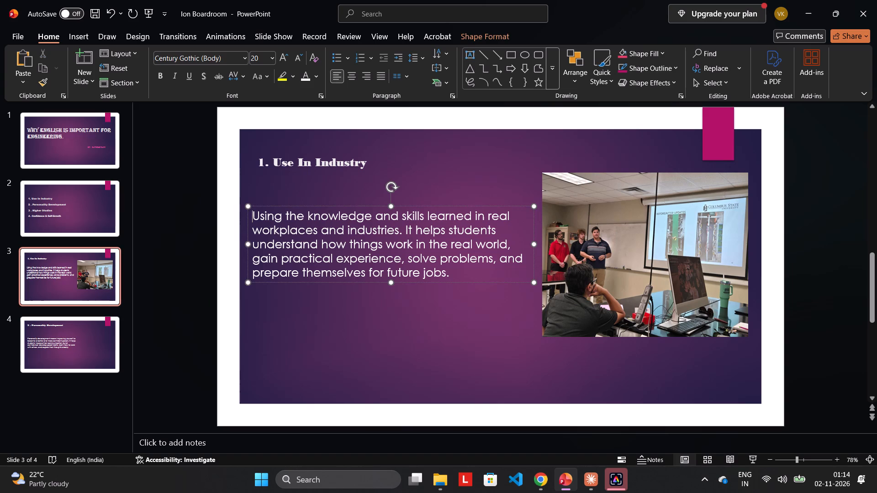
left_click_drag(254, 214, 341, 267)
left_click(289, 315)
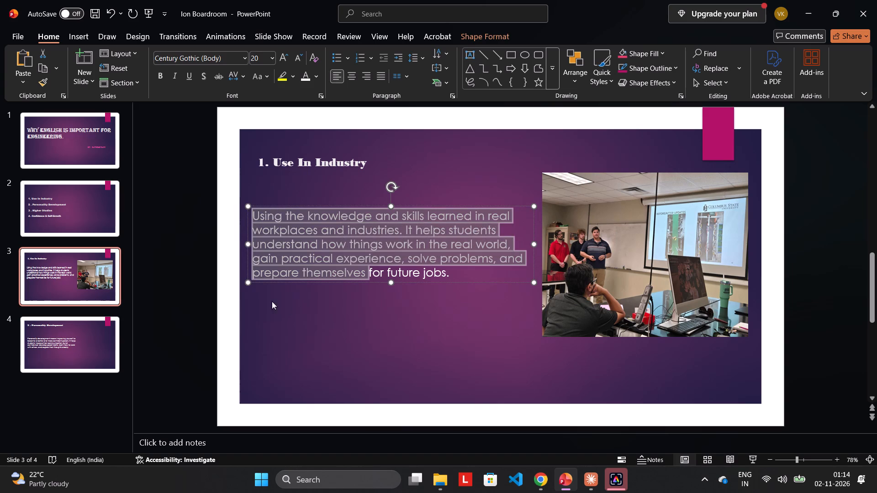
left_click(63, 337)
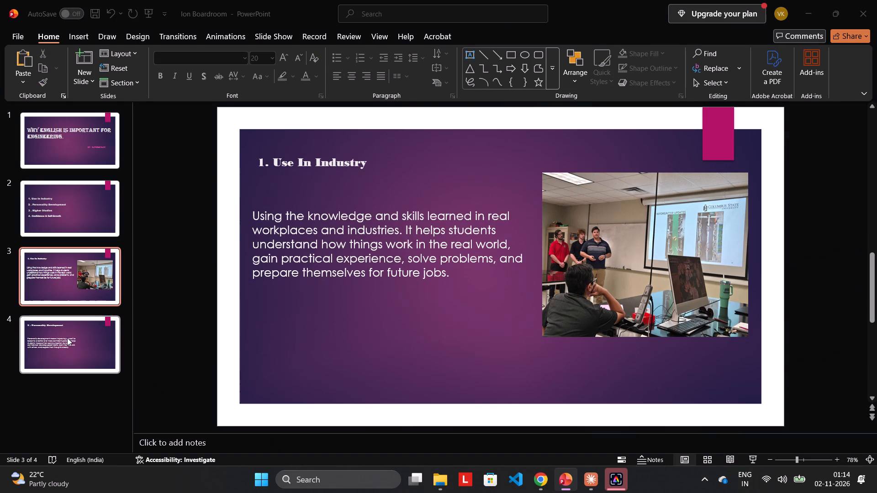
left_click(62, 346)
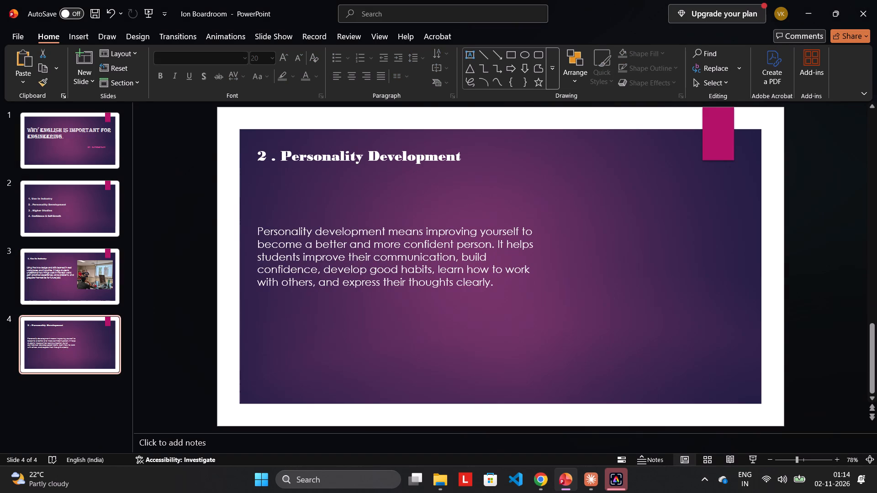
left_click(255, 234)
left_click(257, 230)
left_click(258, 230)
left_click_drag(258, 230, 259, 230)
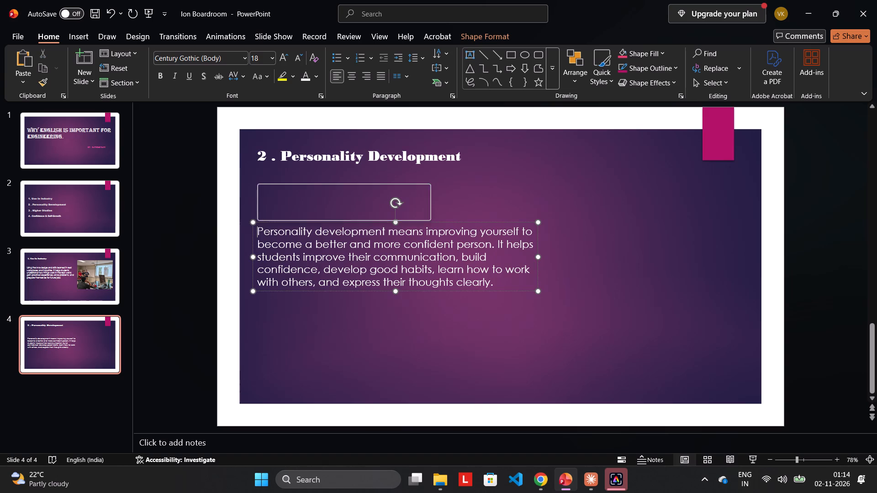
left_click_drag(259, 230, 488, 289)
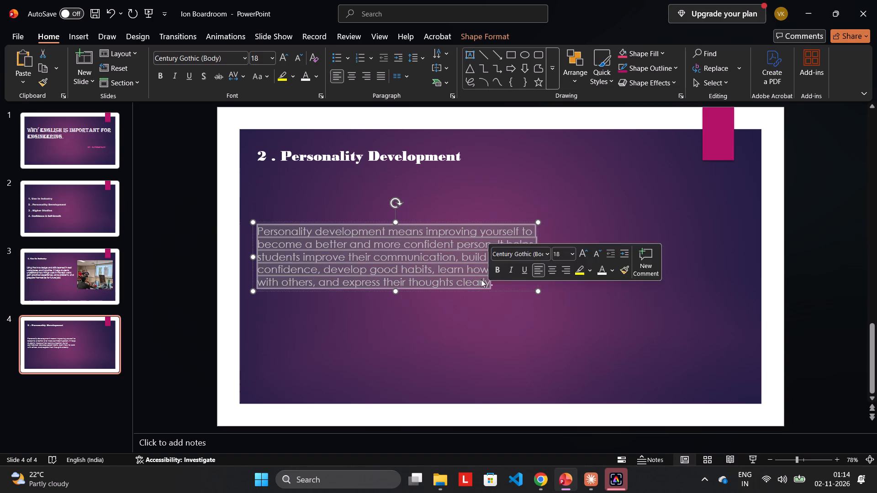
left_click(283, 55)
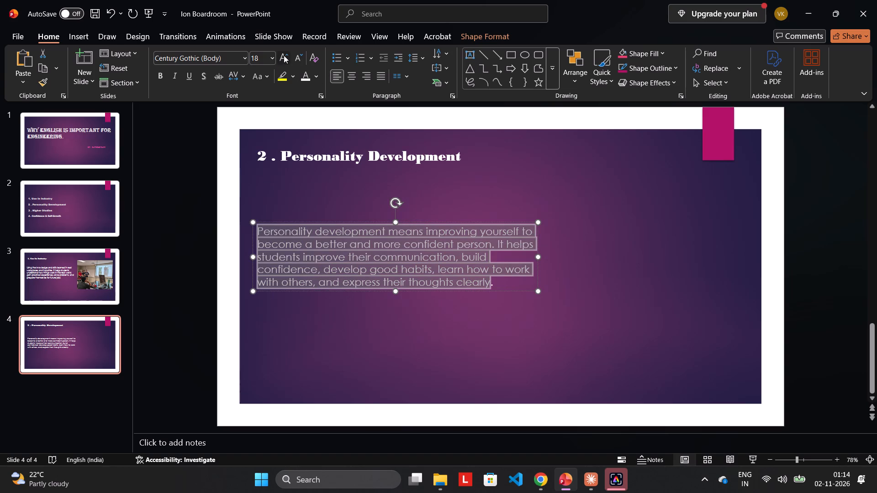
left_click(617, 221)
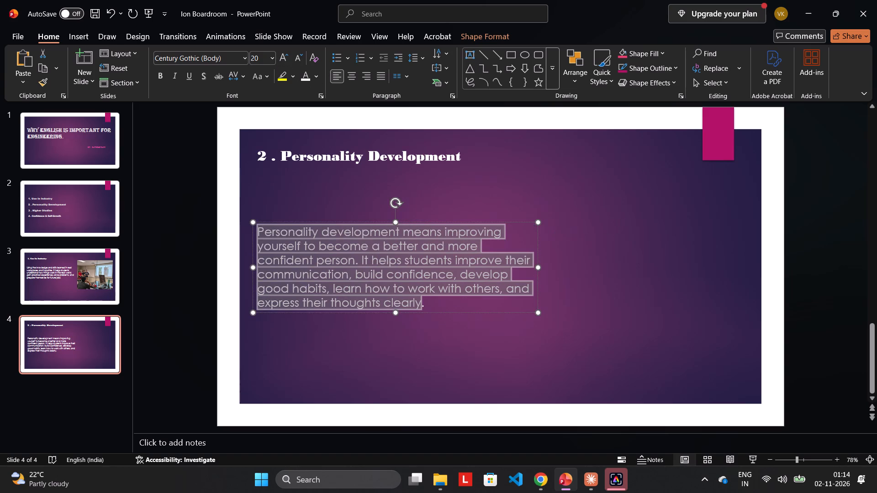
Move slide 4's explanation text box up to just beneath the "2 . Personality Development" heading, keeping its left edge aligned.
left_click(396, 252)
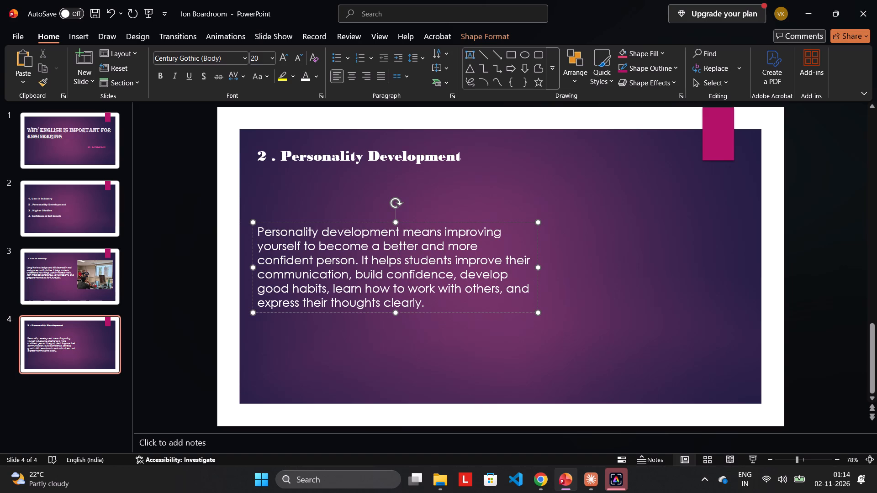
left_click_drag(376, 220, 377, 181)
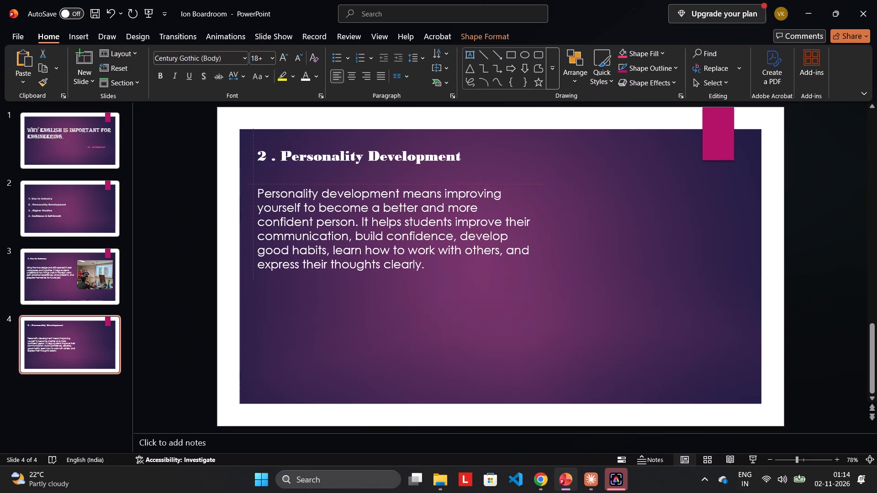
left_click_drag(377, 181, 377, 181)
Narrow slide 4's explanation text box slightly from its right edge so the paragraph wraps onto seven lines.
left_click_drag(538, 185, 519, 185)
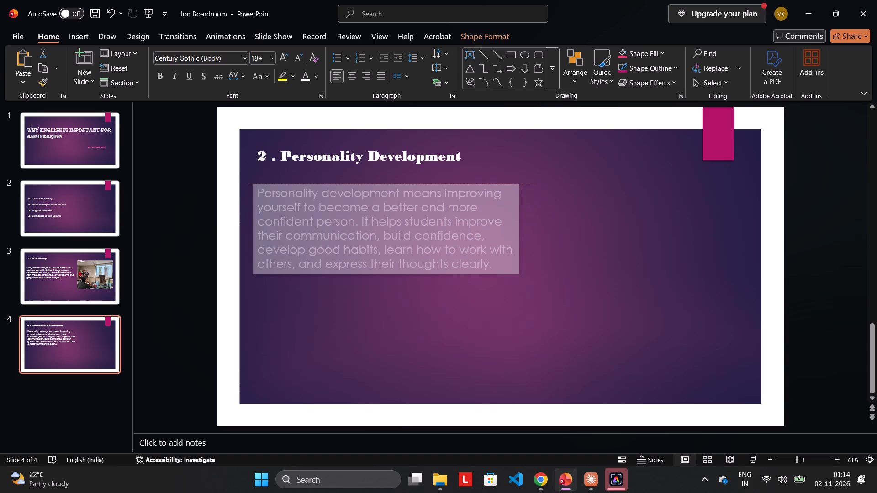
left_click_drag(519, 185, 518, 185)
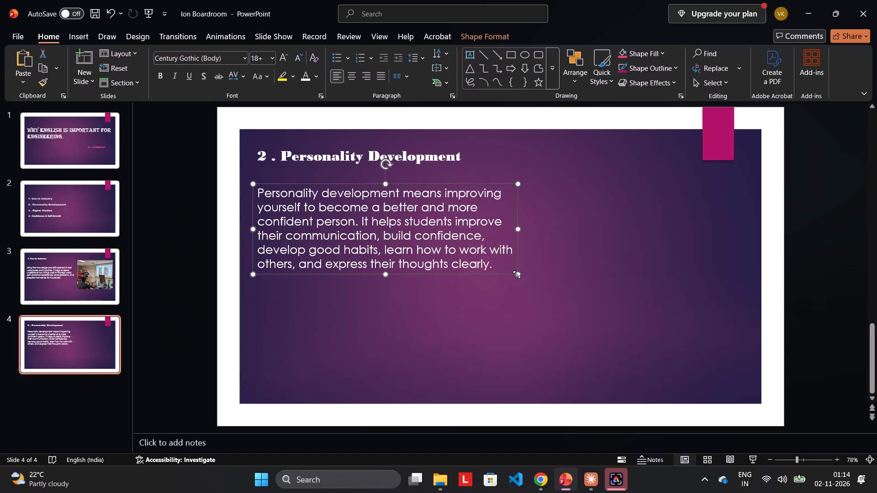
left_click_drag(517, 274, 517, 311)
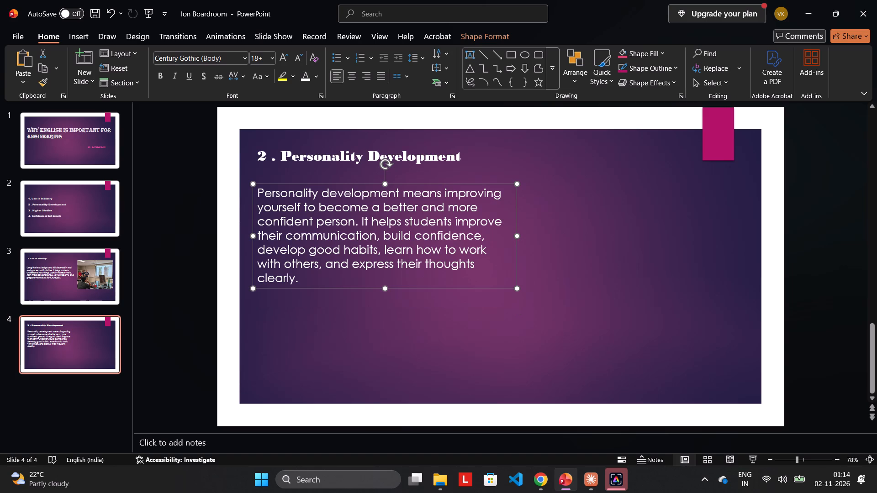
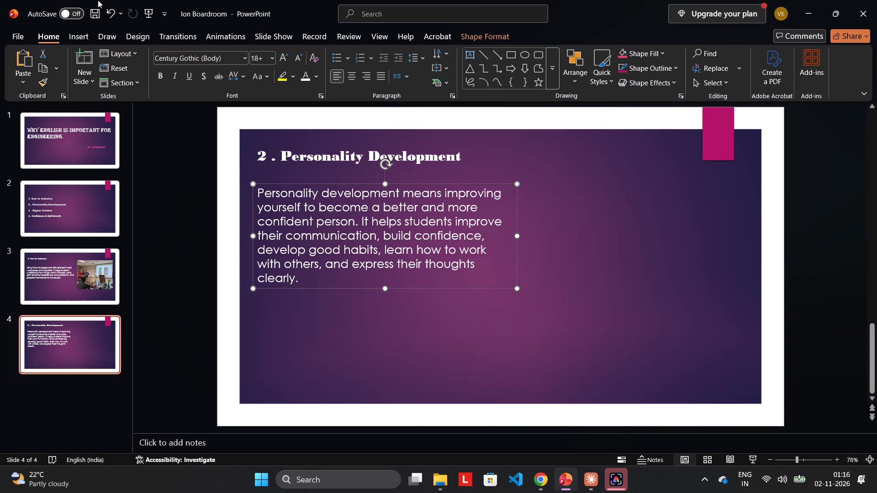
Widen slide 4's explanation text box slightly from its right edge so the paragraph wraps onto six lines.
left_click(258, 390)
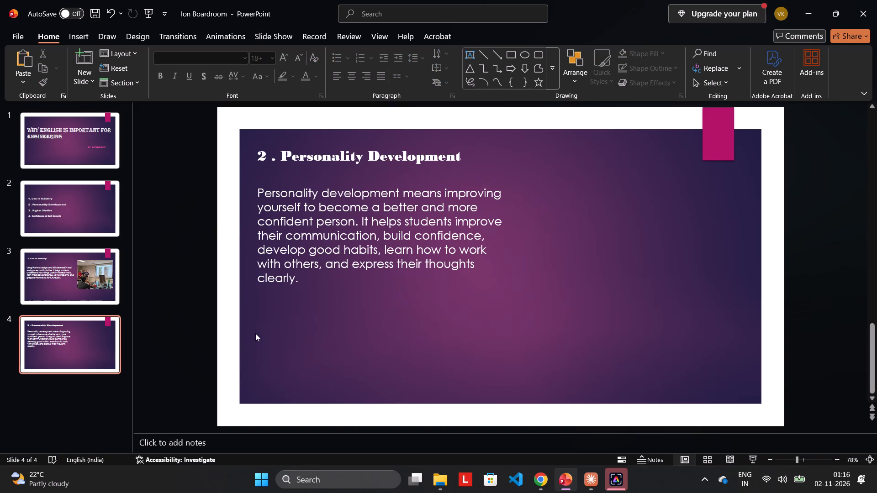
left_click(317, 224)
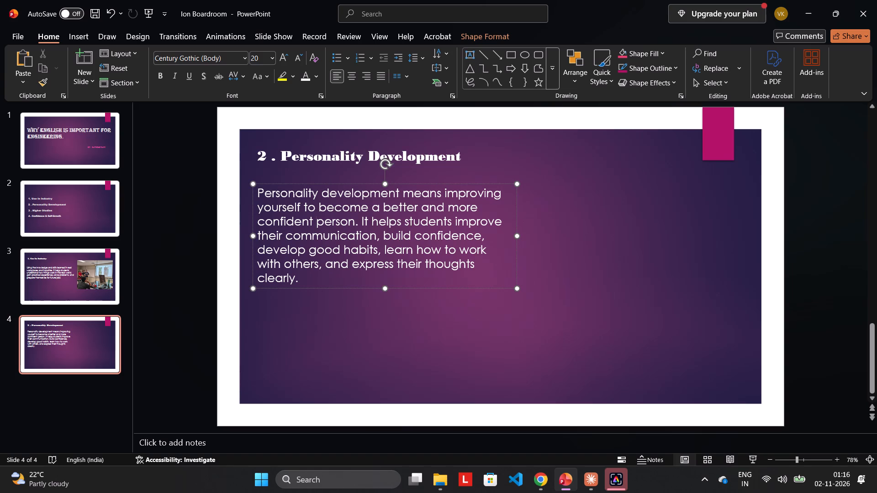
left_click_drag(517, 287, 519, 301)
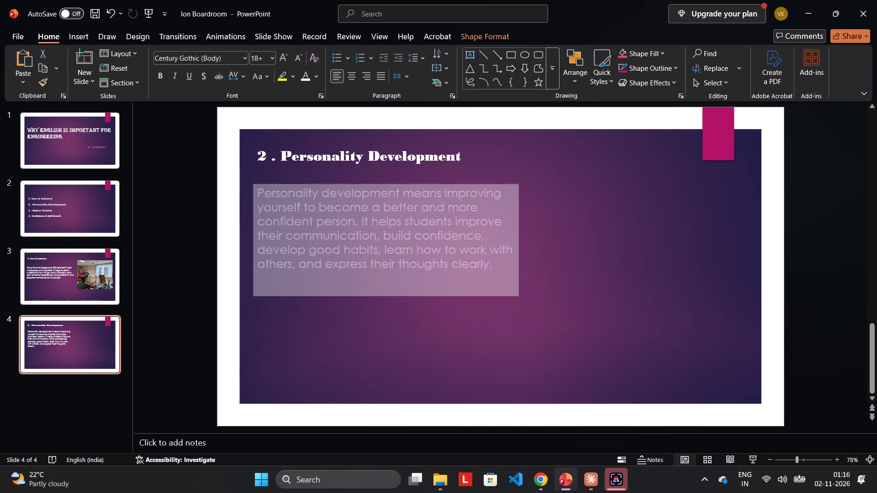
left_click_drag(519, 301, 523, 324)
Move slide 4's explanation text box down slightly to leave more space beneath the heading, keeping its left edge aligned.
left_click_drag(354, 236, 354, 238)
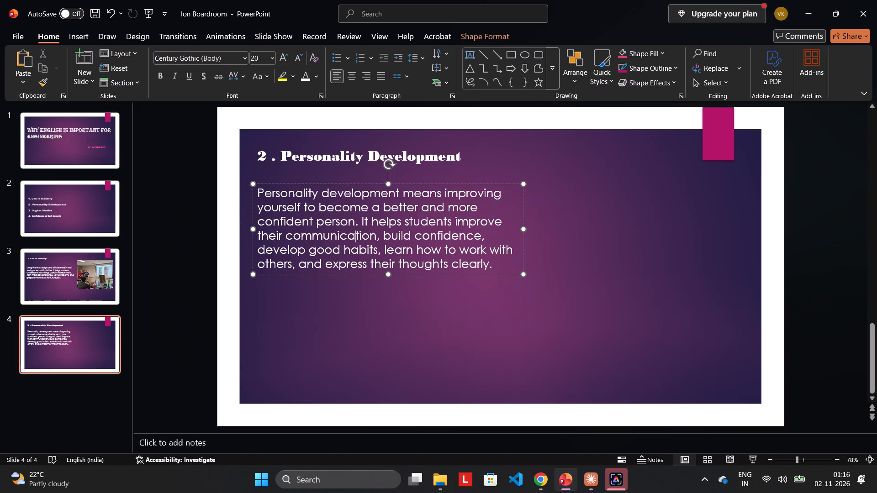
left_click_drag(354, 238, 355, 242)
left_click_drag(349, 183, 350, 199)
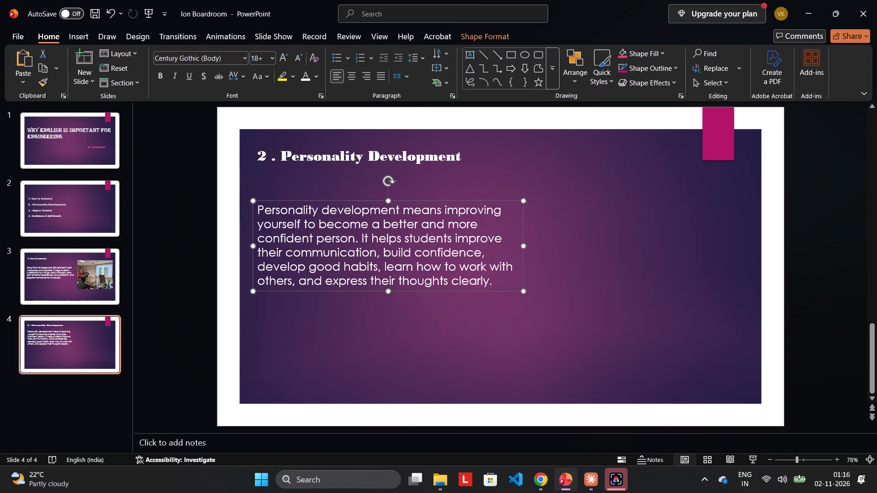
left_click(279, 371)
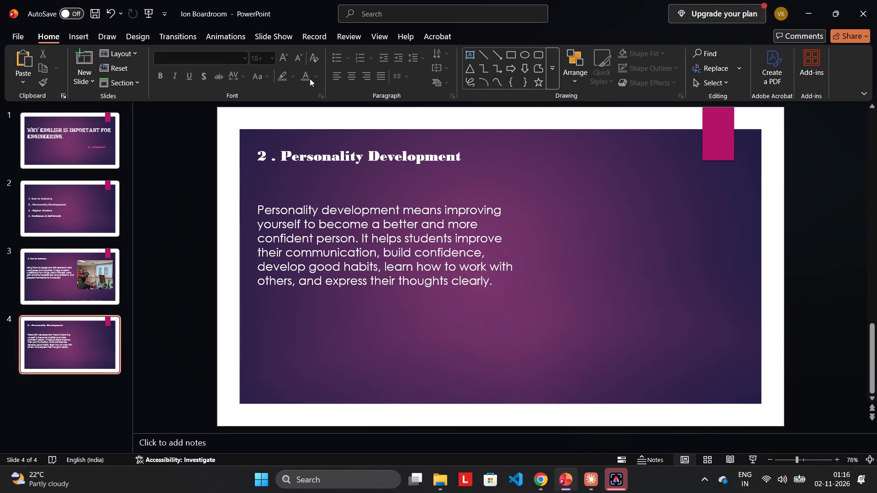
Insert the picture of students sitting on steps with laptops onto slide 4 from the device's Downloads folder.
left_click(80, 33)
left_click(92, 65)
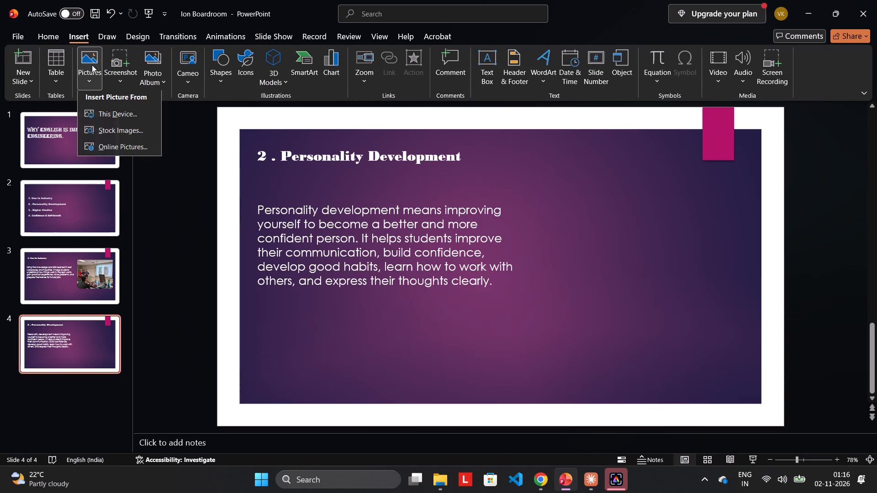
left_click(94, 114)
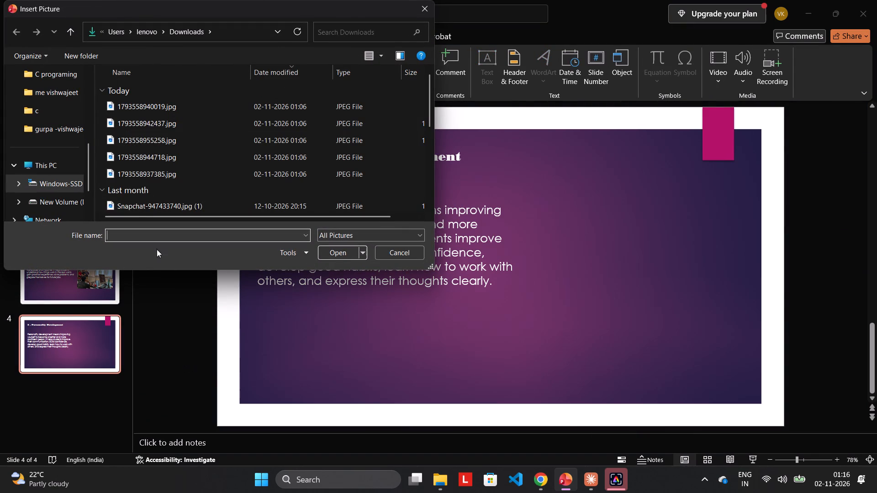
left_click(152, 168)
left_click(343, 254)
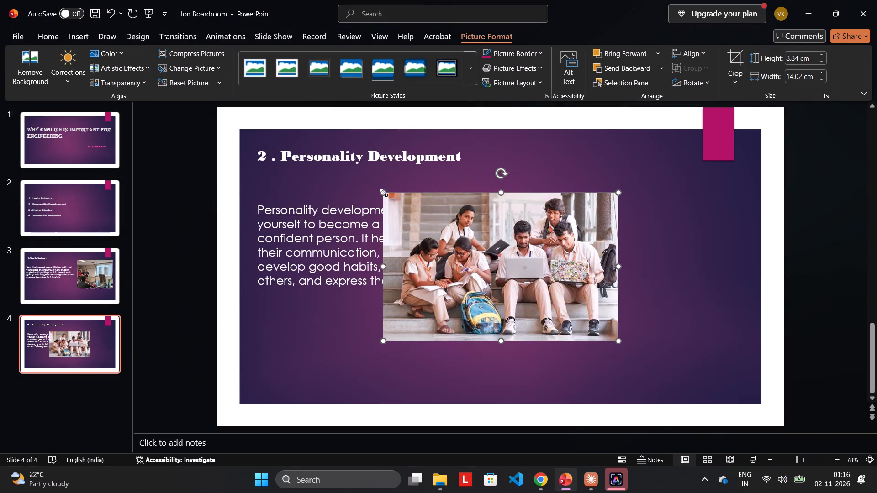
Resize the students picture to about 8.23 cm high by 13.07 cm wide and place it beside the explanation's right edge.
left_click_drag(384, 193, 443, 222)
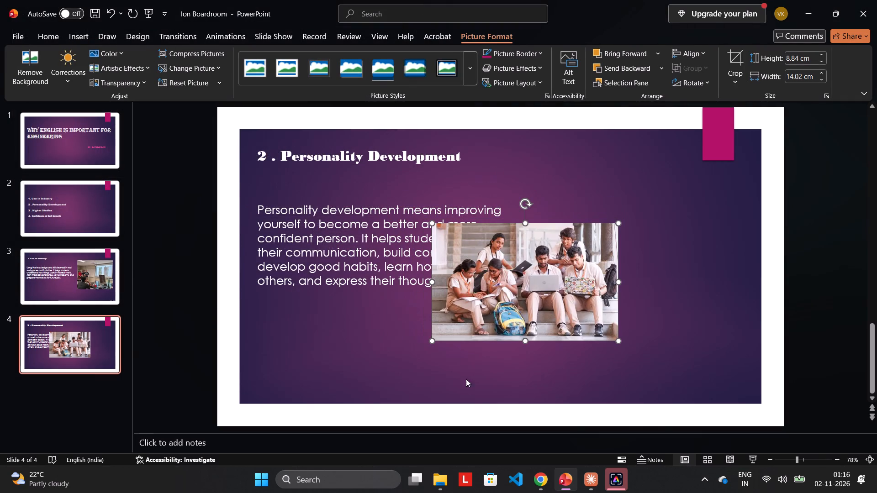
left_click_drag(565, 280, 597, 270)
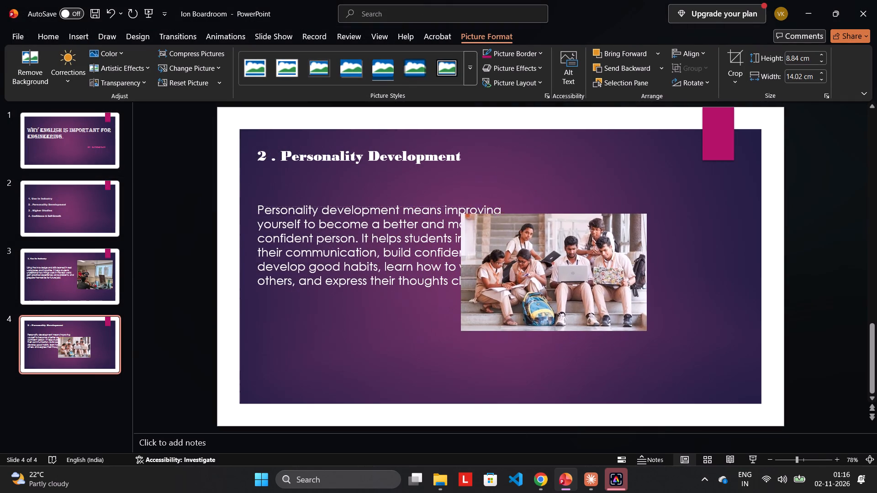
left_click_drag(597, 270, 614, 261)
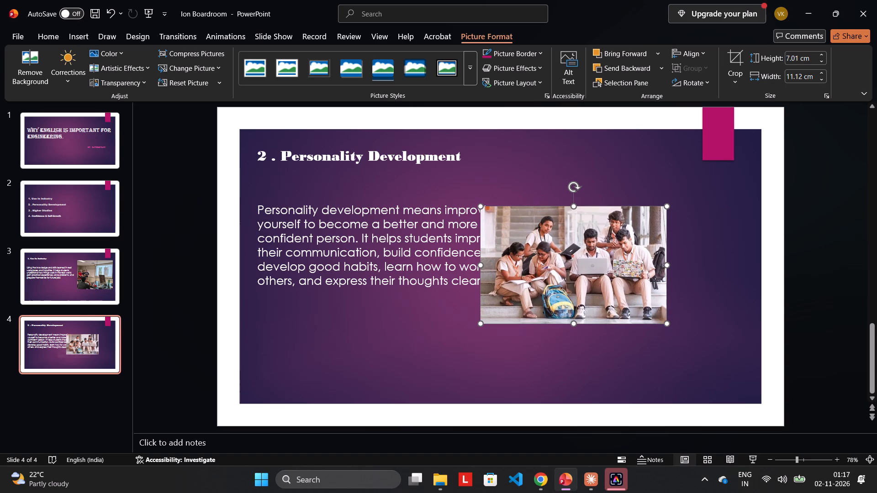
left_click_drag(578, 256, 631, 247)
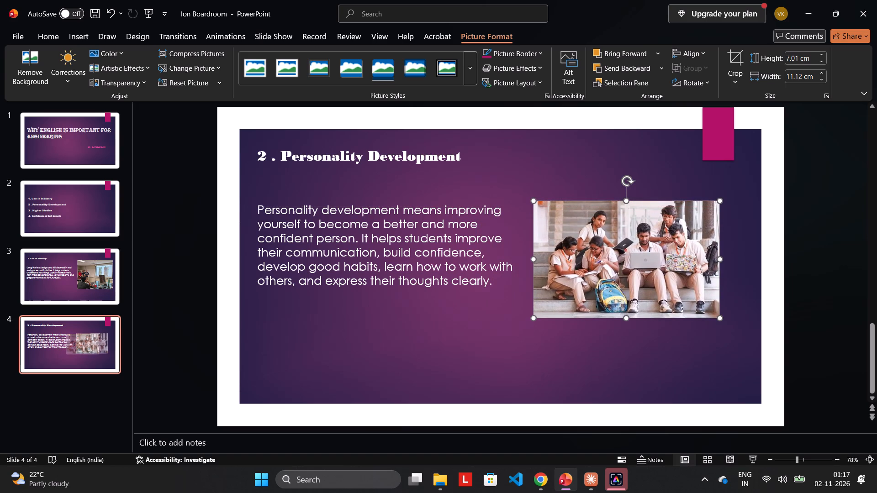
left_click_drag(721, 316, 721, 317)
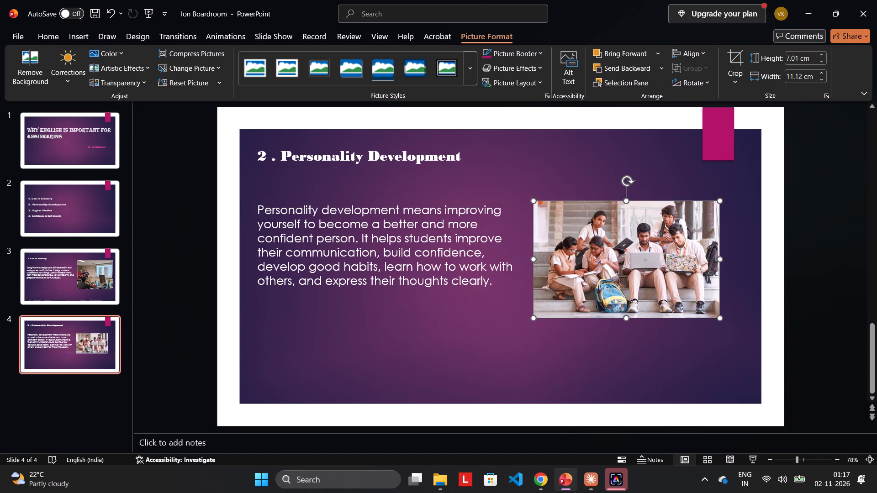
left_click_drag(721, 317, 735, 339)
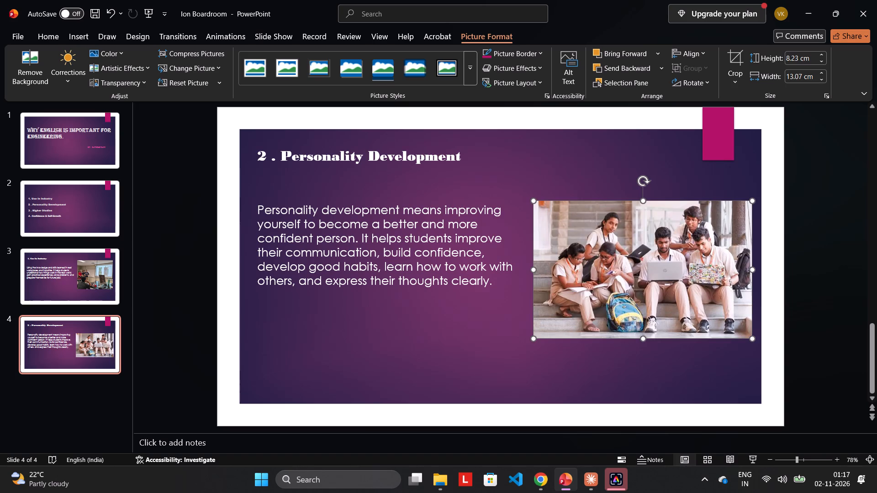
left_click_drag(662, 262, 662, 267)
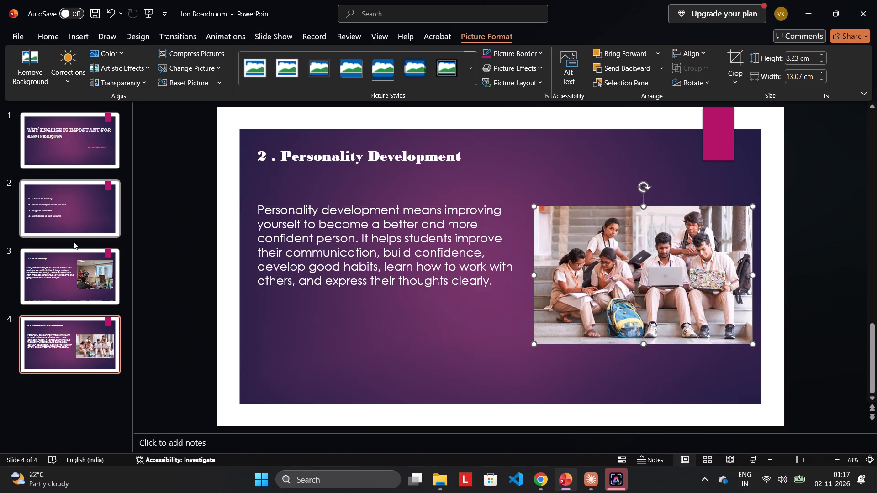
Move slide 4's "2 . Personality Development" heading down slightly, closer to the explanation, keeping its left edge aligned.
left_click(313, 276)
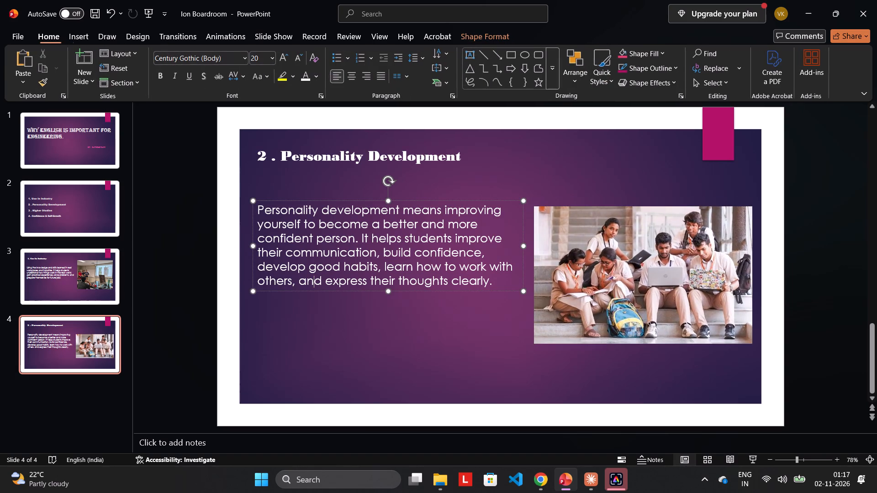
left_click(303, 168)
left_click(305, 157)
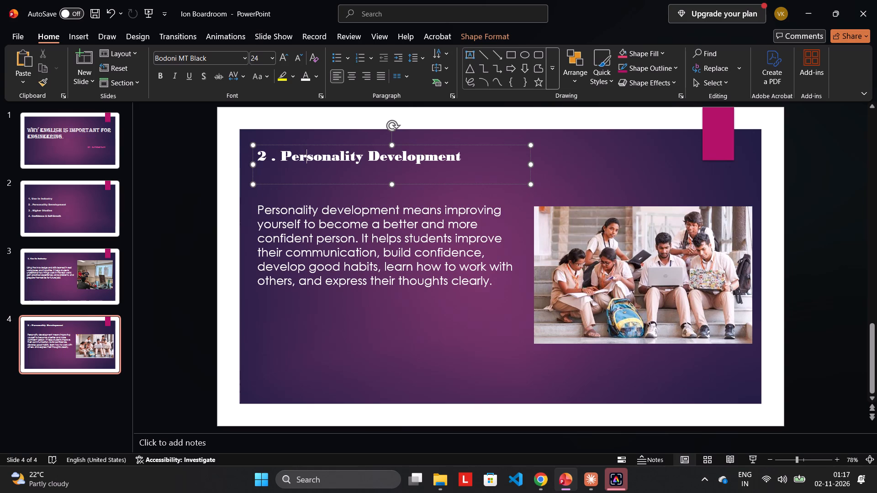
left_click_drag(323, 144, 324, 154)
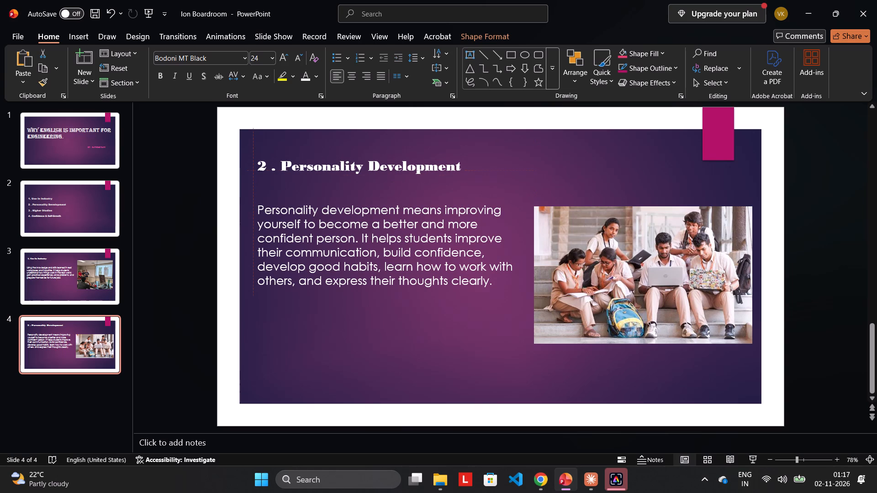
left_click_drag(324, 154, 324, 156)
Review slides 1 through 4 in sequence to check the presentation so far.
left_click(83, 133)
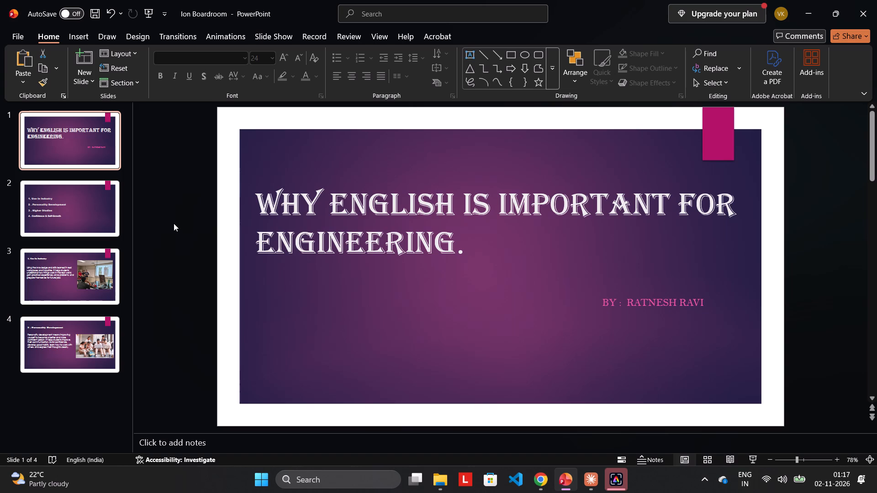
key("Down")
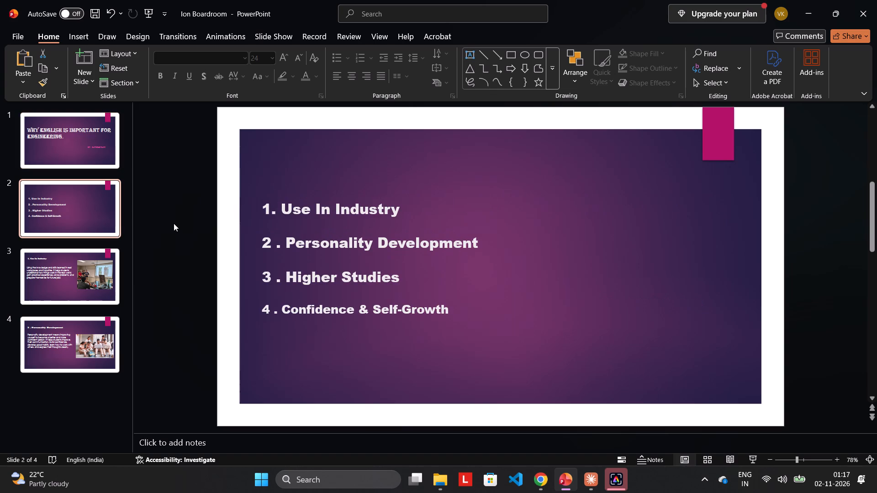
key("Up")
key("Down")
key("Down")
key("Down")
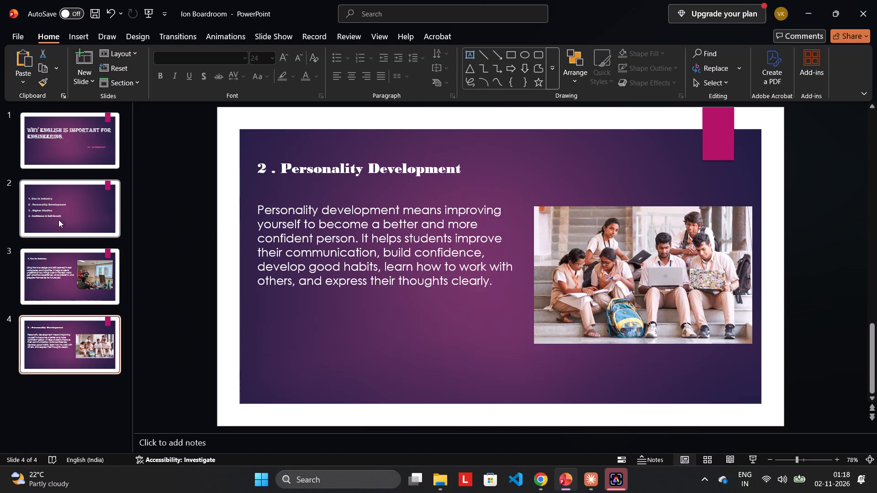
Duplicate slide 4, the Personality Development slide, to create slide 5.
right_click(56, 147)
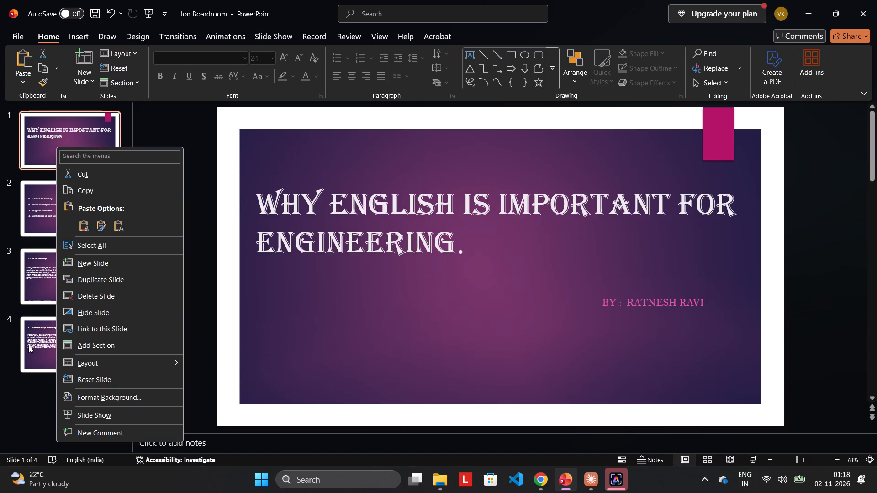
left_click(28, 345)
right_click(54, 326)
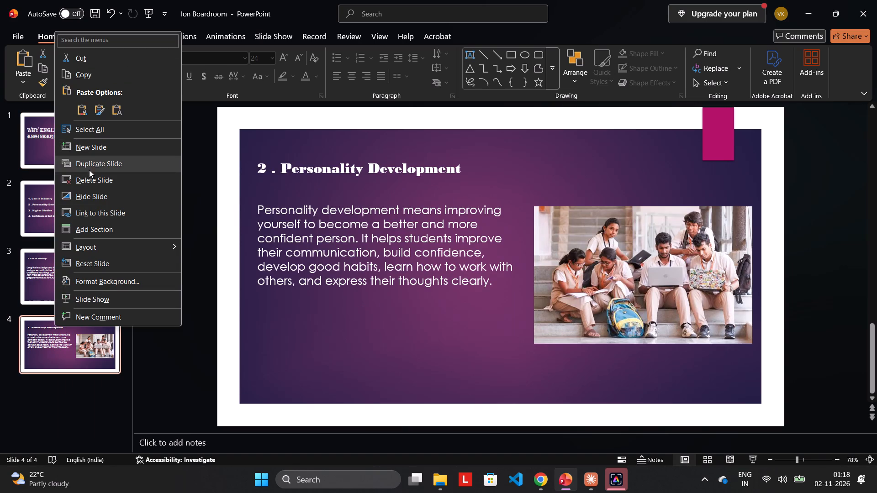
left_click(89, 160)
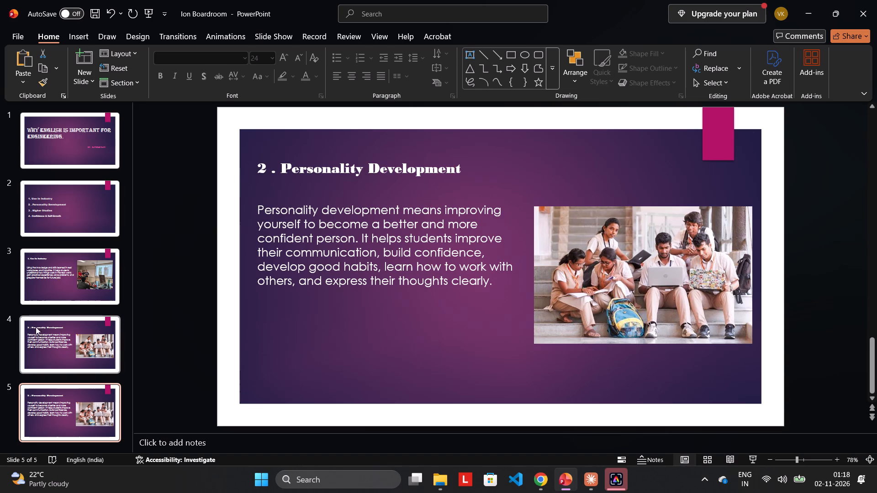
Cut the students picture from the duplicated slide 5.
scroll(47, 325, "down", 7)
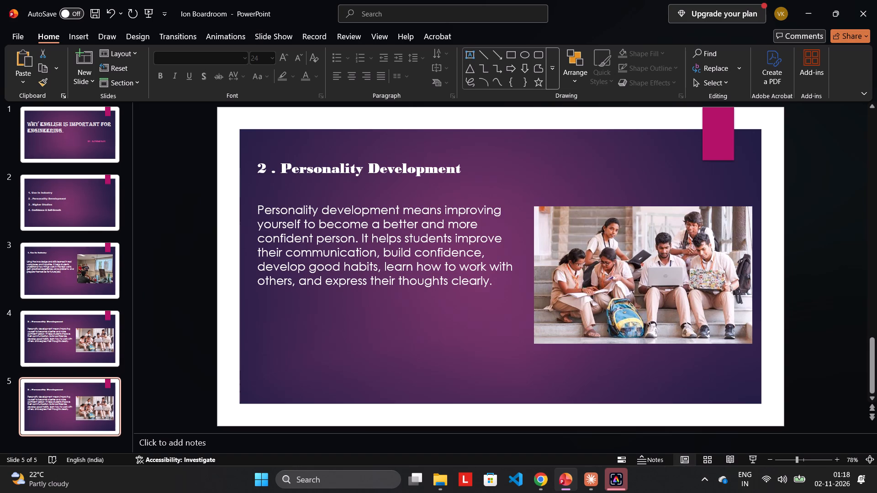
right_click(577, 238)
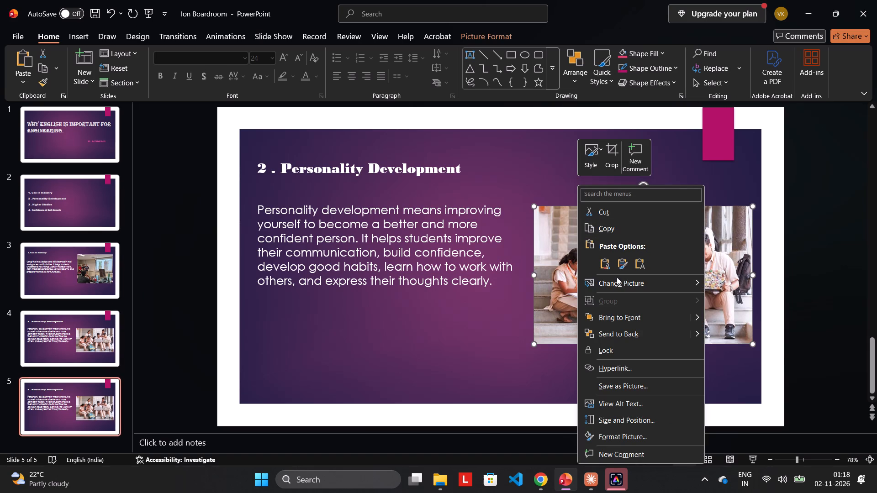
left_click(616, 209)
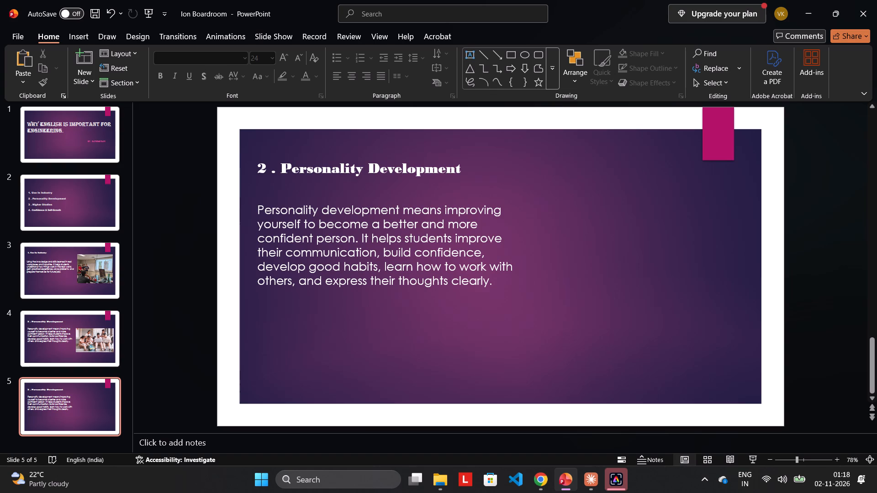
Replace slide 5's "2 . Personality Development" heading with "3 . Higher Studies" copied from the topic list on slide 2.
left_click_drag(465, 168, 254, 161)
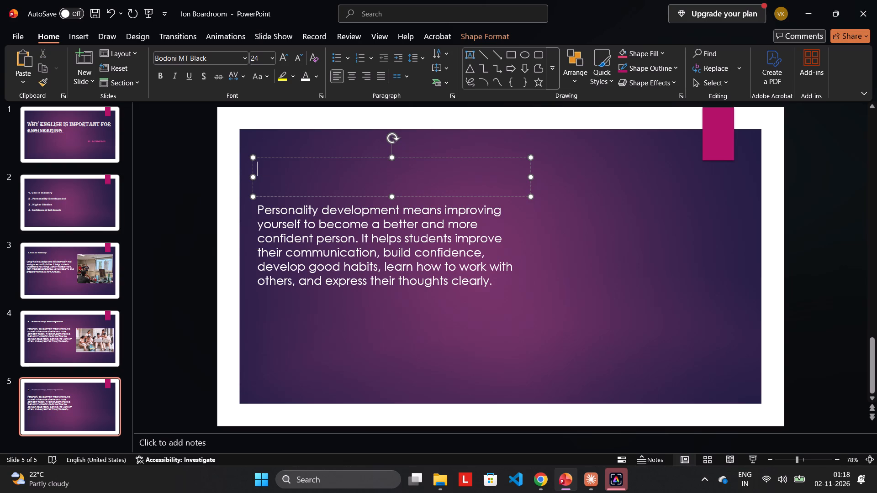
left_click(61, 187)
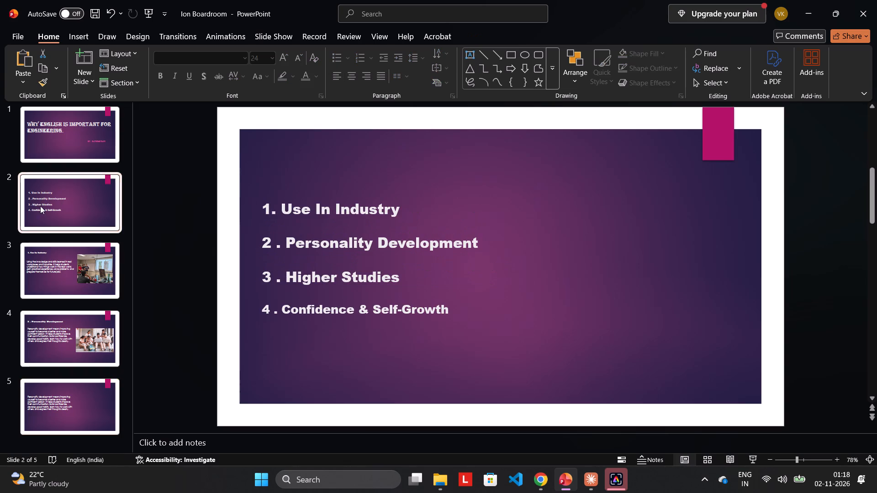
left_click_drag(406, 271, 337, 266)
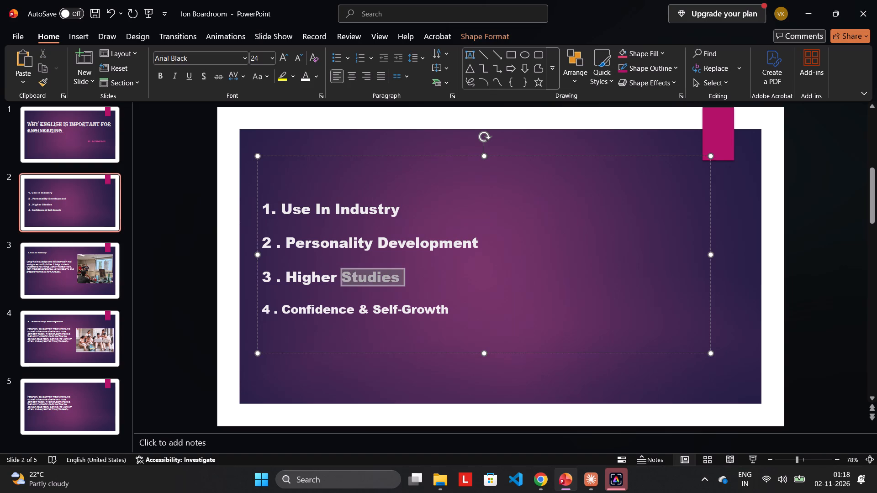
left_click_drag(337, 266, 284, 265)
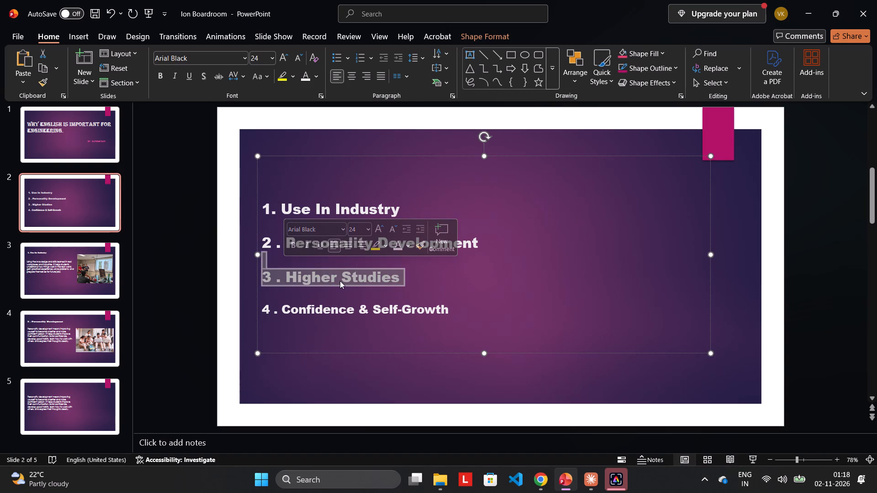
key("ctrl+c")
left_click(65, 401)
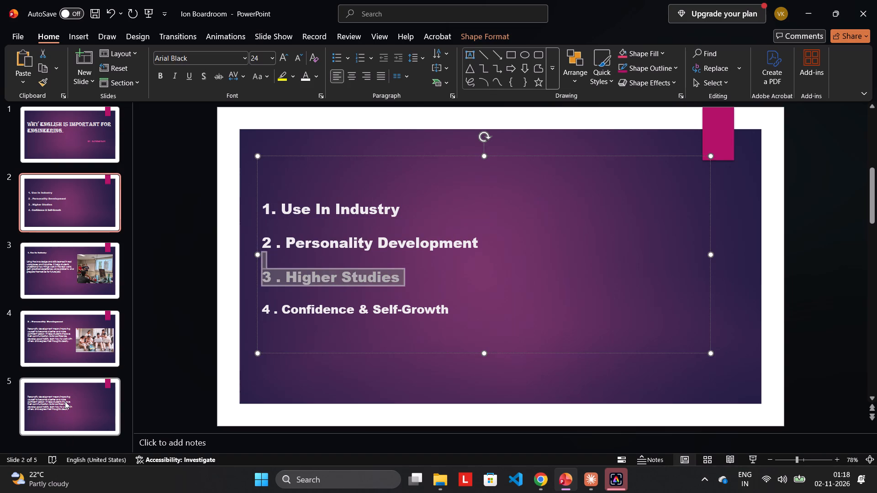
left_click(293, 153)
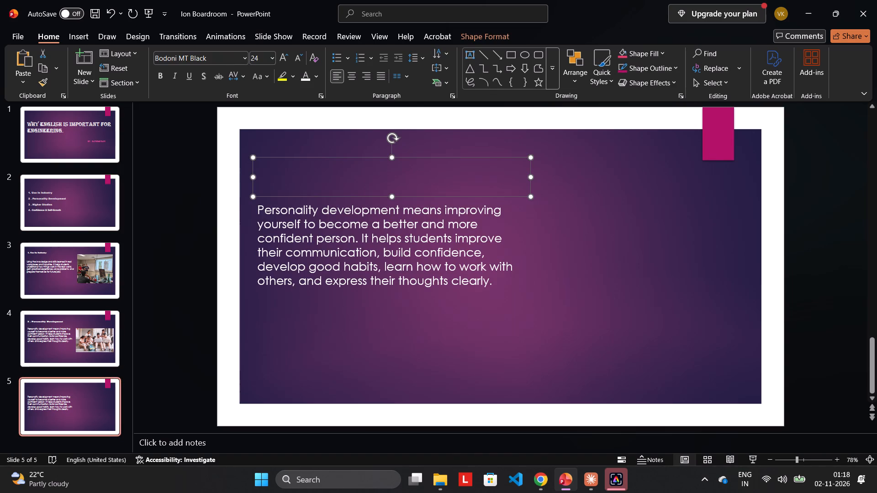
key("ctrl+v")
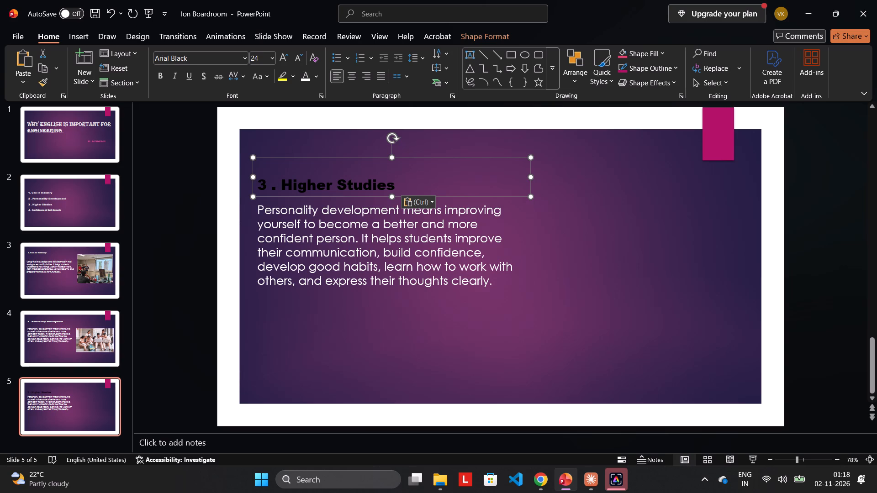
Set the font colour of all text on slide 5 to white.
key("ctrl+a")
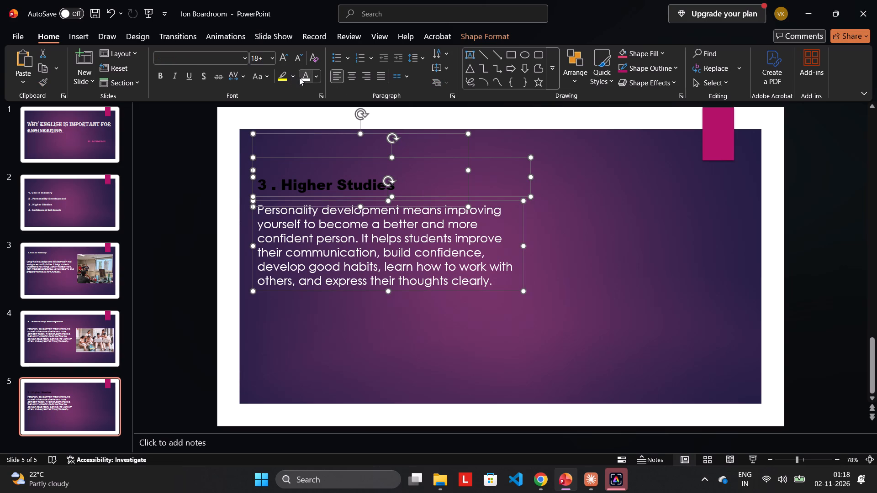
left_click(303, 77)
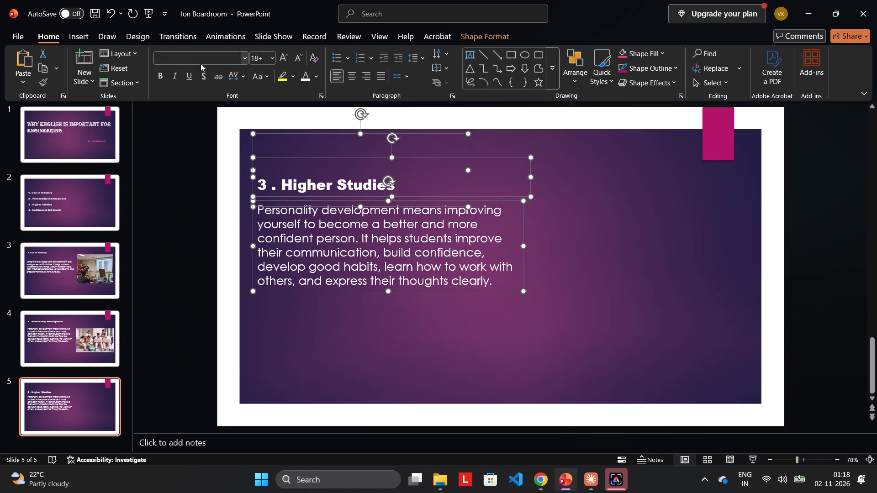
Check the heading font on slide 4 and set slide 5's "3 . Higher Studies" heading to Bodoni MT Black.
left_click(245, 59)
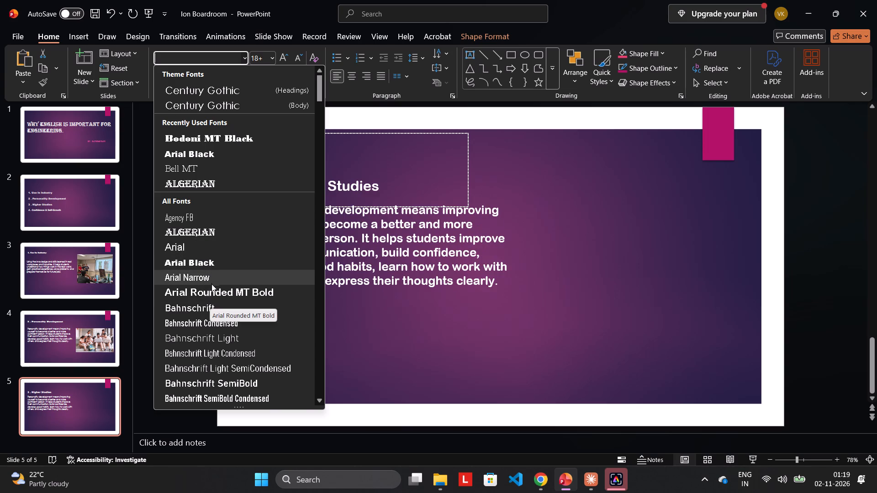
left_click(419, 346)
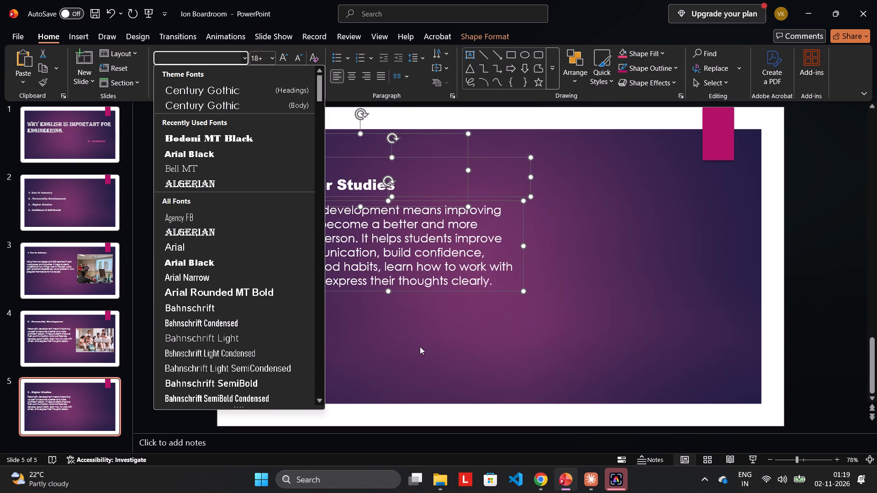
left_click(96, 333)
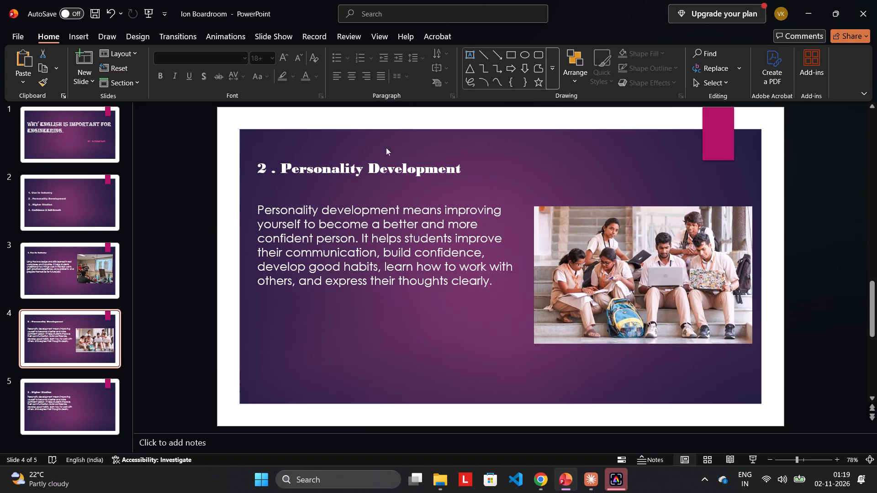
left_click_drag(462, 167, 295, 160)
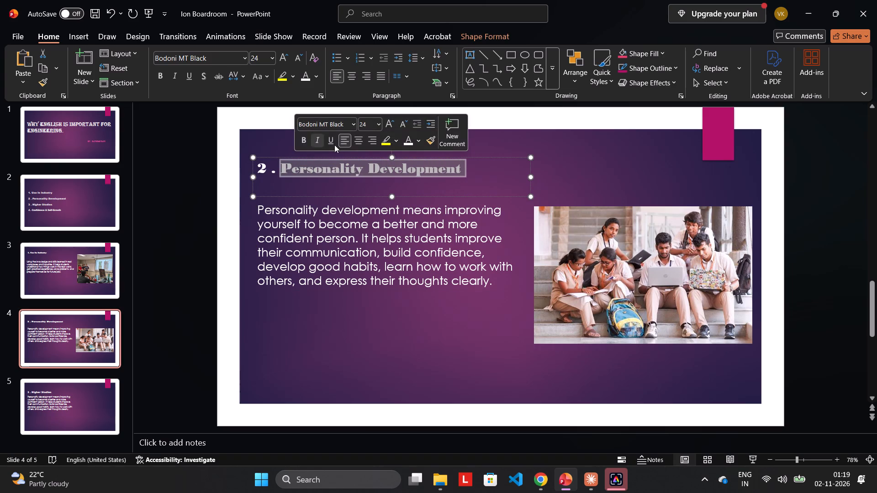
left_click(181, 184)
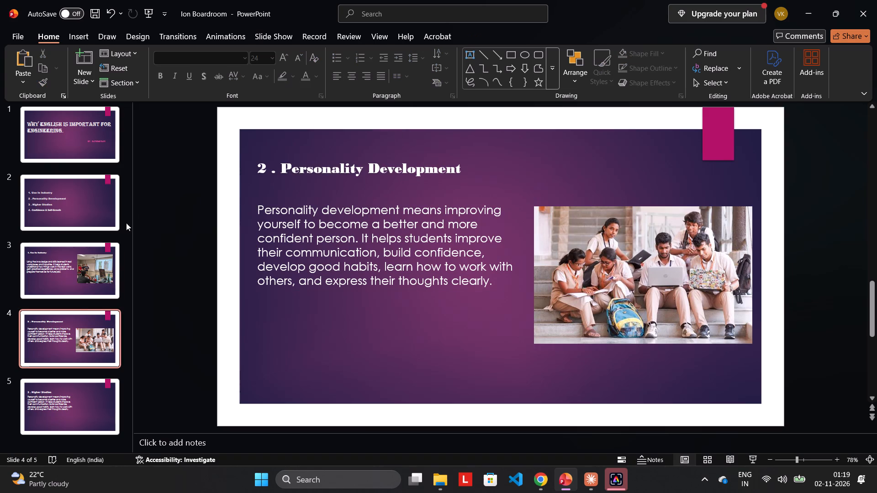
left_click(43, 414)
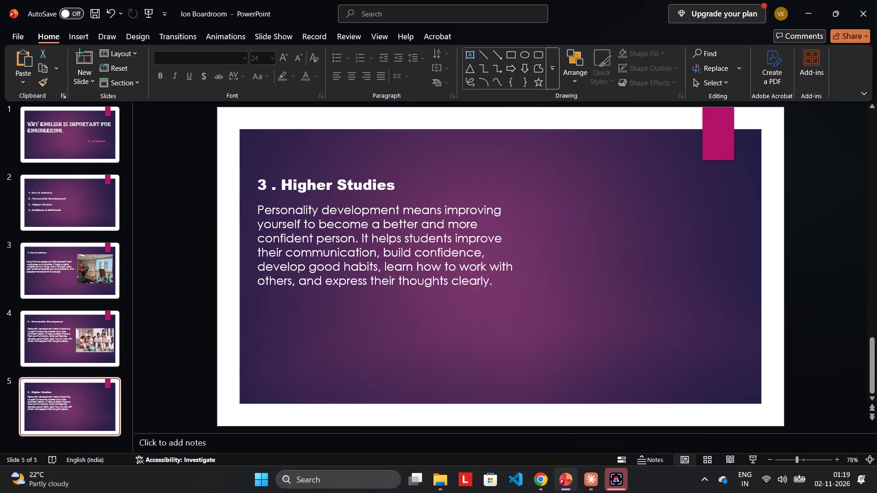
left_click_drag(396, 184, 283, 175)
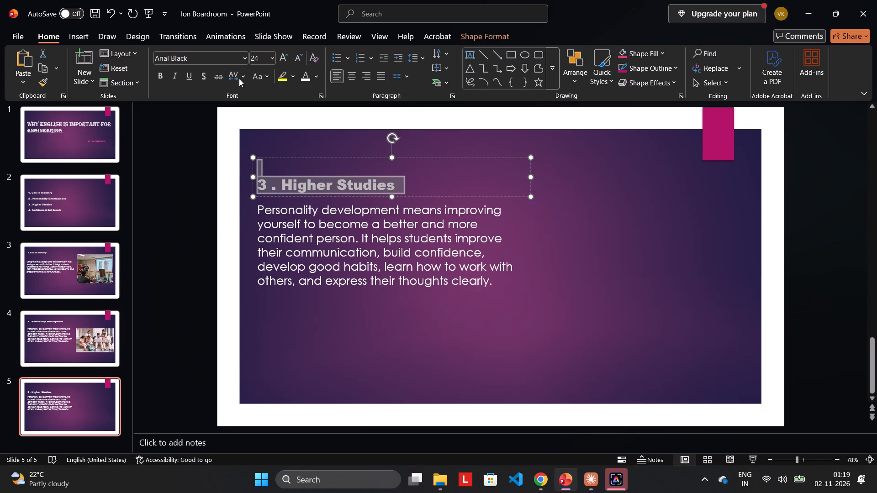
left_click(246, 59)
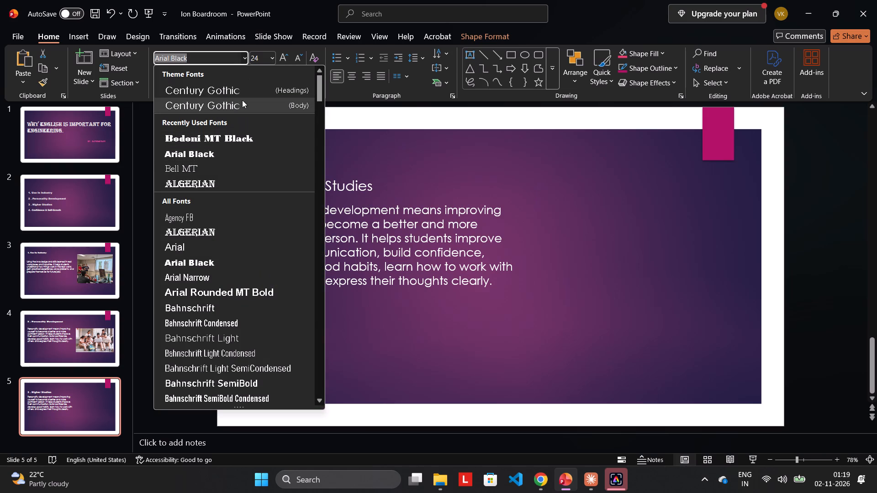
left_click(227, 133)
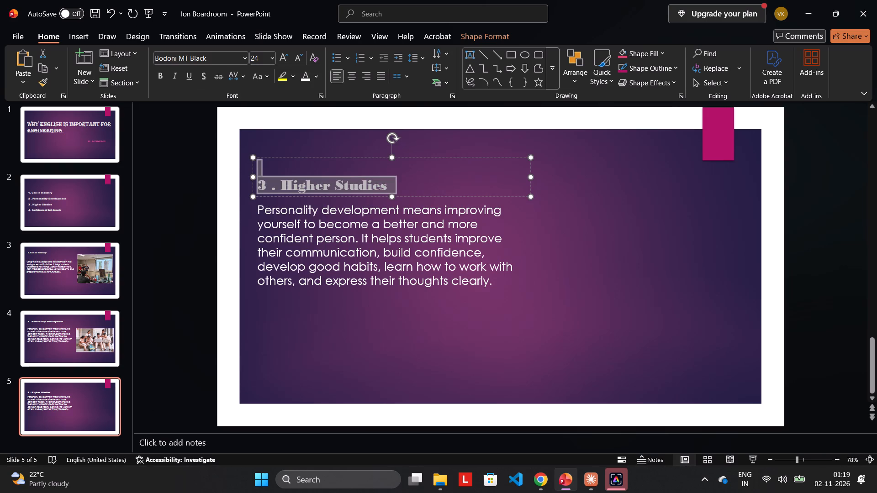
left_click(586, 258)
Move slide 5's "3 . Higher Studies" heading up, away from the explanation, and widen its text box slightly.
left_click(291, 183)
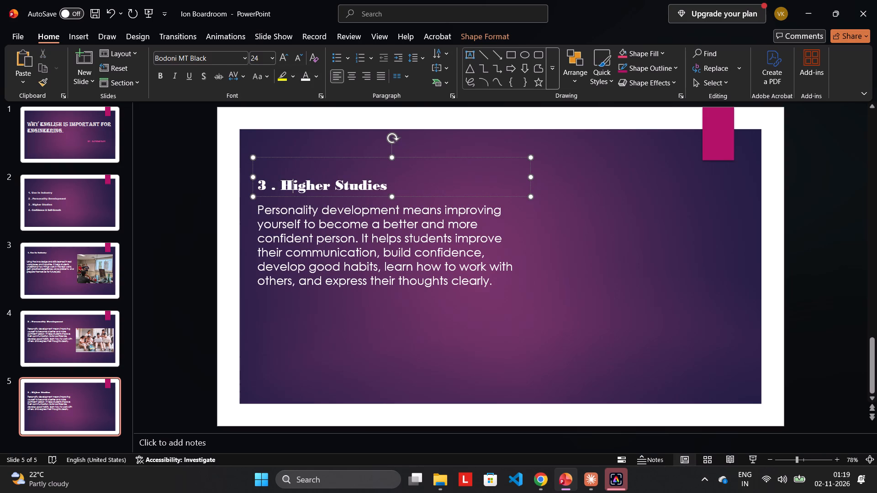
left_click_drag(255, 159, 251, 147)
left_click_drag(297, 158, 304, 134)
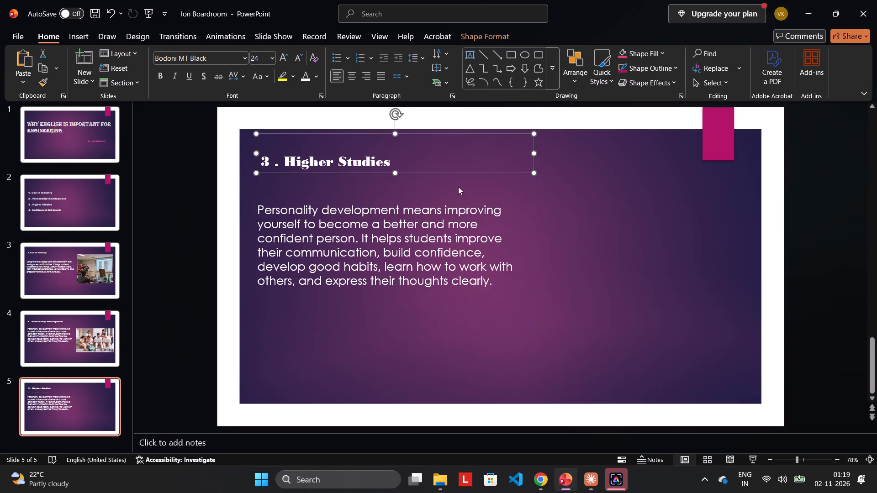
left_click_drag(534, 173, 539, 182)
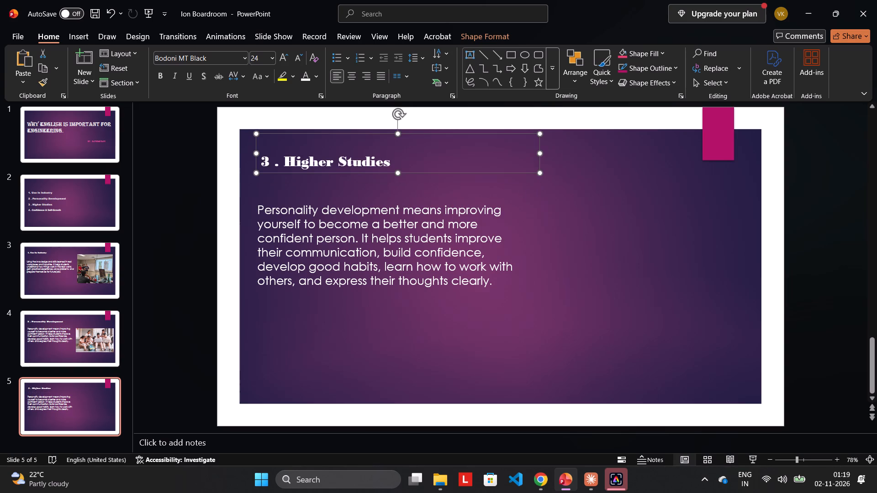
left_click_drag(399, 131, 399, 138)
Delete the Personality Development explanation from slide 5's body text box, keeping the empty box.
left_click(259, 204)
left_click(491, 283)
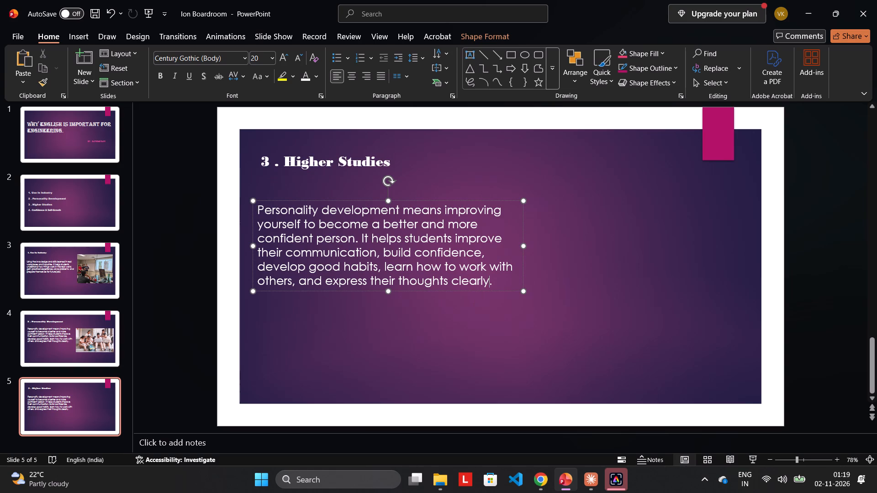
key("ctrl+a")
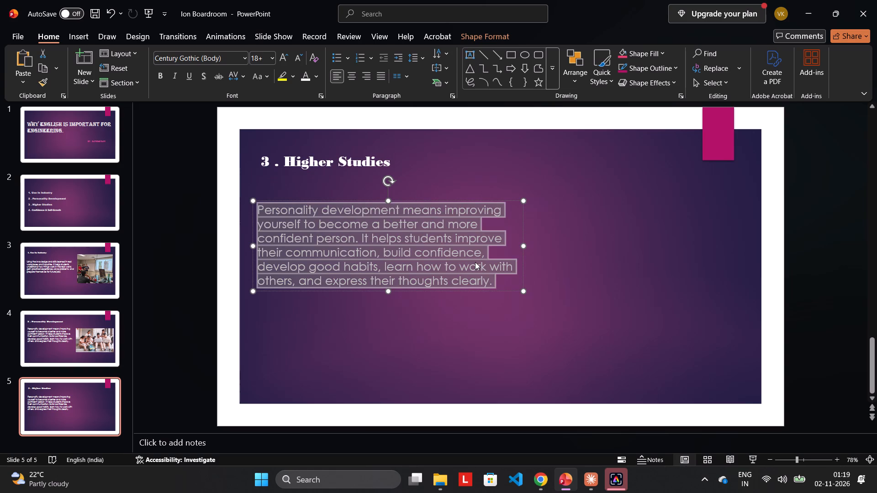
key("Delete")
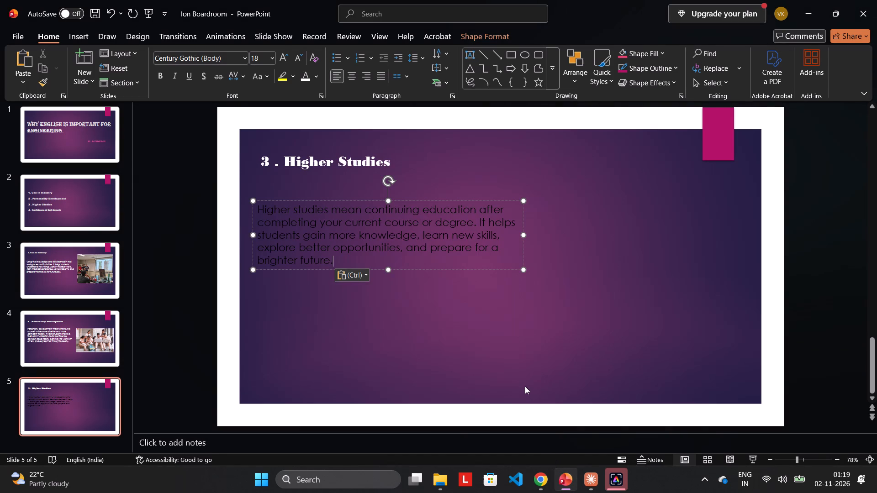
Set the font colour of slide 5's Higher Studies explanation to white.
key("ctrl+a")
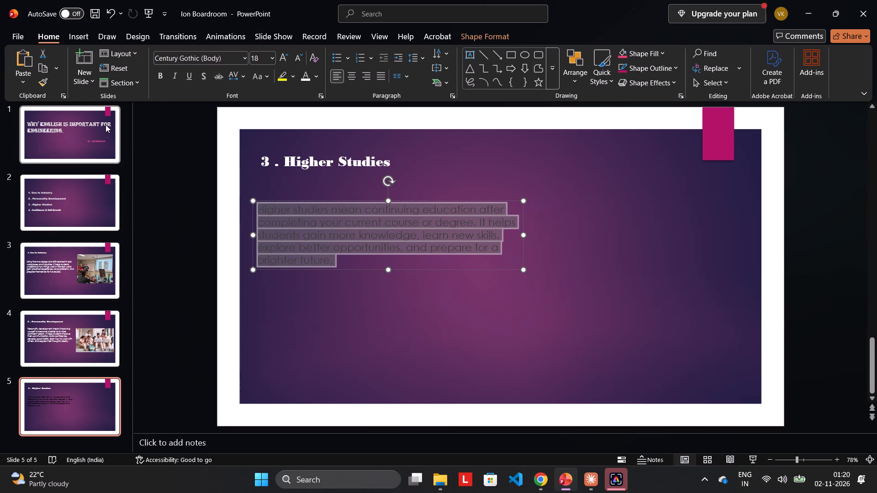
left_click(301, 75)
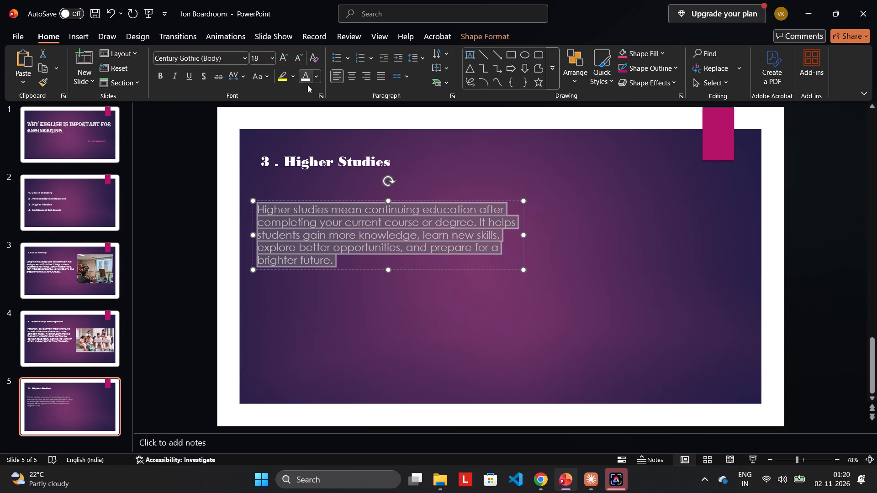
Widen slide 5's Higher Studies explanation box slightly and set its text to size 20.
left_click_drag(522, 268, 534, 305)
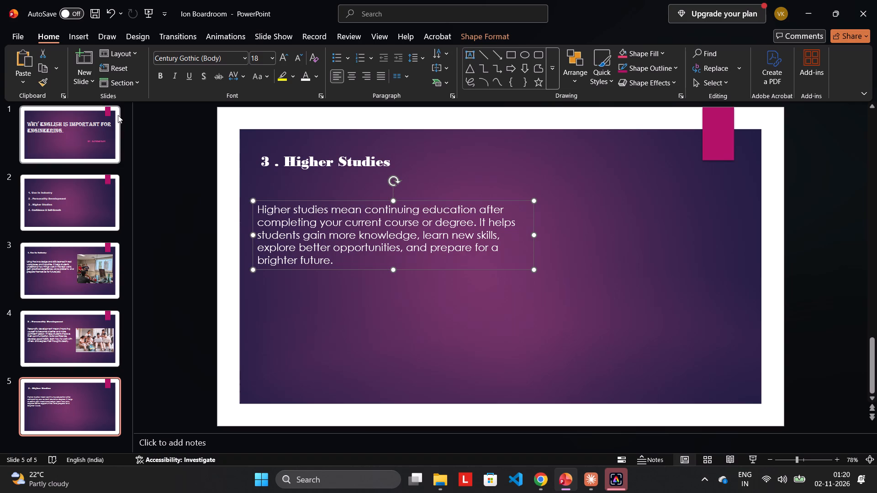
key("ctrl+a")
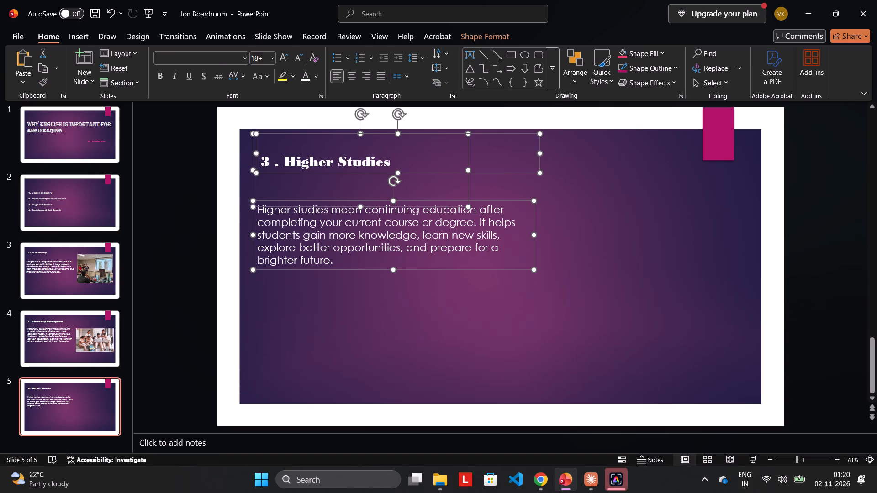
left_click(350, 344)
left_click_drag(336, 209, 336, 232)
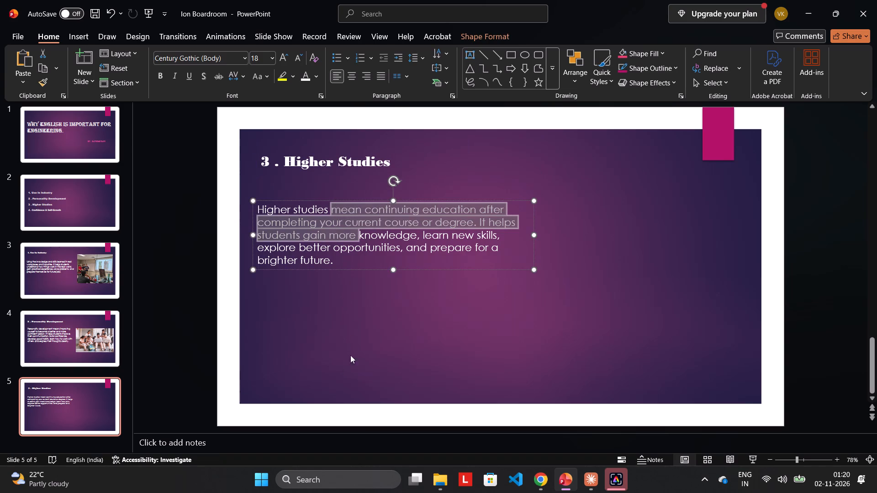
key("ctrl+a")
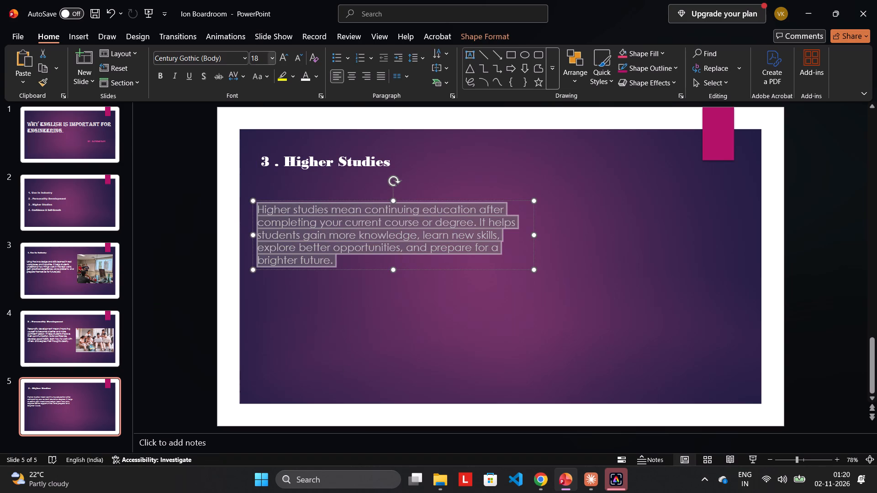
left_click(283, 57)
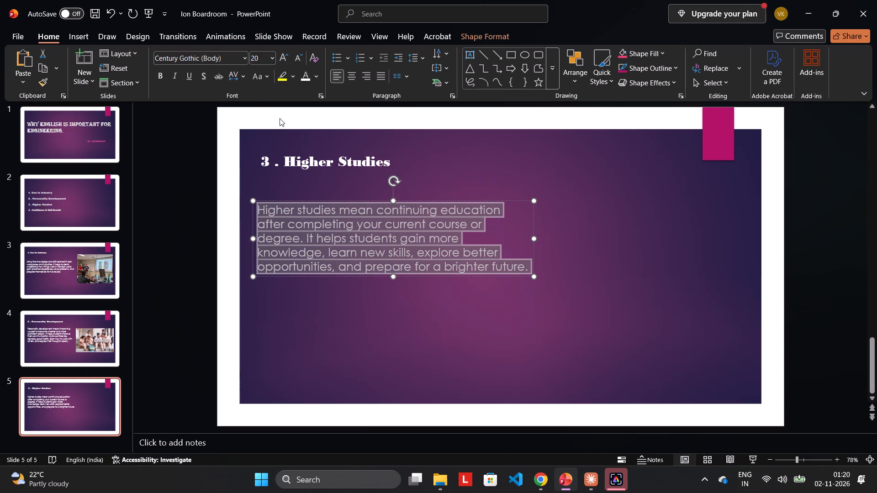
left_click(244, 56)
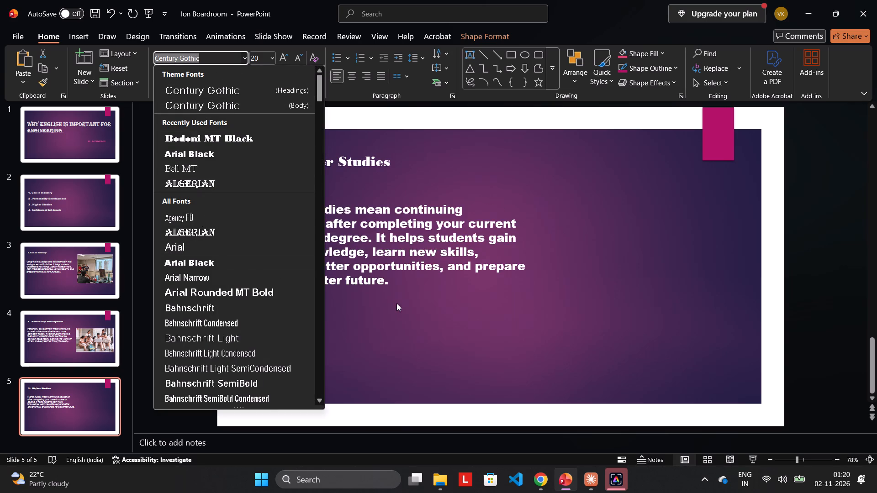
left_click(406, 323)
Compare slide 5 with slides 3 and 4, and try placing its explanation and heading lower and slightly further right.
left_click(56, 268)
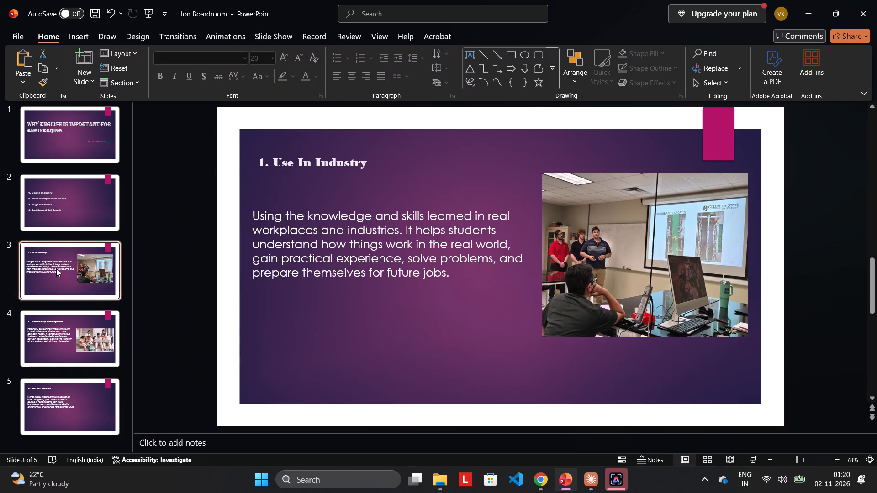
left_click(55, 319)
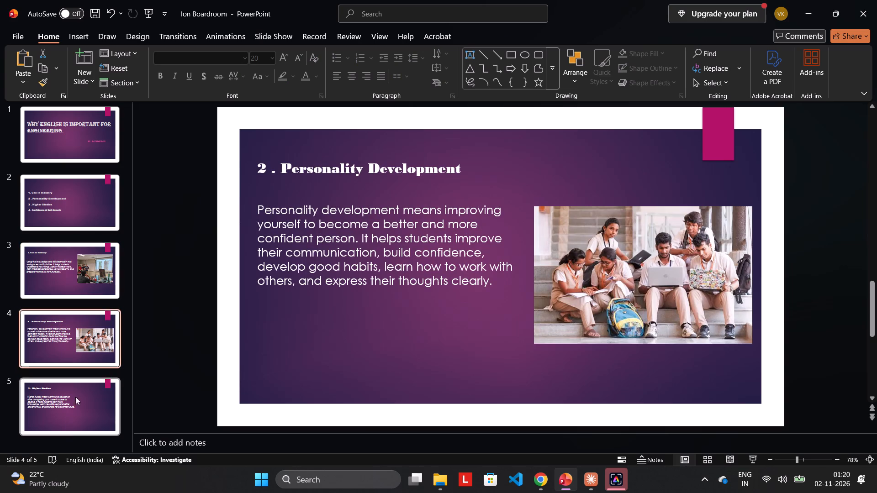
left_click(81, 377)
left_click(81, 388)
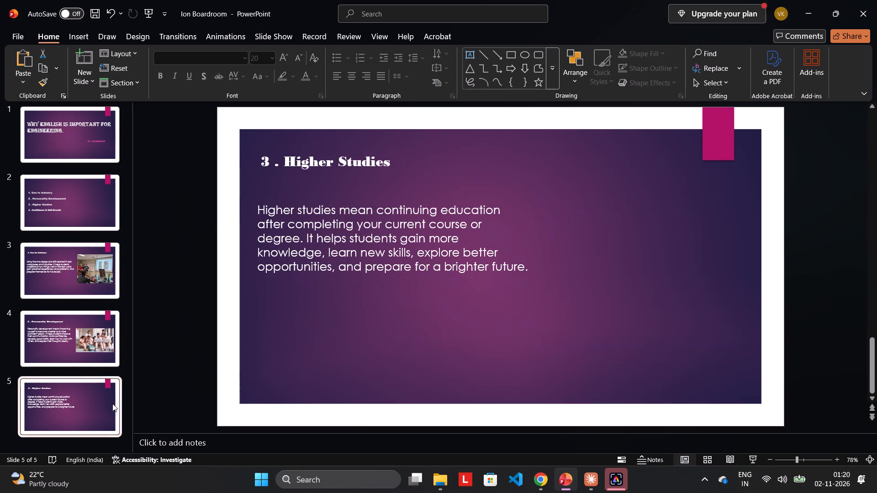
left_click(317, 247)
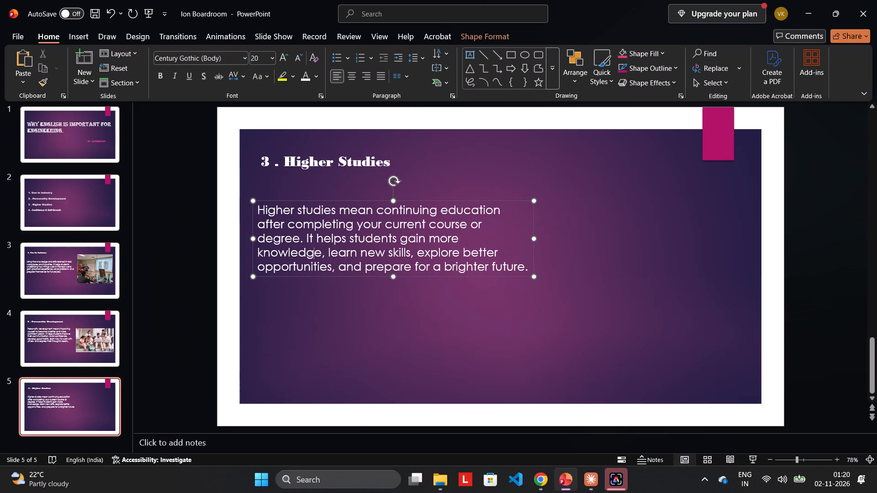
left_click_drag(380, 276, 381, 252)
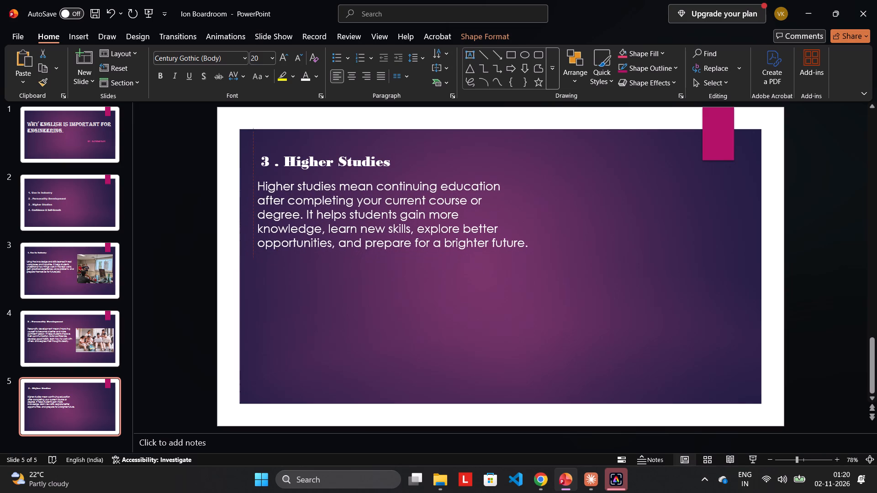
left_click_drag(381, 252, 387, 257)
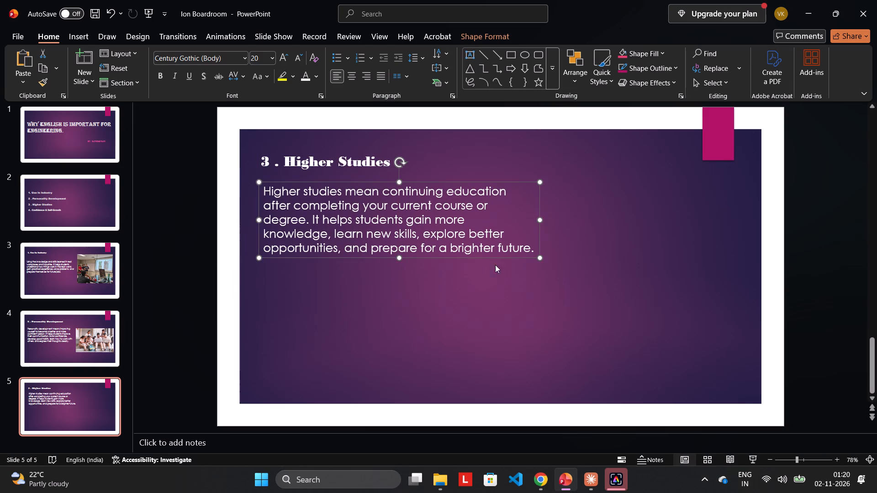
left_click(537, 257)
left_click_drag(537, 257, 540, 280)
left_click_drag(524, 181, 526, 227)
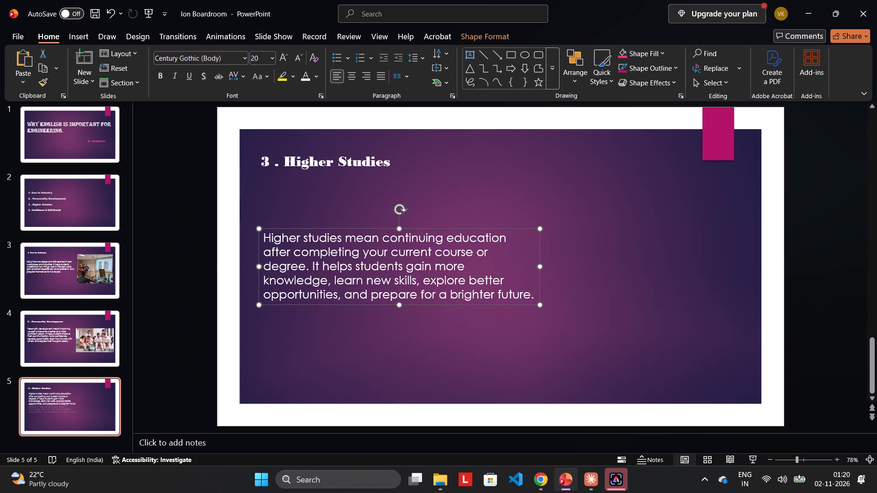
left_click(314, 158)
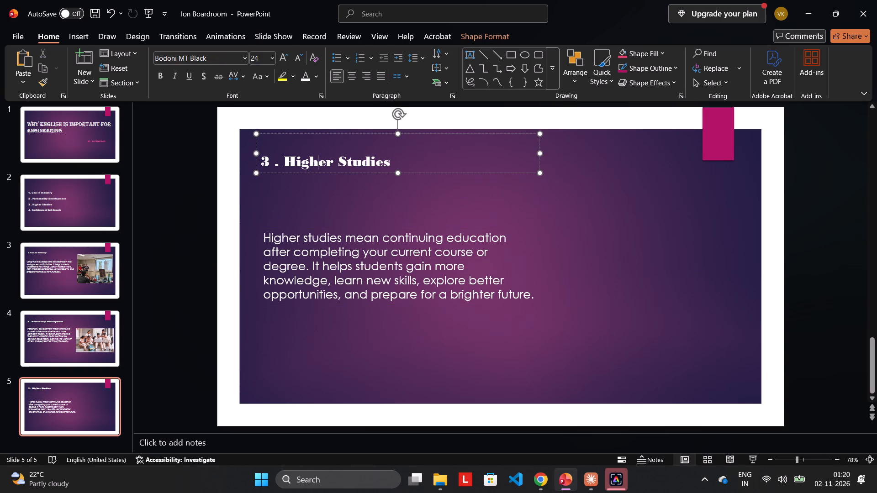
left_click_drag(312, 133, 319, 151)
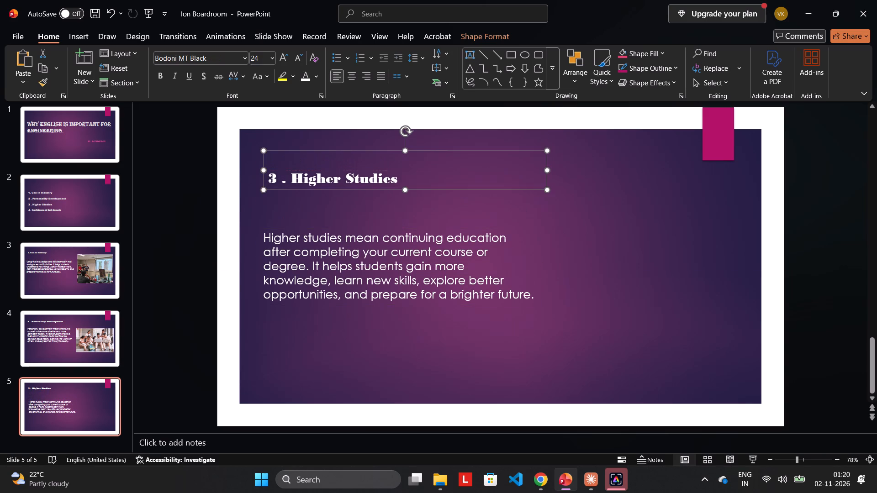
On slide 3, move the Use In Industry explanation up and slightly right so it sits closer beneath its heading.
left_click(74, 338)
left_click(69, 254)
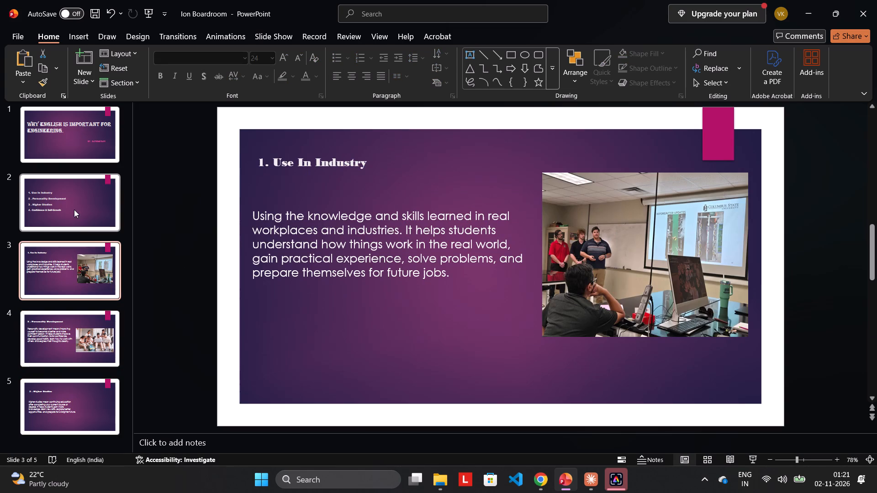
left_click(308, 250)
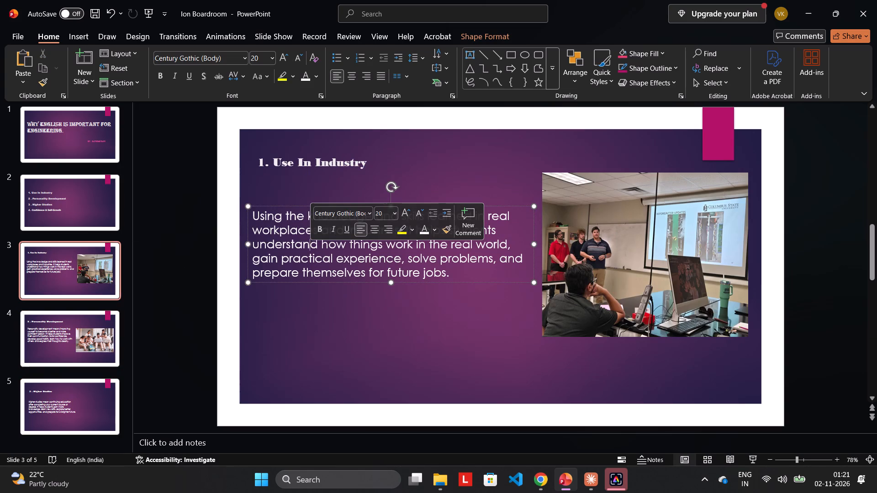
left_click_drag(299, 205, 301, 184)
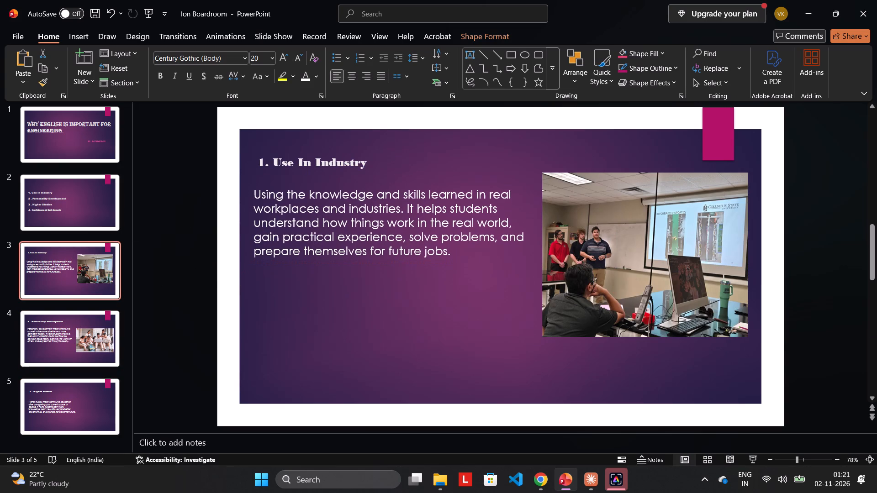
left_click_drag(301, 184, 308, 184)
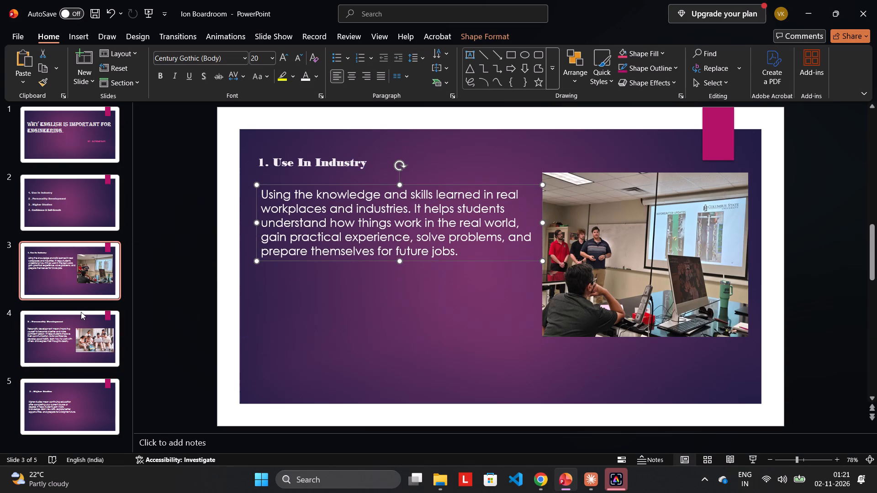
On slide 5, place the heading near the purple panel's top edge and the explanation a little below it, with left edges roughly aligned.
left_click(65, 400)
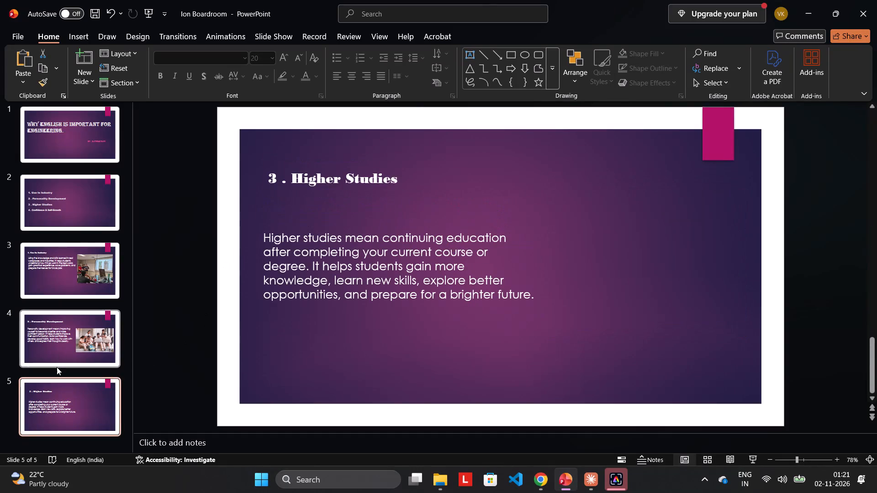
left_click(362, 254)
left_click_drag(354, 227, 354, 226)
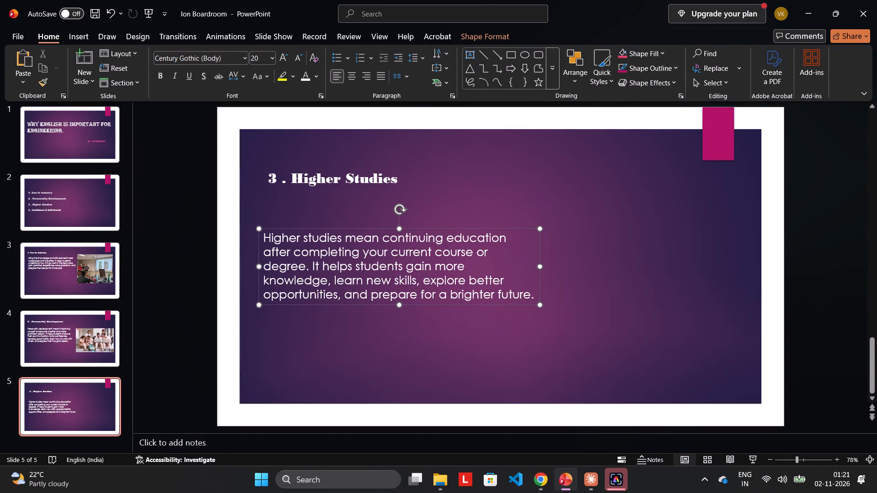
left_click_drag(354, 226, 358, 206)
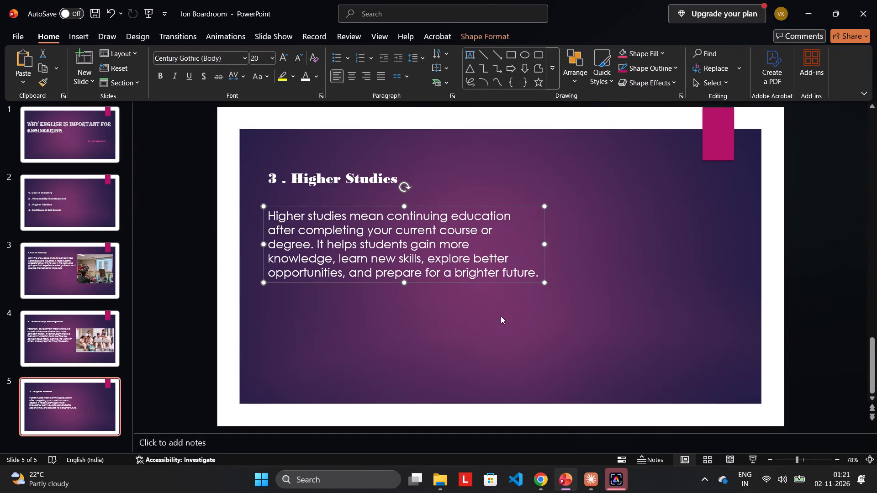
left_click(465, 330)
left_click(342, 177)
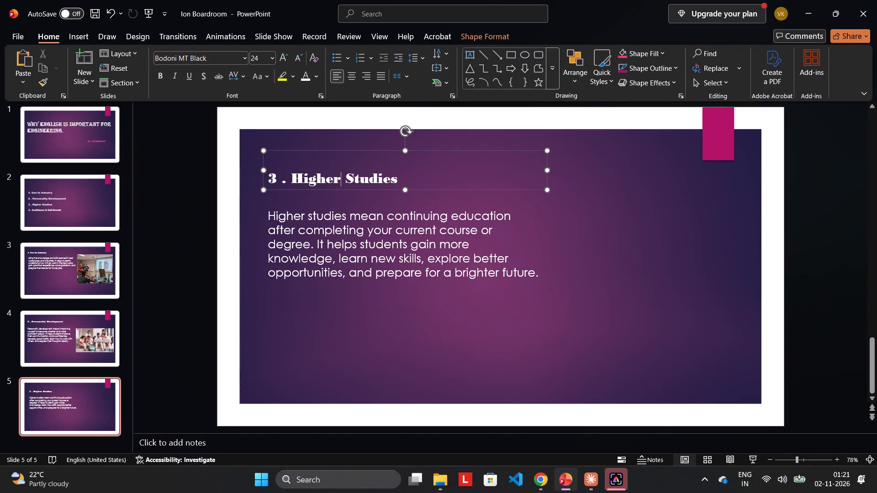
left_click_drag(347, 150, 347, 148)
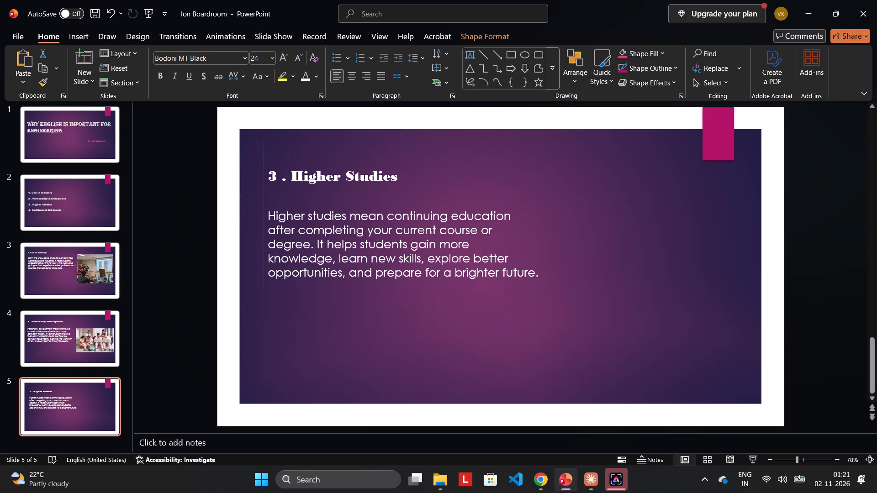
left_click_drag(347, 148, 346, 132)
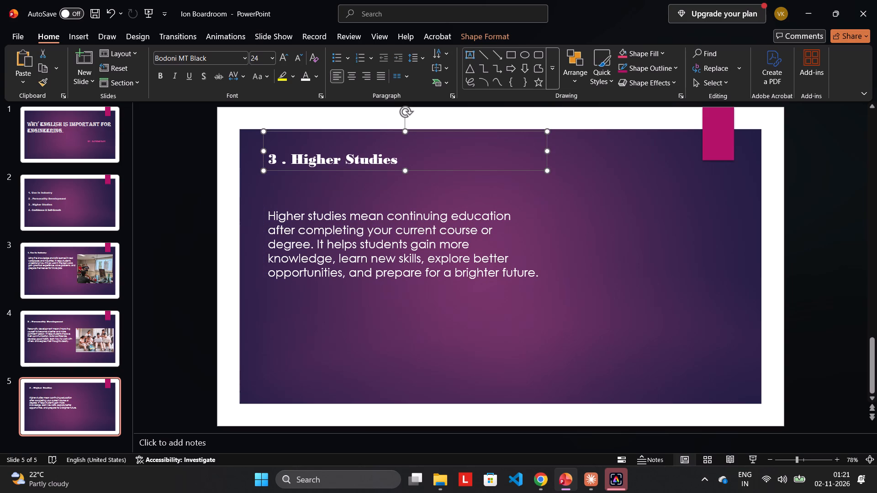
left_click_drag(313, 130, 312, 123)
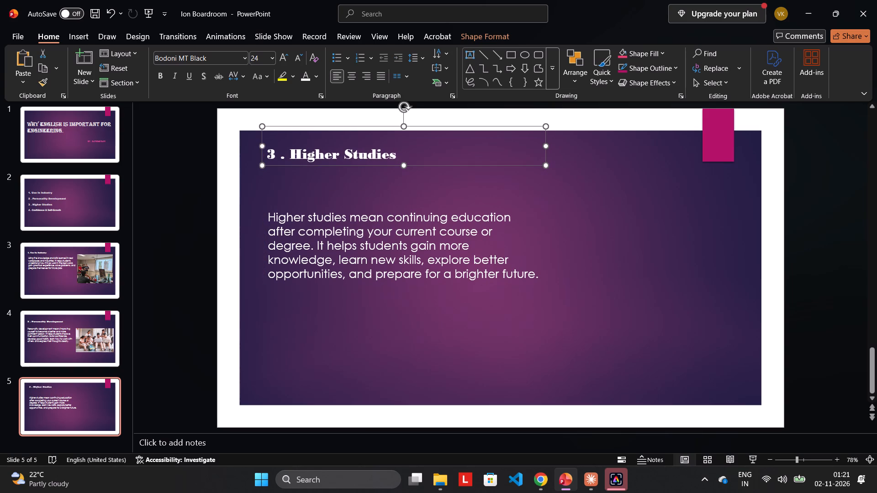
left_click(340, 236)
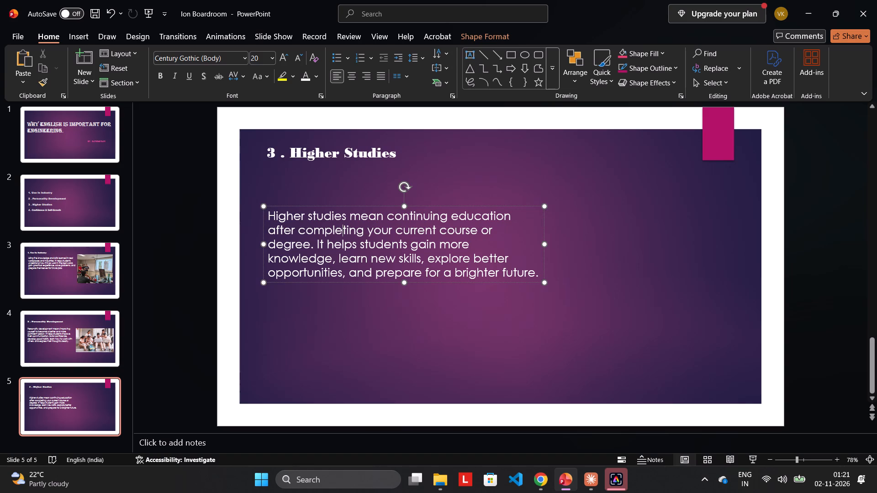
left_click_drag(330, 206, 333, 193)
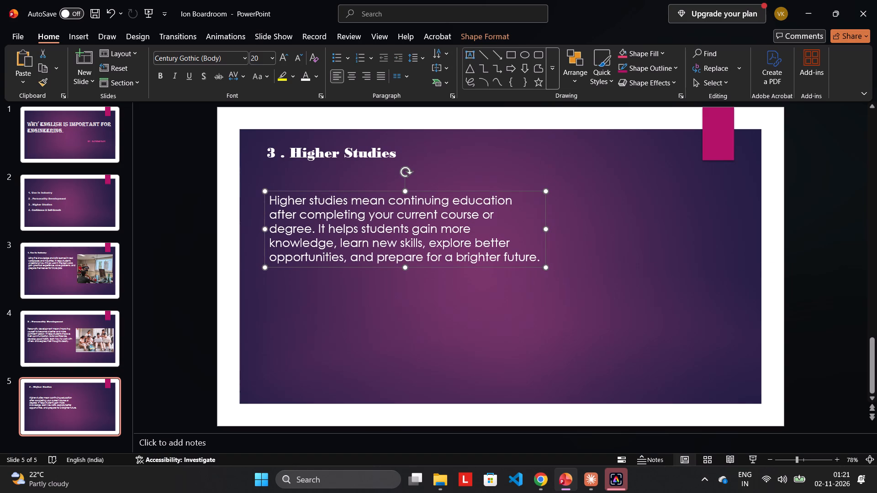
Insert the picture 1793558944718.jpg from the Downloads folder into slide 5.
left_click(78, 34)
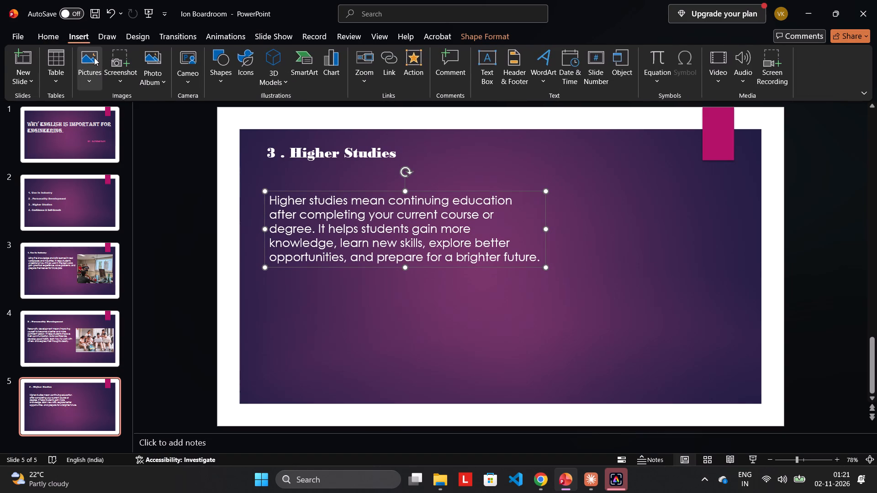
left_click(94, 58)
left_click(128, 121)
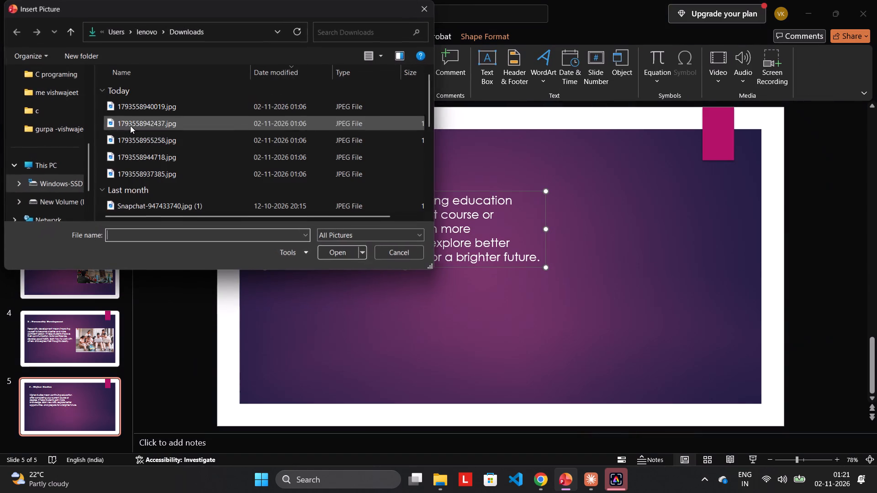
left_click(140, 155)
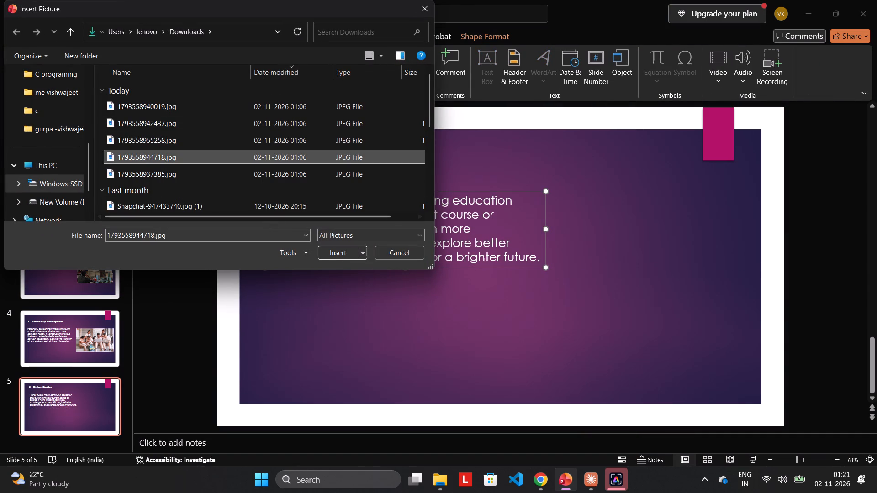
left_click(340, 253)
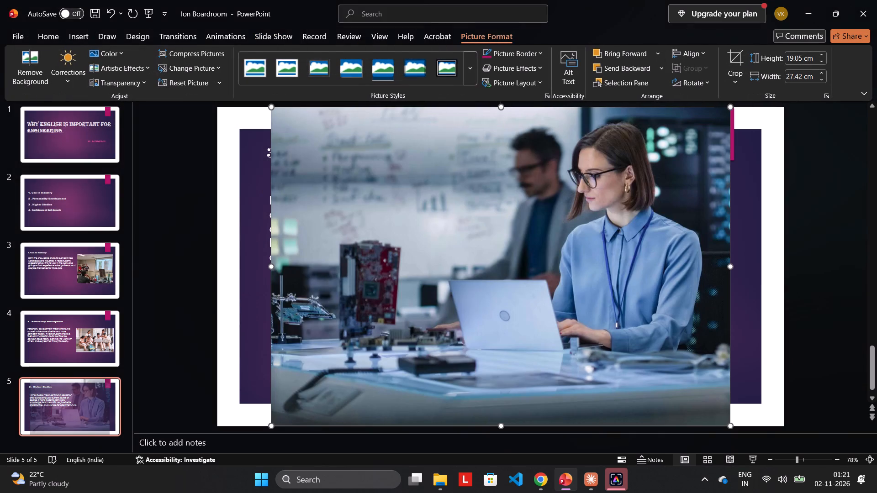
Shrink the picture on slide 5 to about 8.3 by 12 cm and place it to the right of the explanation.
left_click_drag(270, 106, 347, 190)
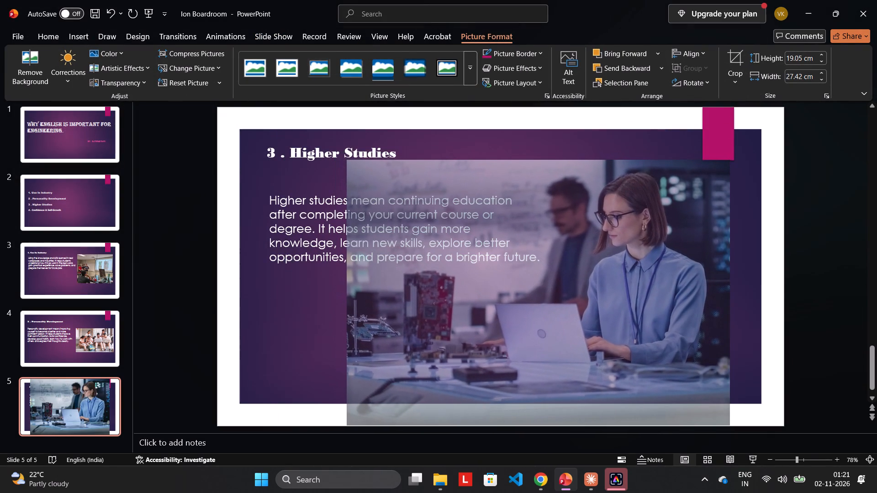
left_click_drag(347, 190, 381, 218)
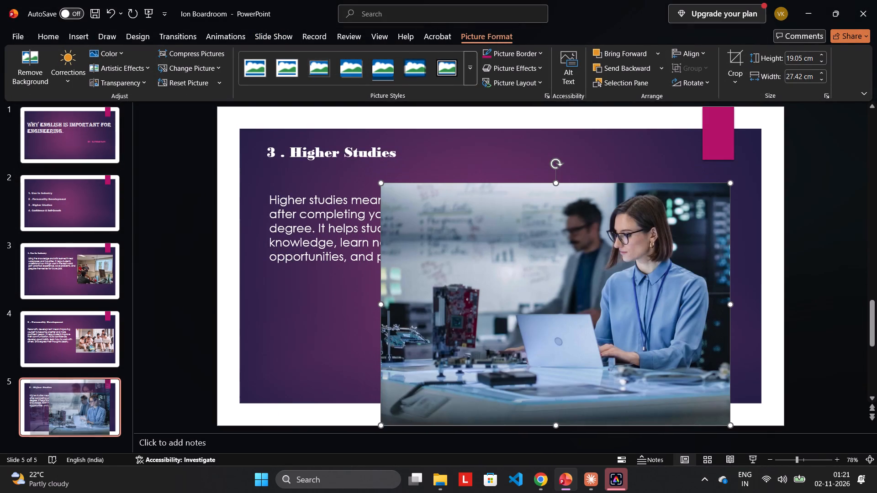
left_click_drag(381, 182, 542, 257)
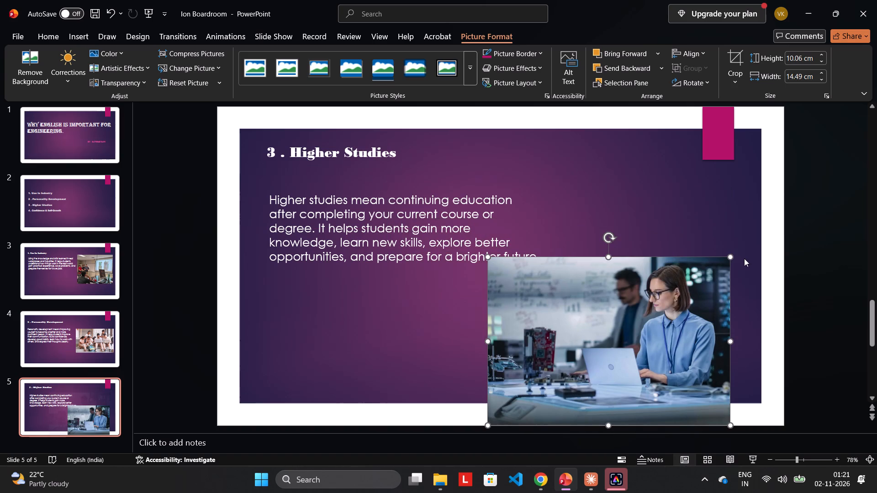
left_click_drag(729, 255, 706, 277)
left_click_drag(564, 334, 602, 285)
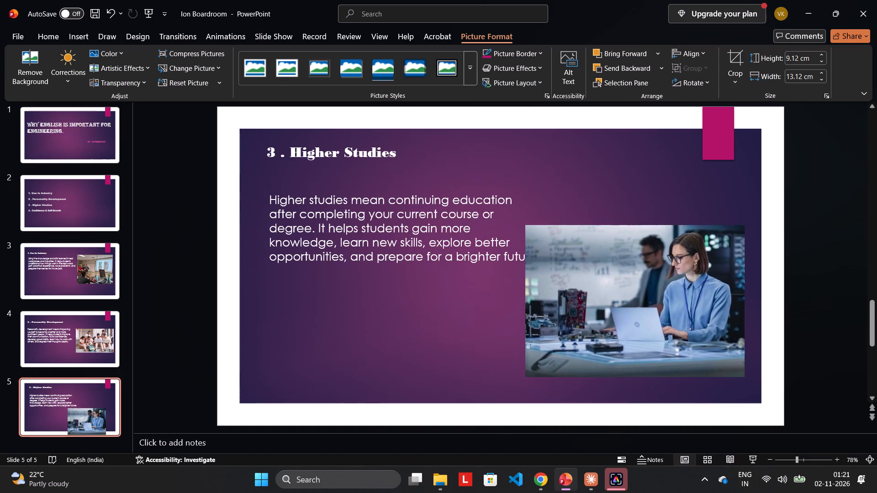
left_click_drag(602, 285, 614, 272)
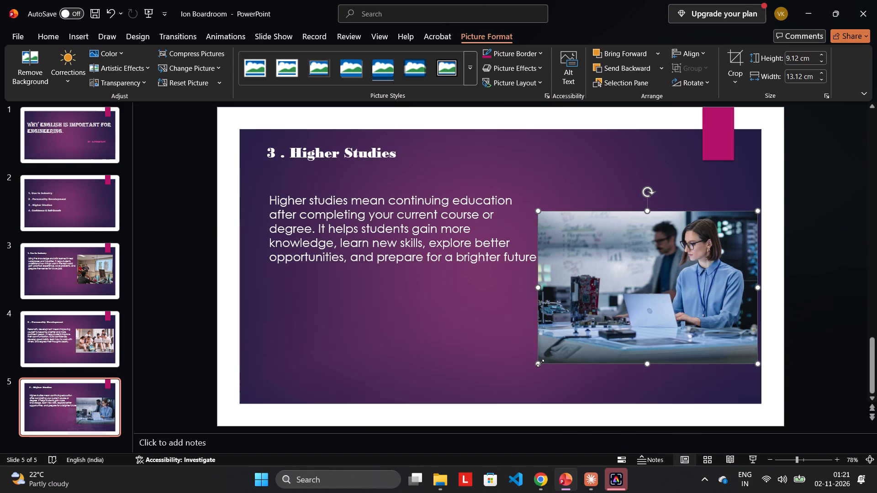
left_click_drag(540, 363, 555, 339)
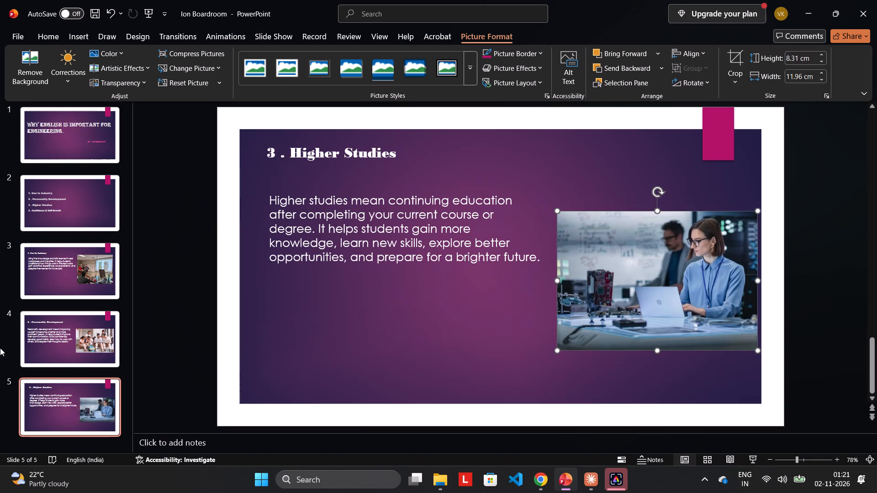
Compare the pictures and layout on slides 3, 4 and 5, and preview 1793558955258.jpg in the Downloads folder.
left_click(47, 323)
left_click(57, 401)
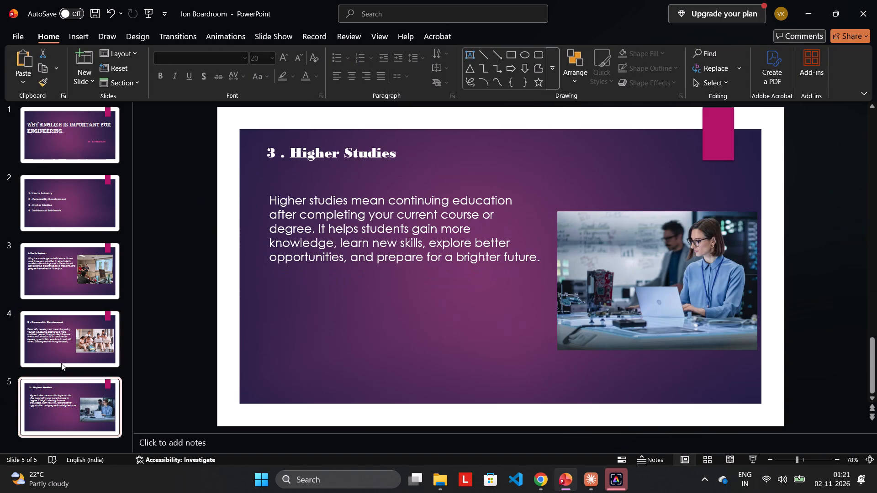
left_click(85, 271)
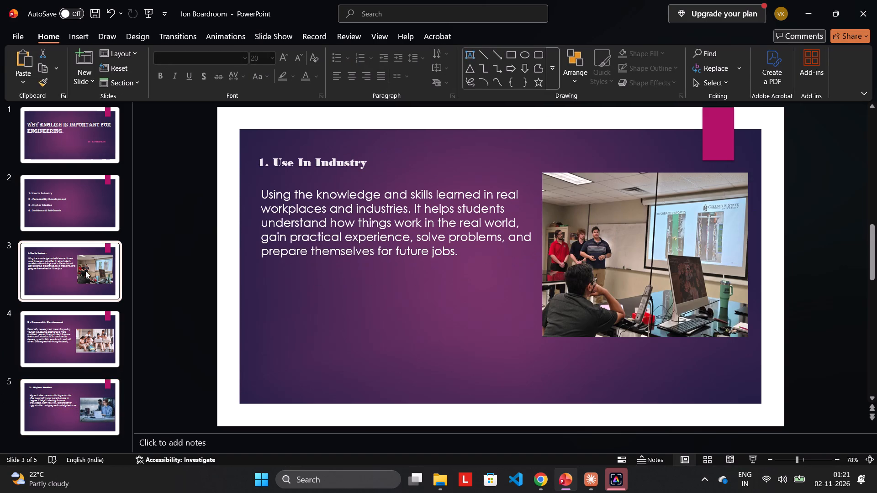
left_click(63, 356)
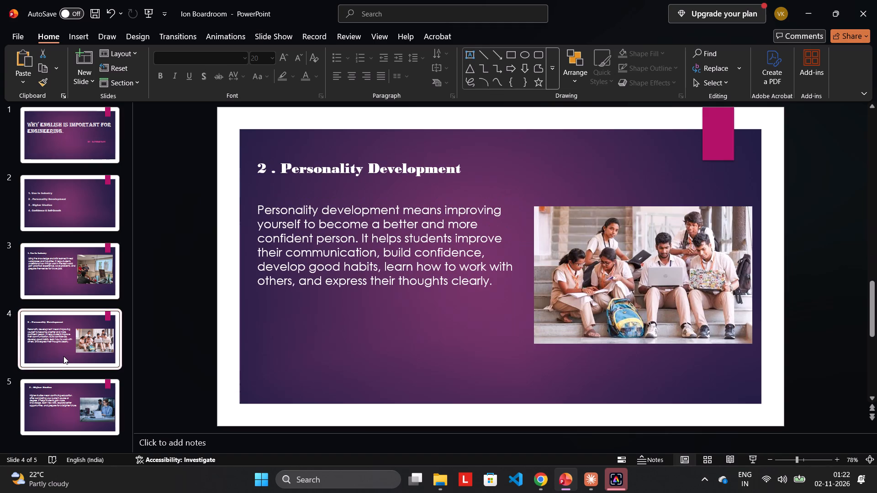
left_click(65, 414)
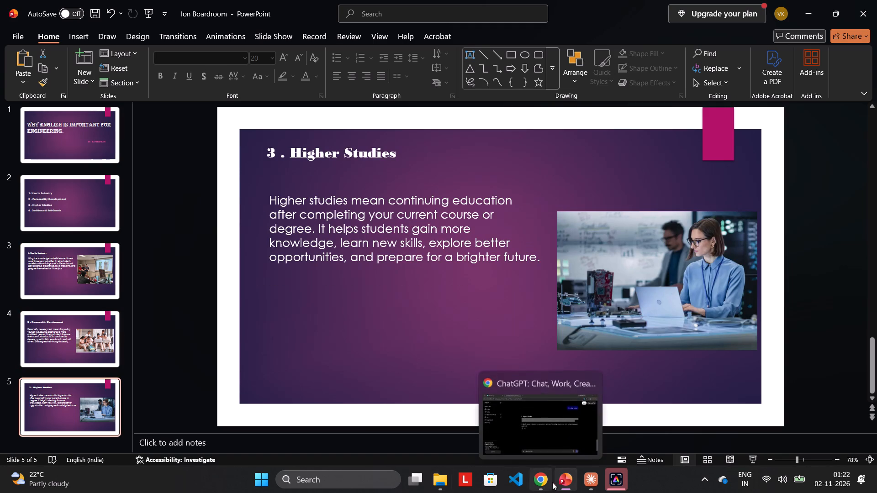
left_click(447, 483)
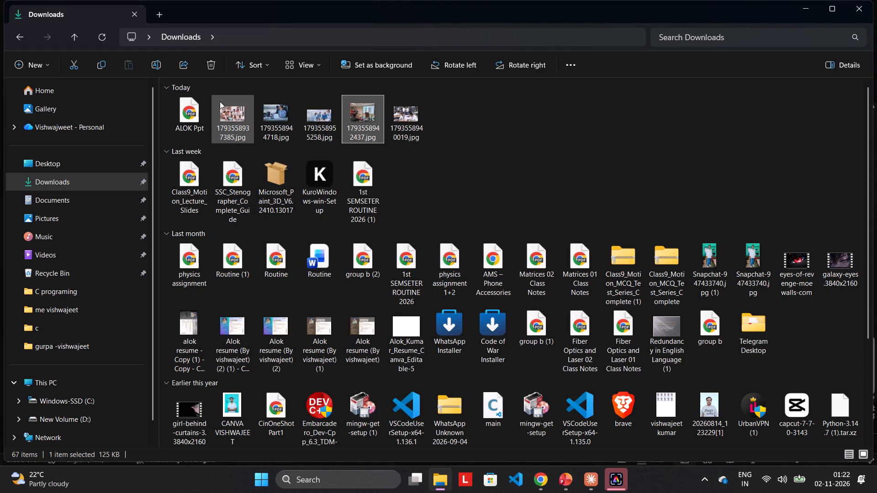
double_click(311, 112)
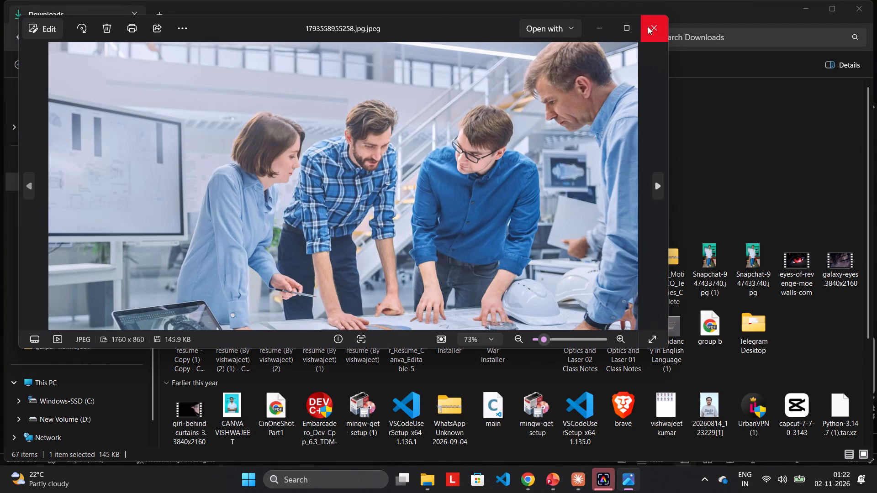
left_click(648, 26)
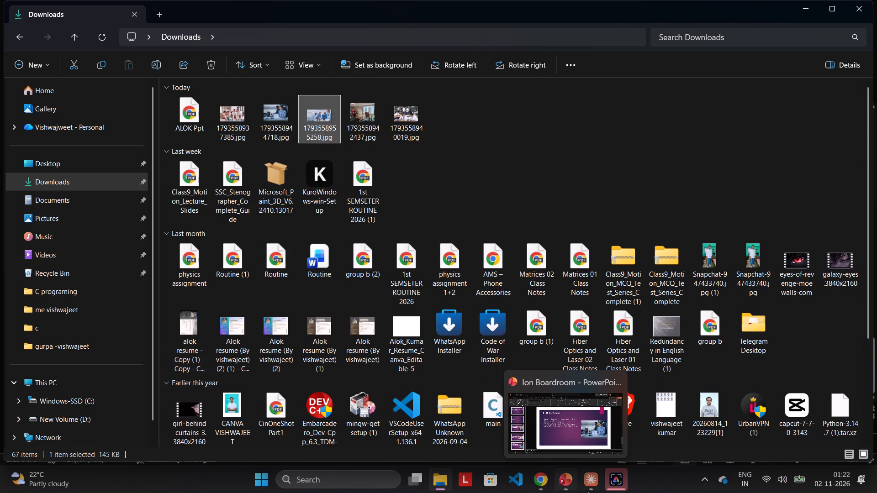
Cut the picture of the woman with a laptop from the Higher Studies slide.
left_click(559, 480)
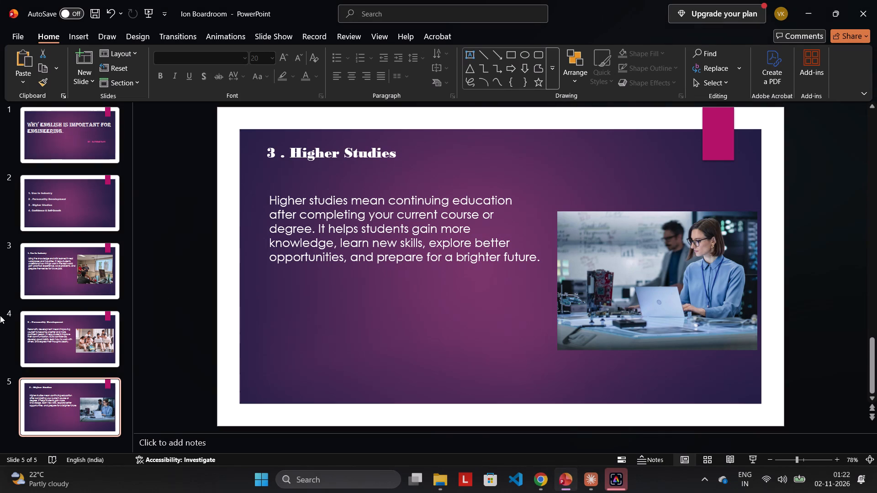
right_click(608, 248)
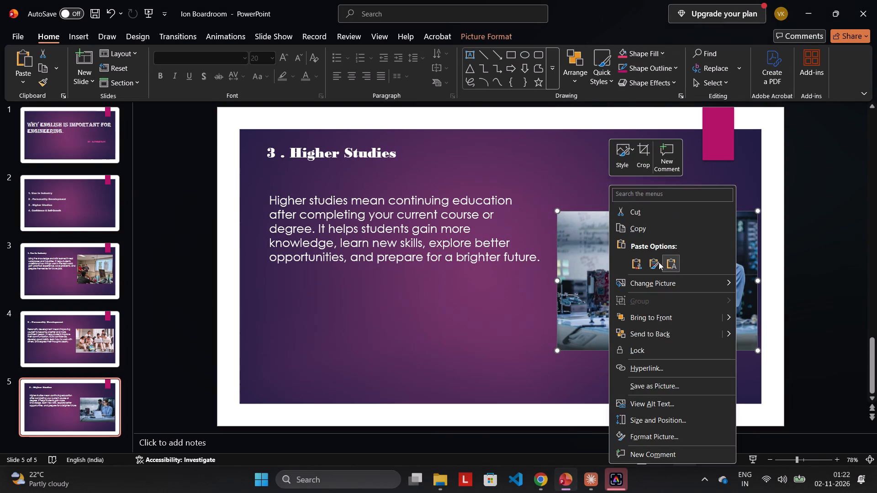
left_click(653, 212)
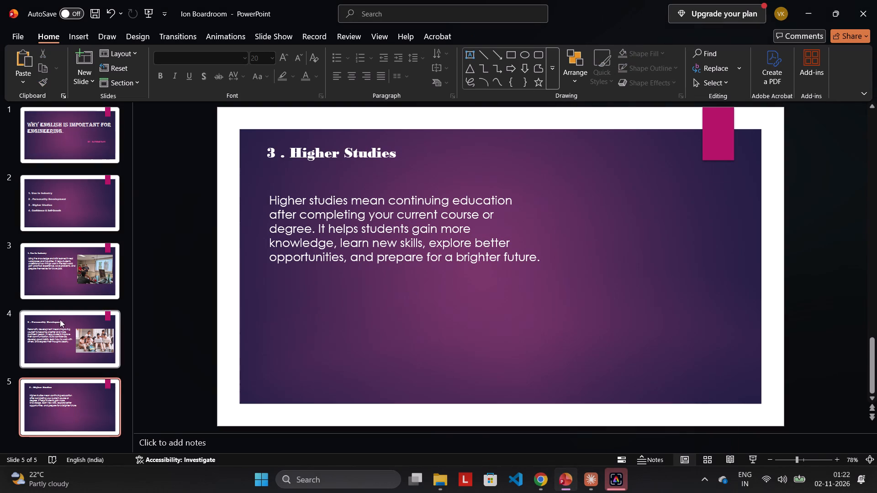
Cut the picture of the students on the steps from the Personality Development slide.
left_click(73, 338)
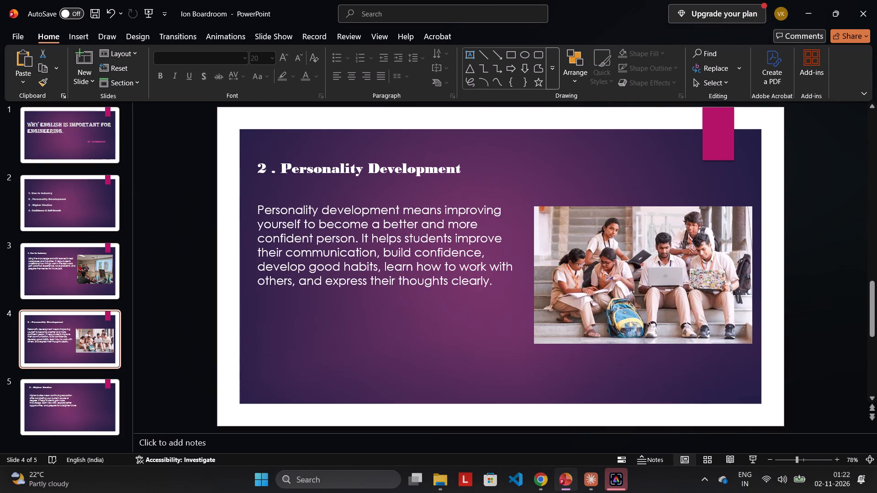
right_click(620, 272)
left_click(658, 215)
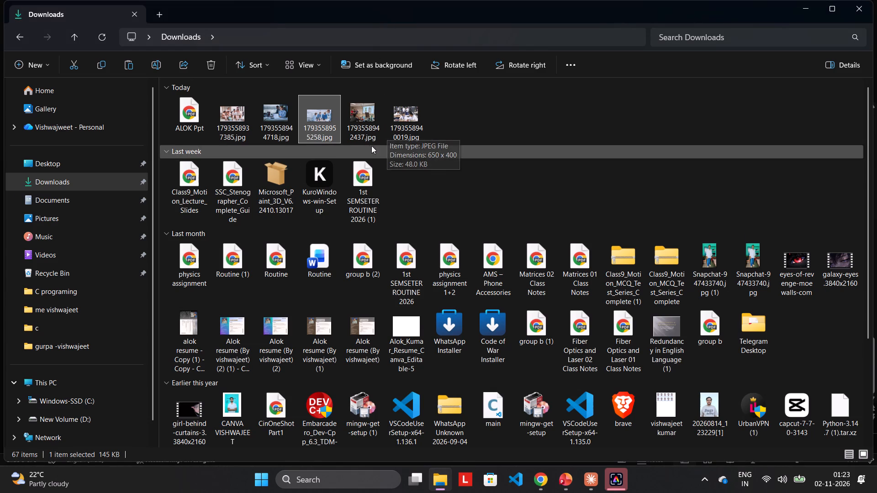
double_click(219, 111)
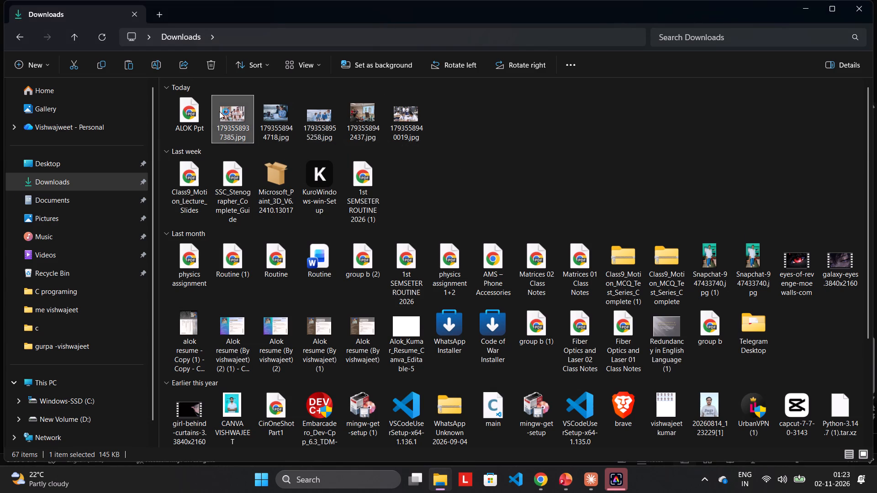
left_click(650, 31)
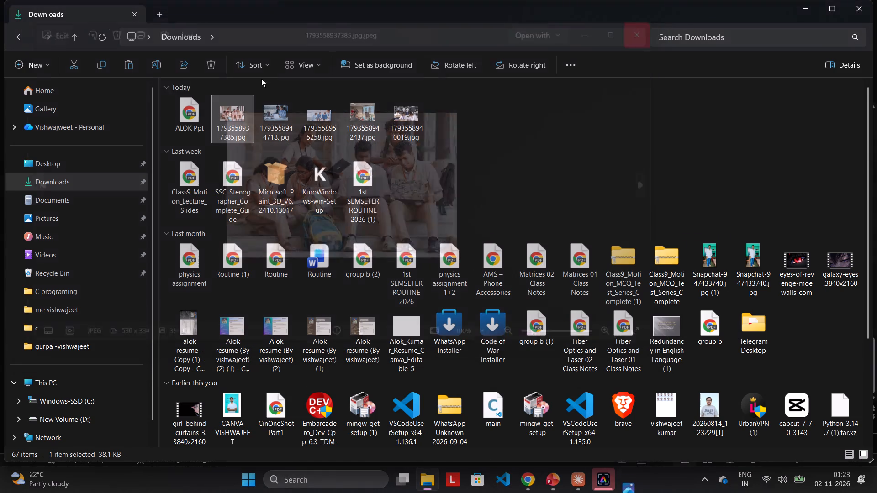
right_click(226, 118)
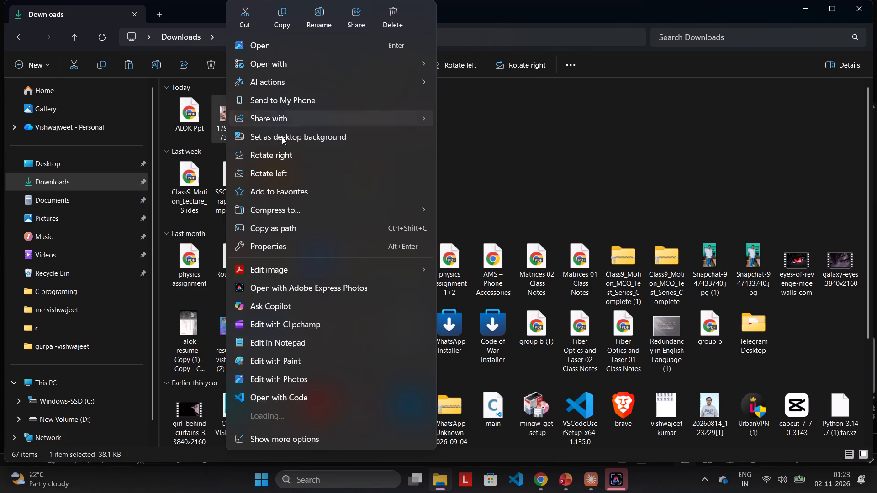
left_click(288, 15)
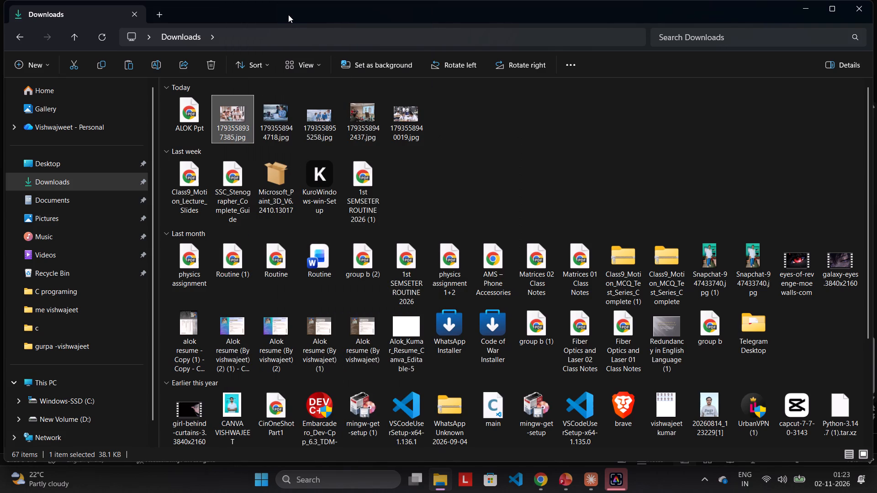
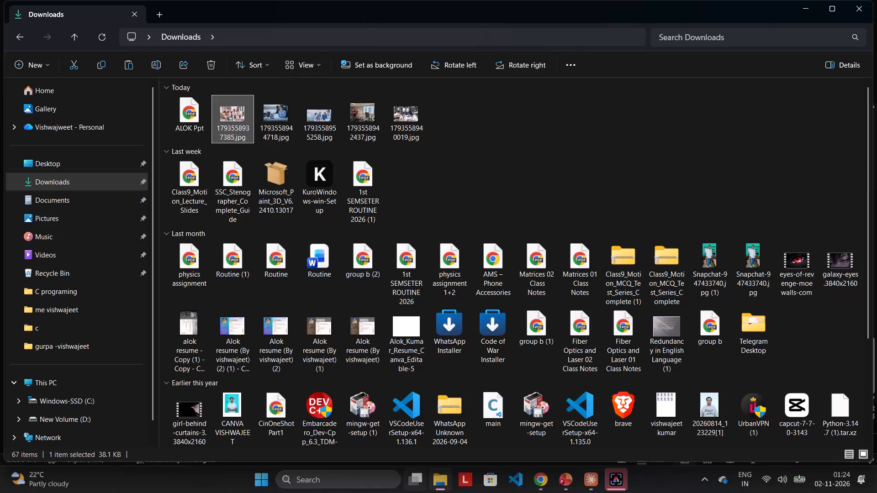
Copy the image 1793558937385.jpg of students on steps from Downloads and paste it onto the Higher Studies slide in PowerPoint.
left_click(570, 483)
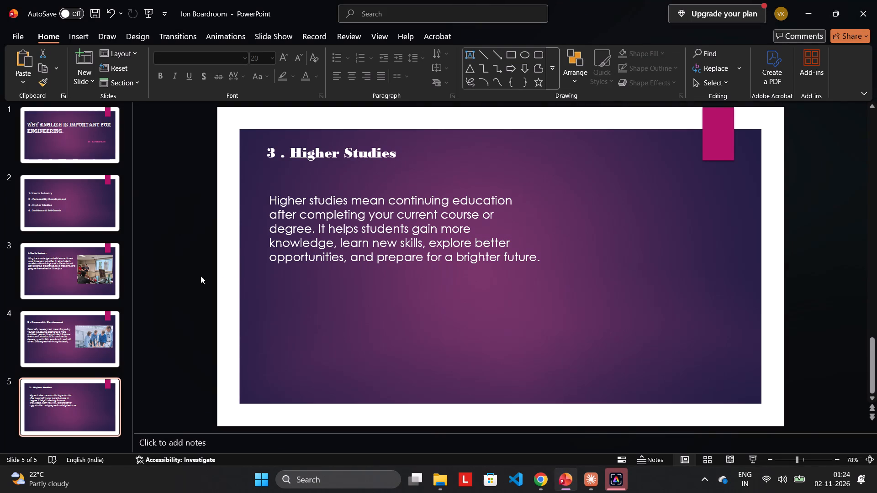
left_click_drag(92, 333, 102, 328)
left_click_drag(84, 236, 85, 262)
left_click(66, 342)
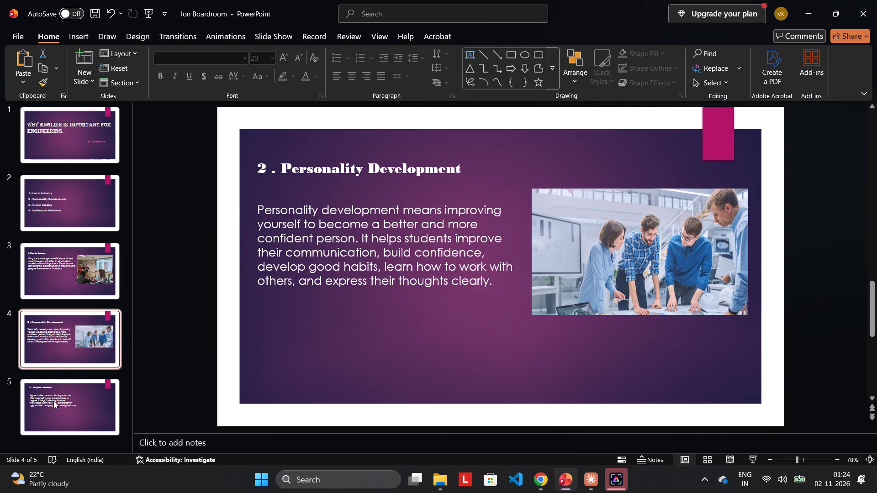
left_click(58, 410)
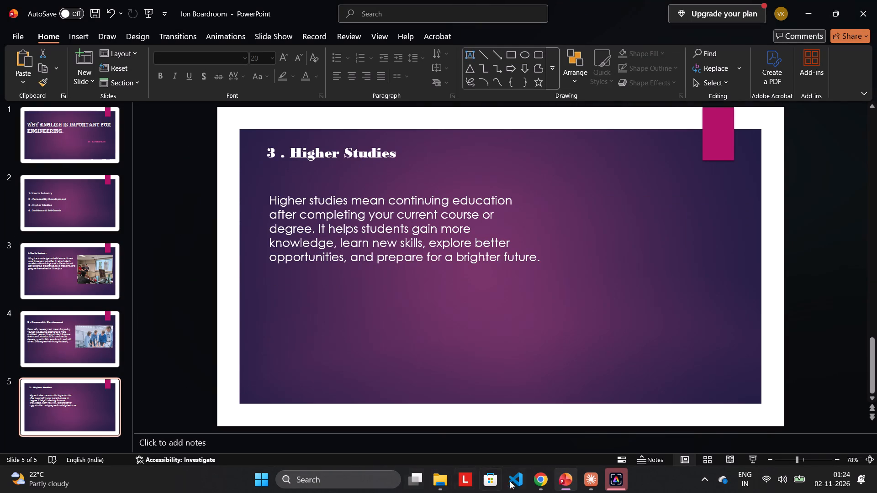
left_click(436, 476)
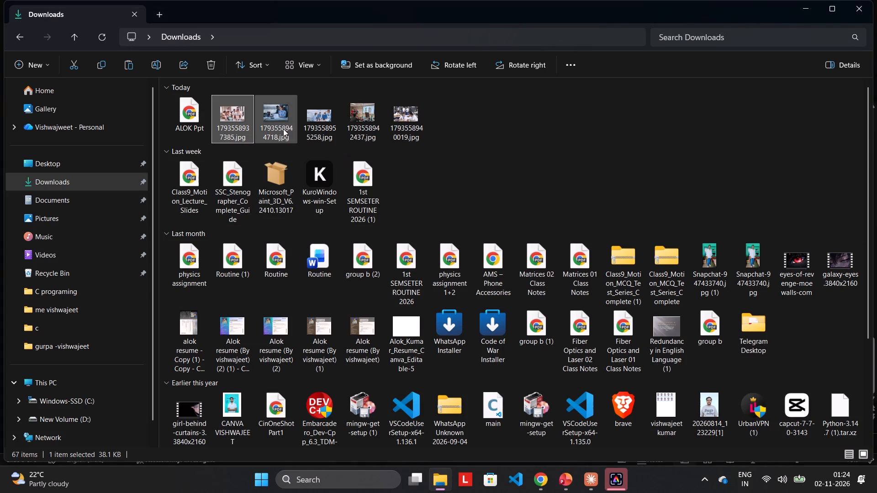
right_click(275, 110)
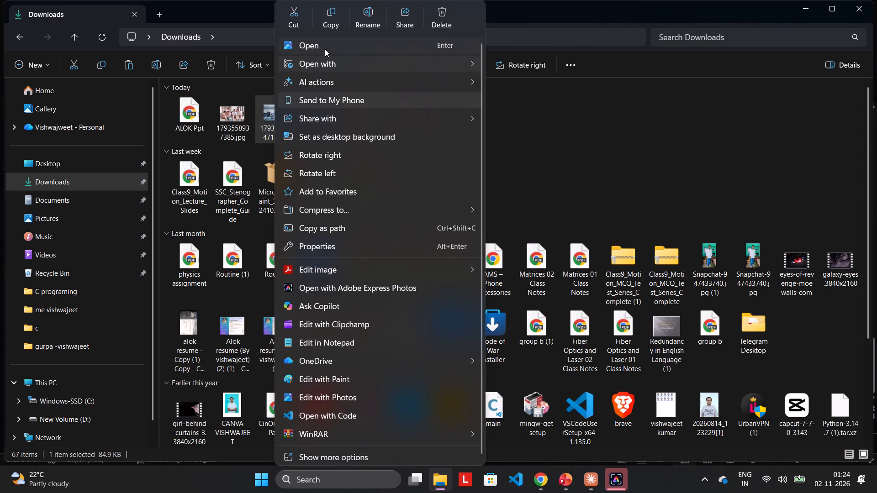
left_click(681, 179)
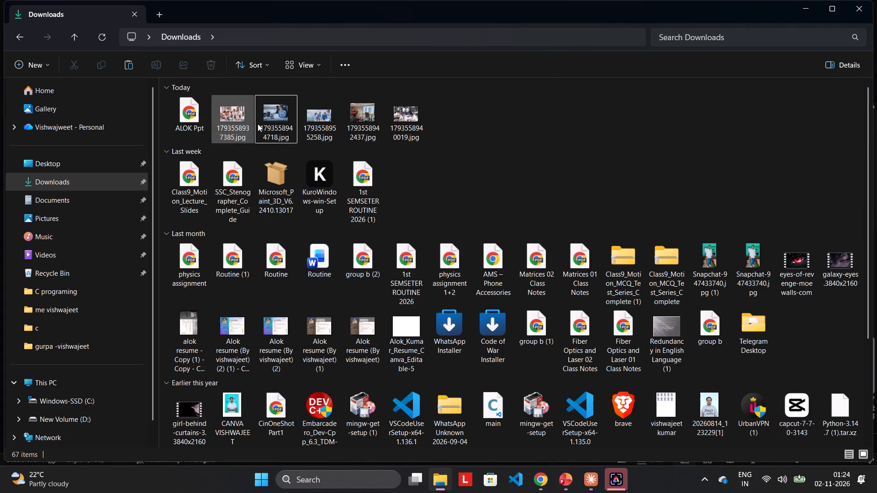
right_click(249, 120)
left_click(234, 118)
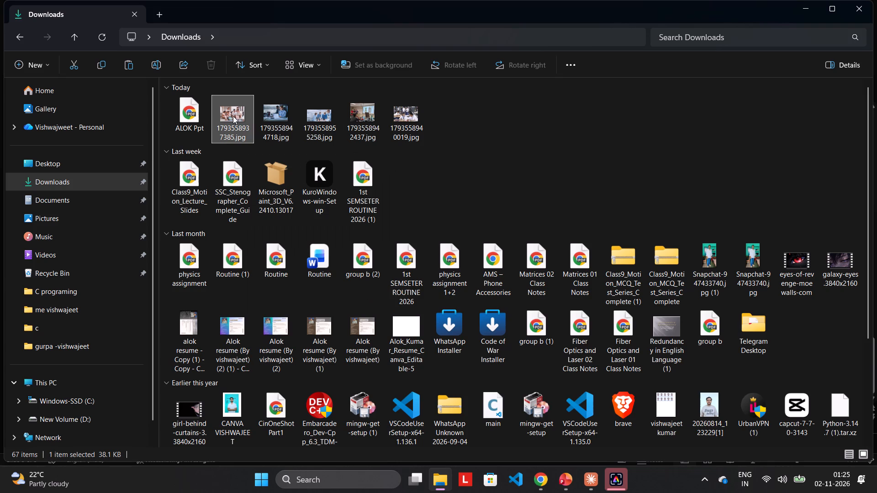
key("ctrl+c")
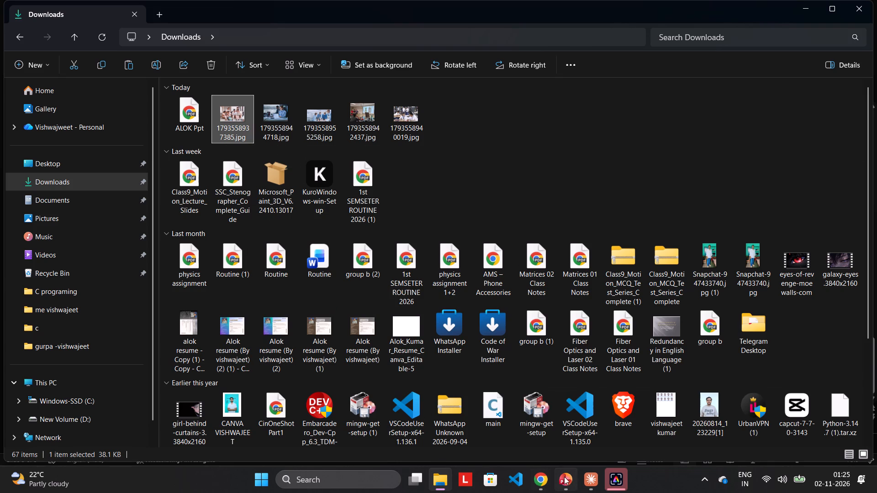
left_click(564, 477)
key("ctrl+v")
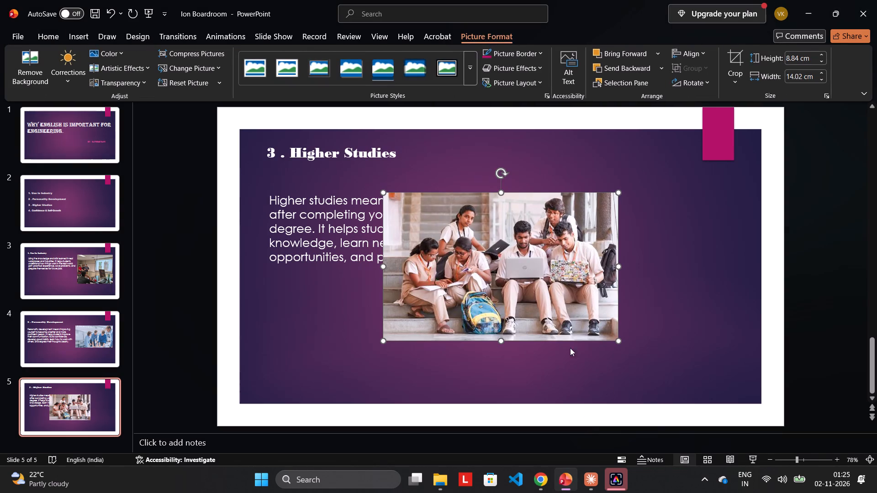
Place the student photo beside the body text on its right and resize it to about 8.48 cm high by 12.36 cm wide.
left_click_drag(517, 262, 645, 258)
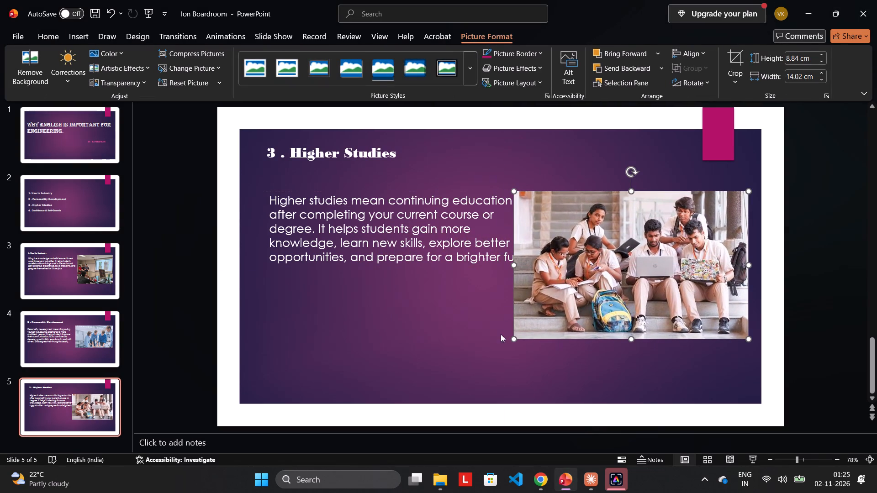
left_click_drag(514, 338, 546, 321)
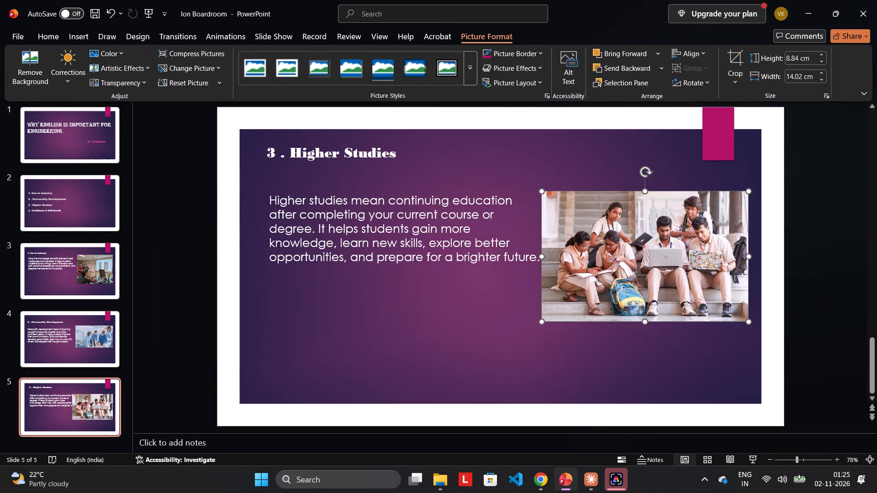
left_click_drag(644, 253, 642, 239)
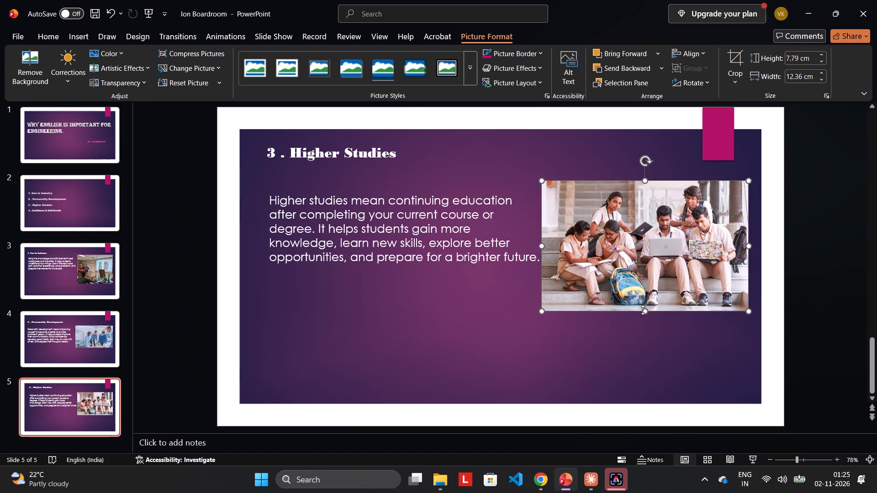
left_click_drag(643, 310, 644, 323)
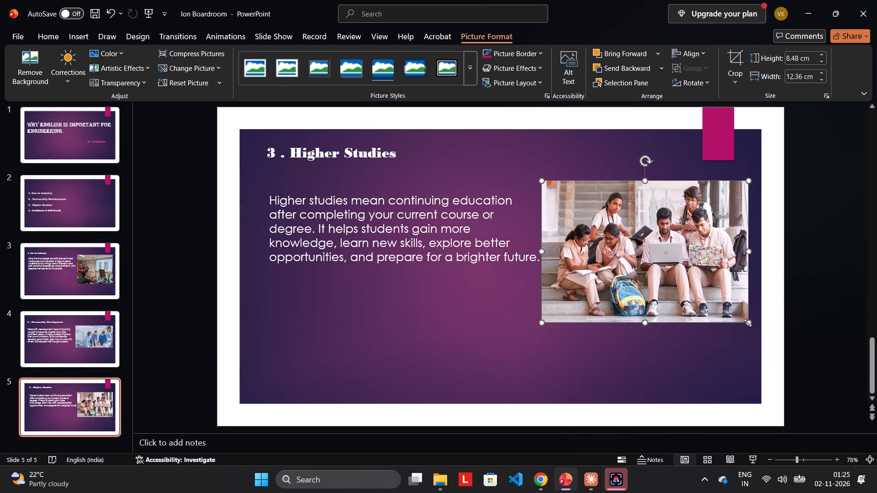
left_click_drag(748, 323, 741, 322)
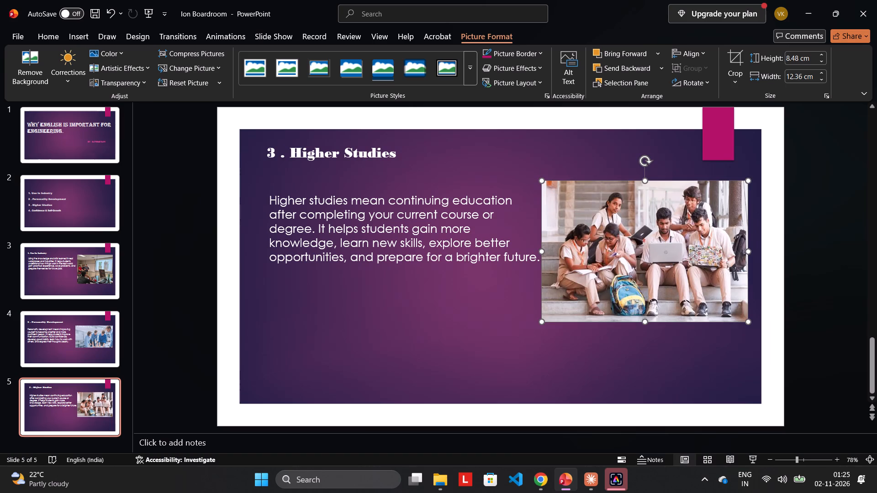
Widen the Higher Studies body text box leftward, then shift it and the heading so both line up near the slide's left edge.
double_click(312, 217)
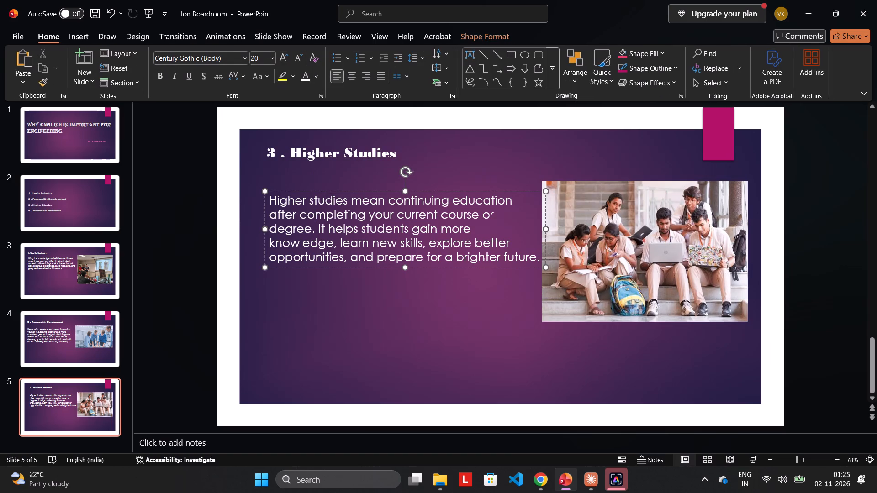
left_click_drag(268, 191, 256, 189)
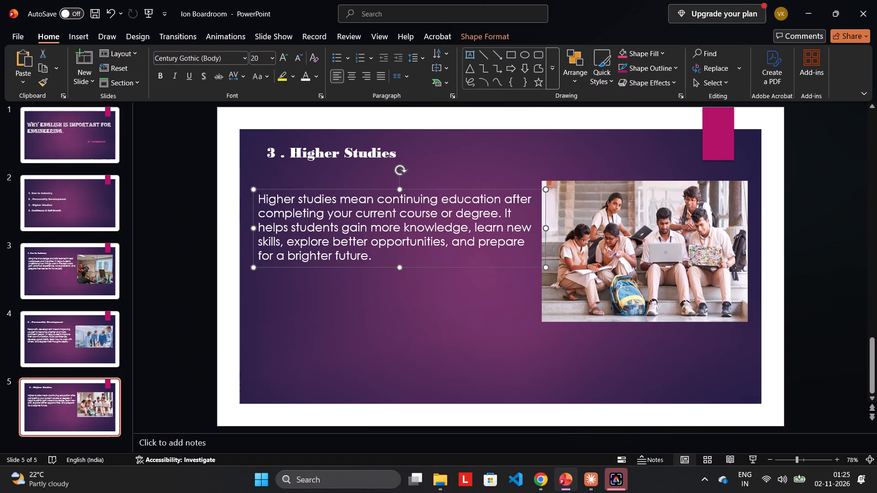
left_click_drag(336, 206, 327, 210)
left_click(299, 170)
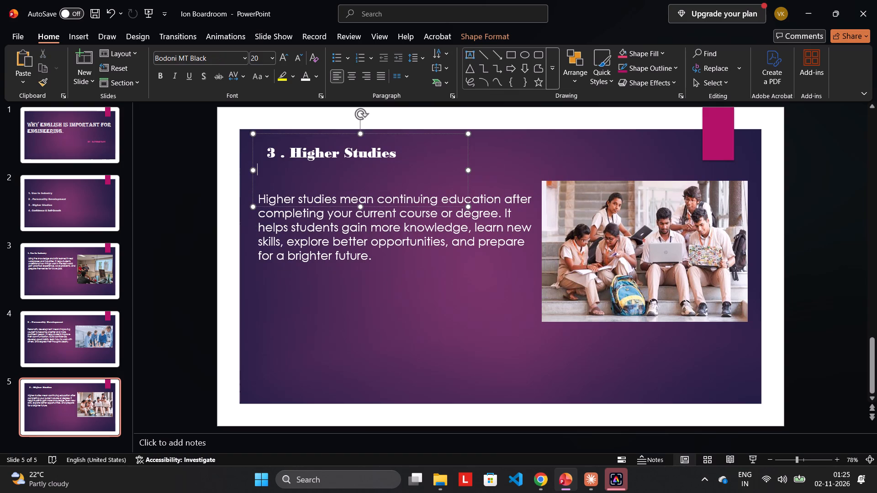
left_click(307, 227)
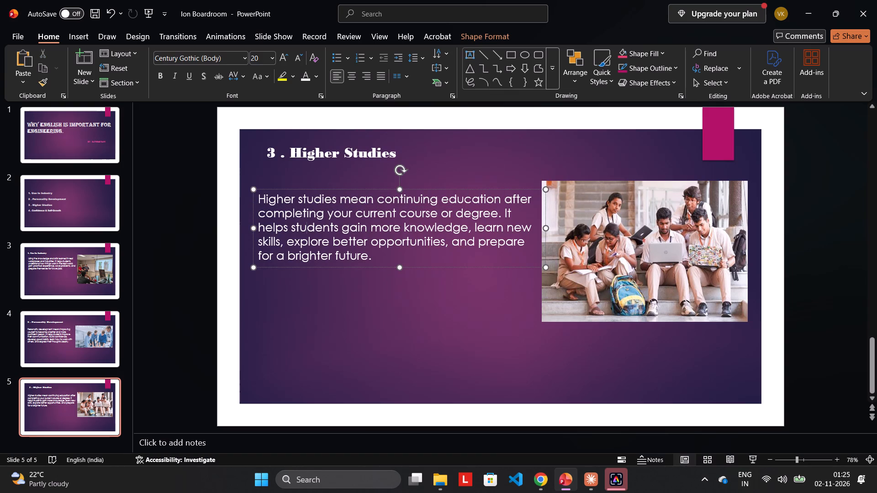
left_click_drag(328, 188, 324, 200)
left_click(329, 157)
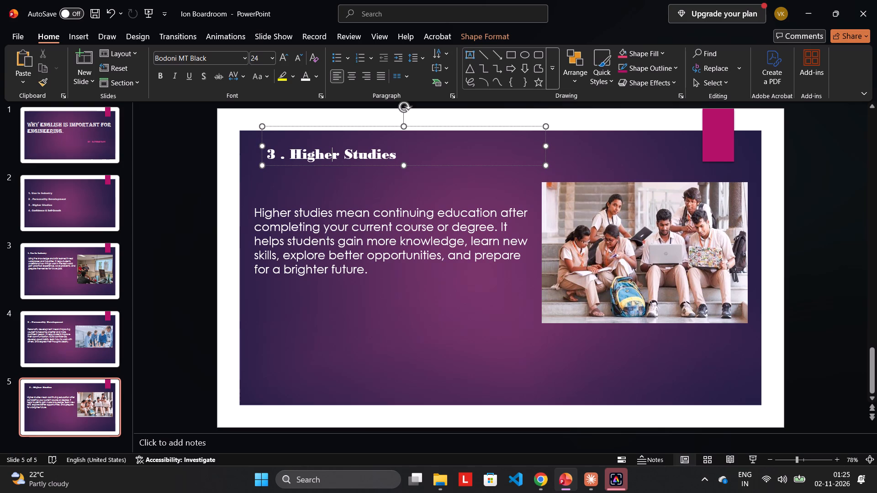
left_click_drag(354, 125, 345, 131)
left_click(308, 220)
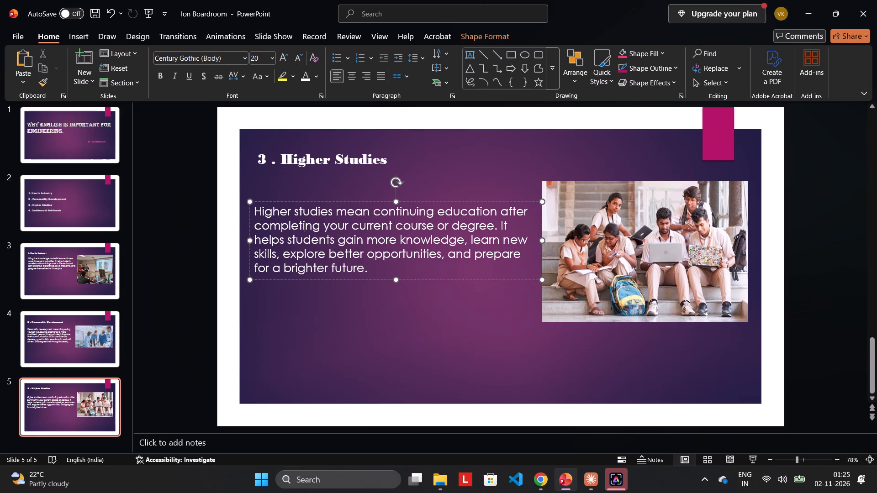
left_click_drag(307, 201, 308, 189)
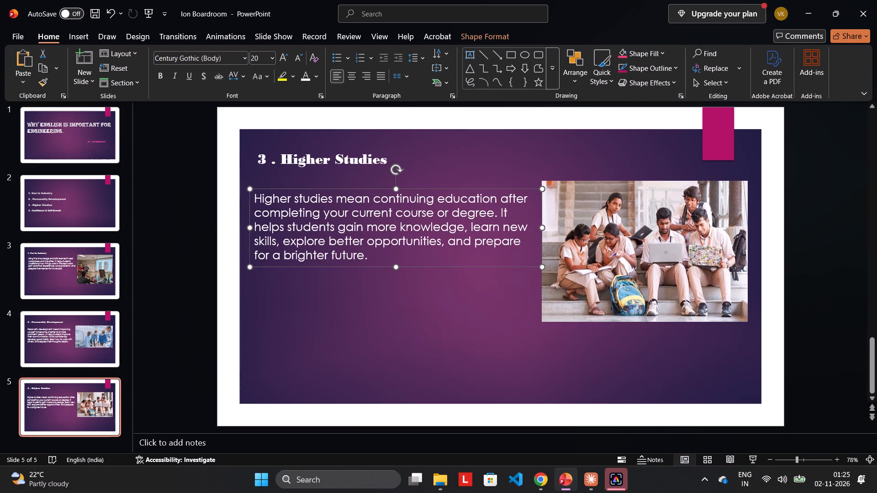
left_click(303, 317)
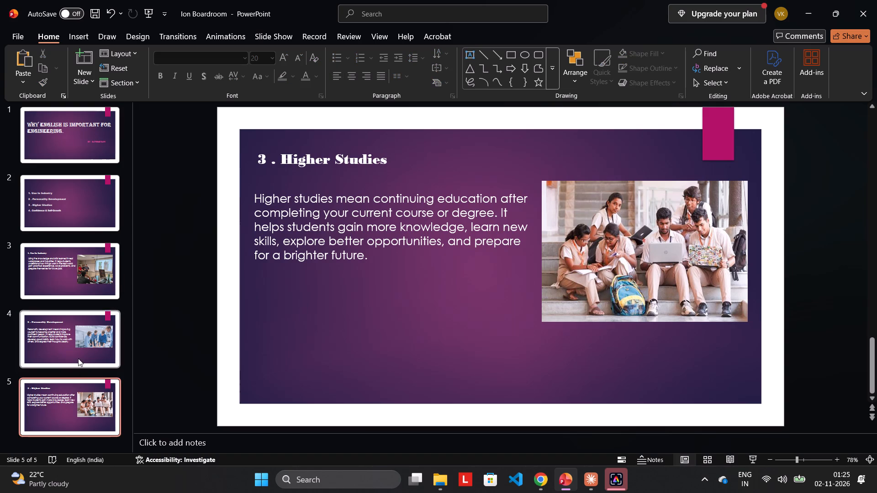
Copy the line "4 . Confidence & Self-Growth" from the topic list on slide 2.
scroll(78, 368, "down", 4)
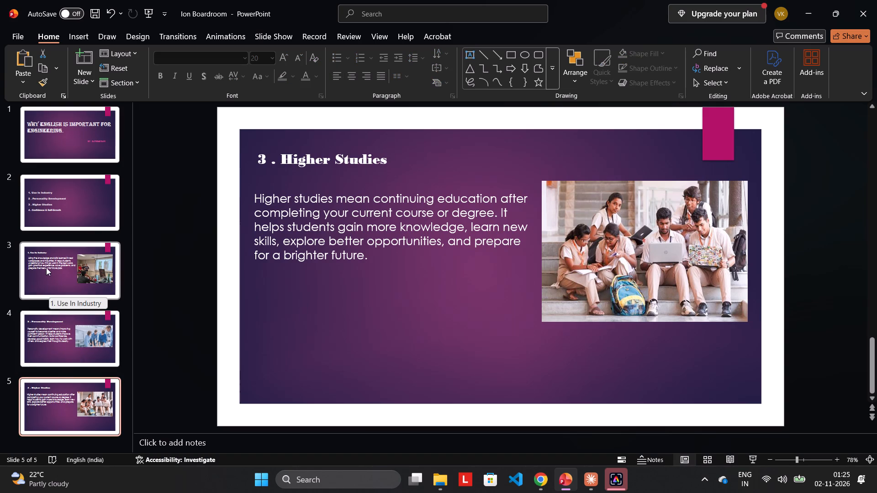
left_click(63, 208)
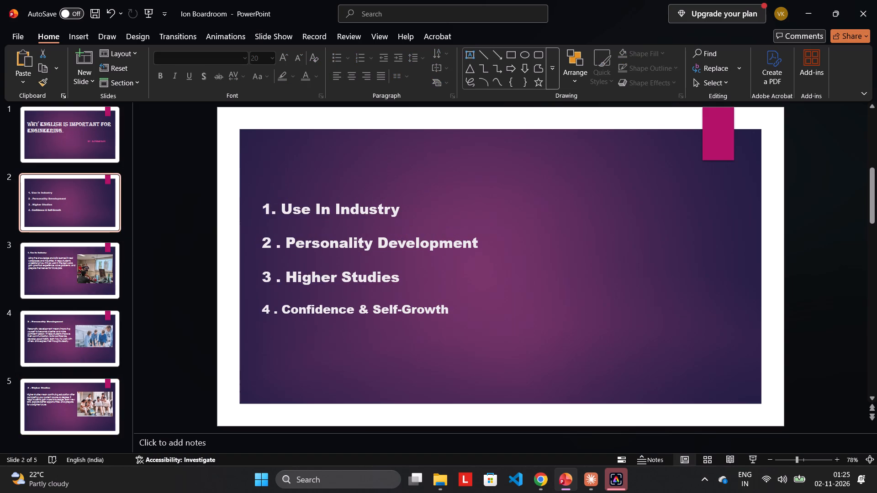
double_click(473, 312)
left_click_drag(449, 305, 358, 297)
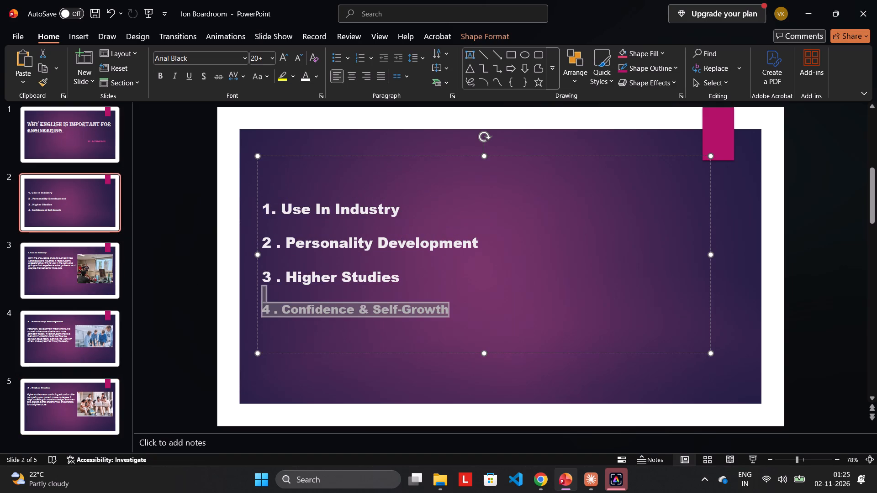
left_click_drag(358, 297, 358, 297)
key("ctrl+c")
Duplicate the Higher Studies slide (slide 5) as the basis for the fourth topic.
left_click(54, 392)
right_click(56, 402)
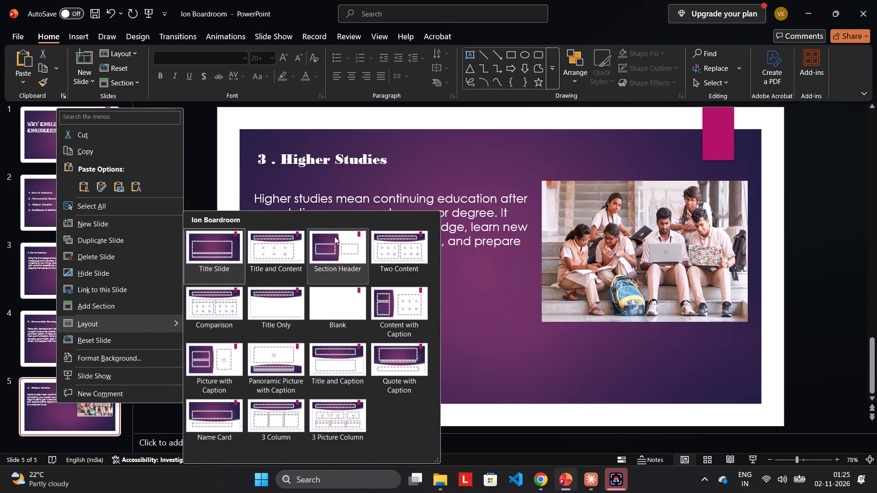
left_click(203, 160)
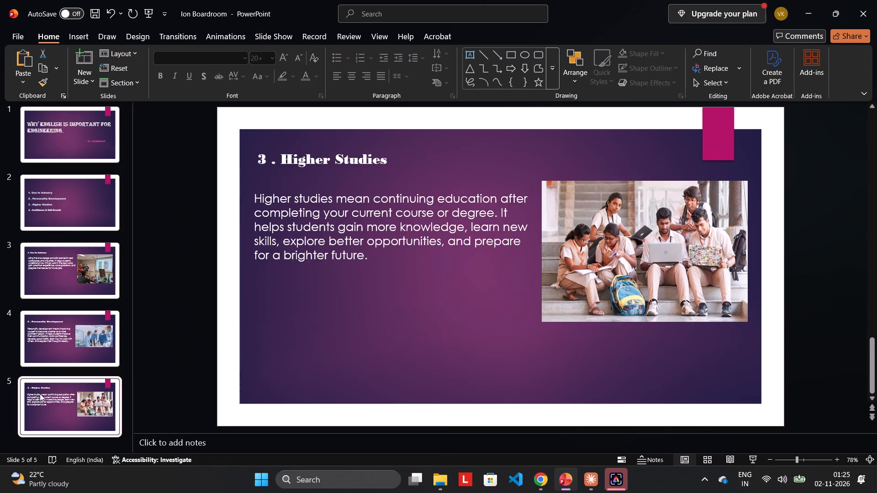
right_click(40, 393)
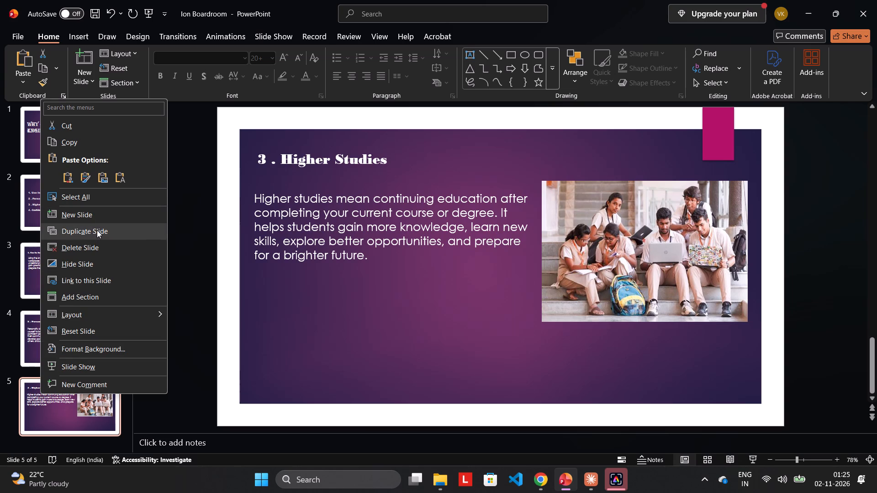
left_click(97, 230)
scroll(79, 328, "down", 7)
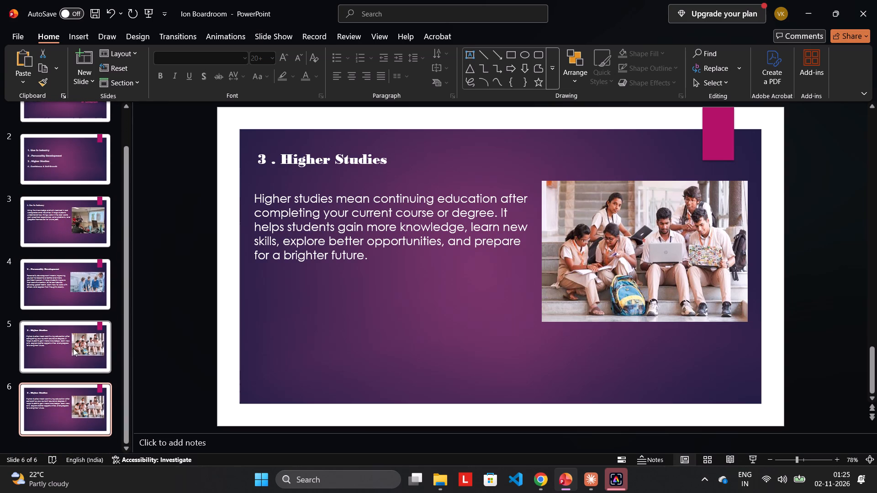
On slide 6, replace the "3 . Higher Studies" heading with the copied "4 . Confidence & Self-Growth" text.
left_click(72, 399)
left_click(422, 152)
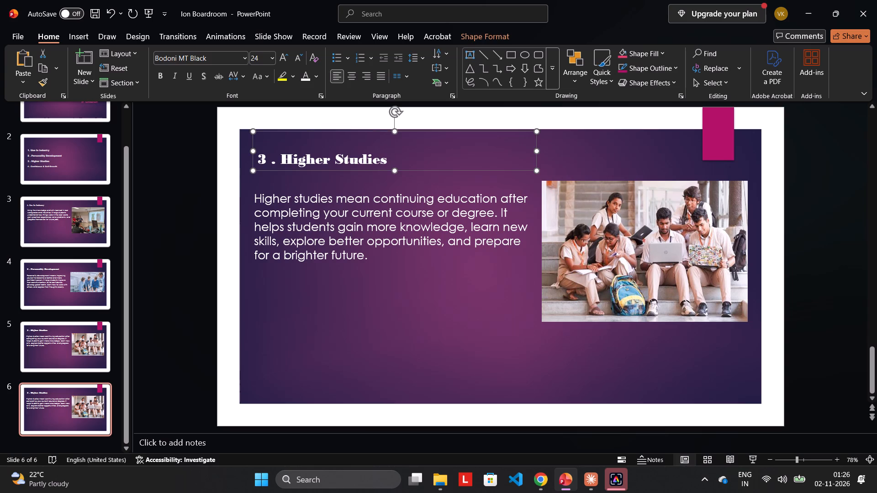
left_click_drag(386, 162, 260, 156)
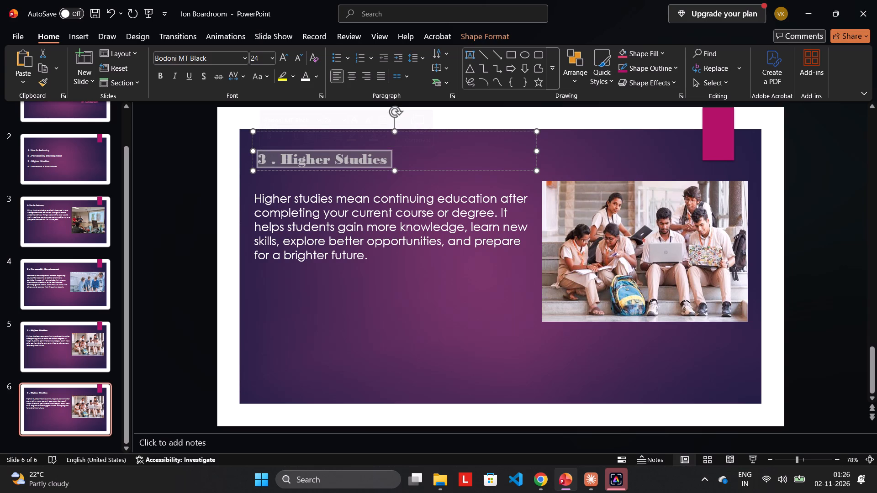
key("Delete")
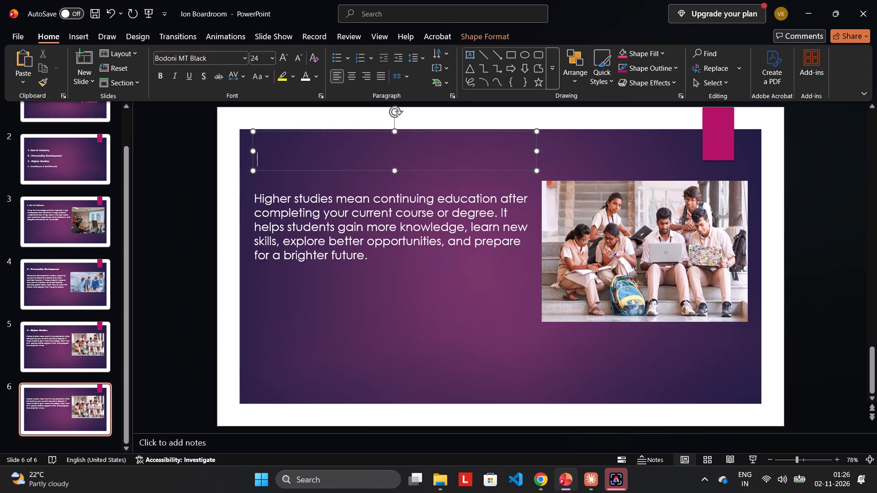
key("ctrl+v")
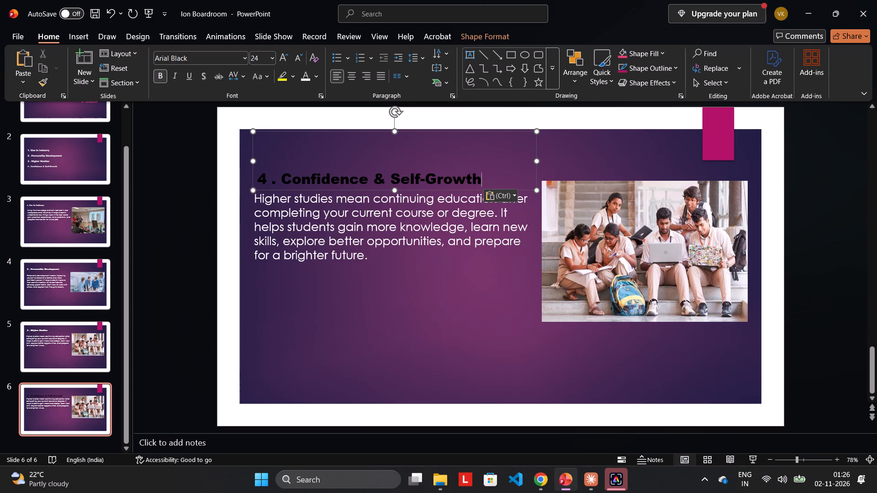
left_click(485, 179)
left_click(480, 176)
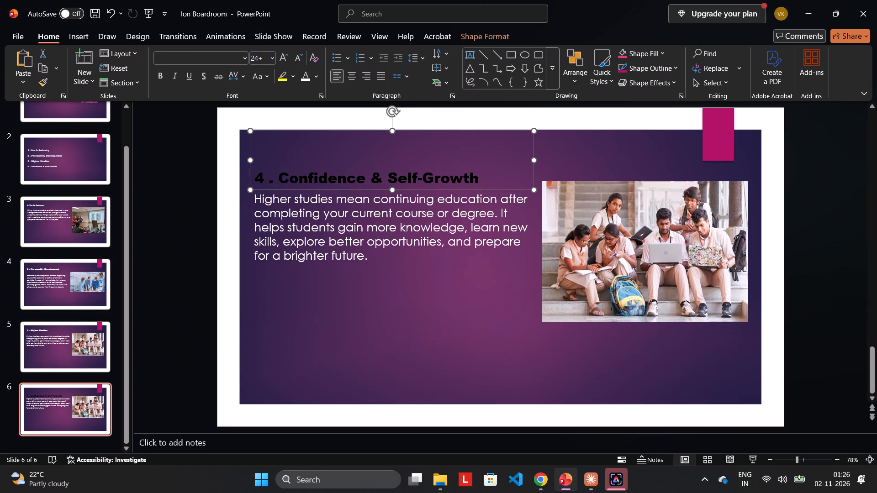
Recolour the "4 . Confidence & Self-Growth" heading on slide 6 white.
left_click_drag(479, 175, 488, 174)
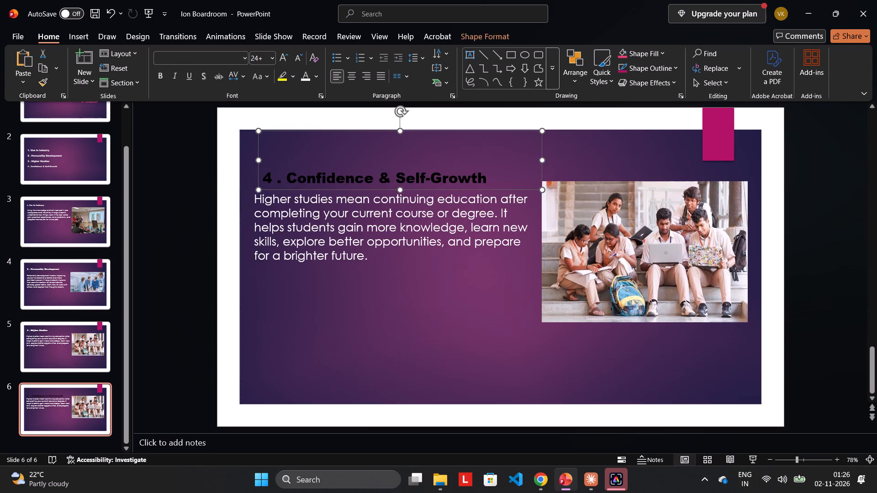
key("ctrl+a")
key("ctrl+a")
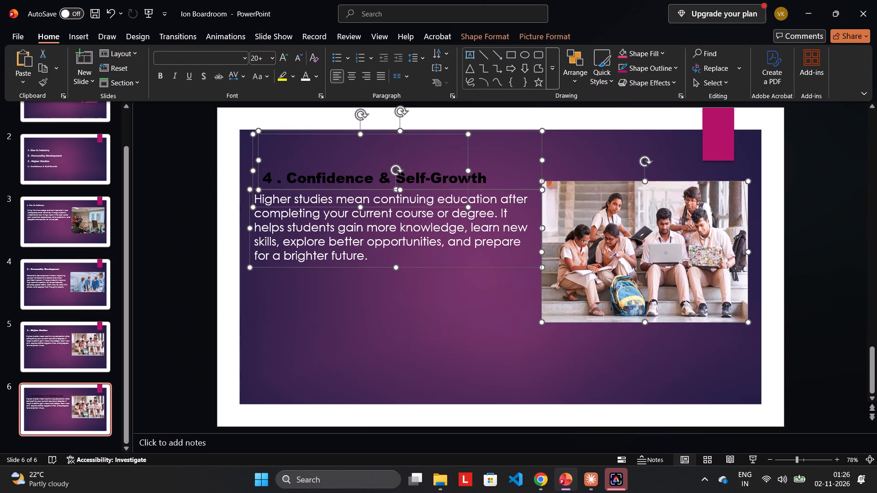
left_click(387, 161)
left_click(388, 176)
key("ctrl+a")
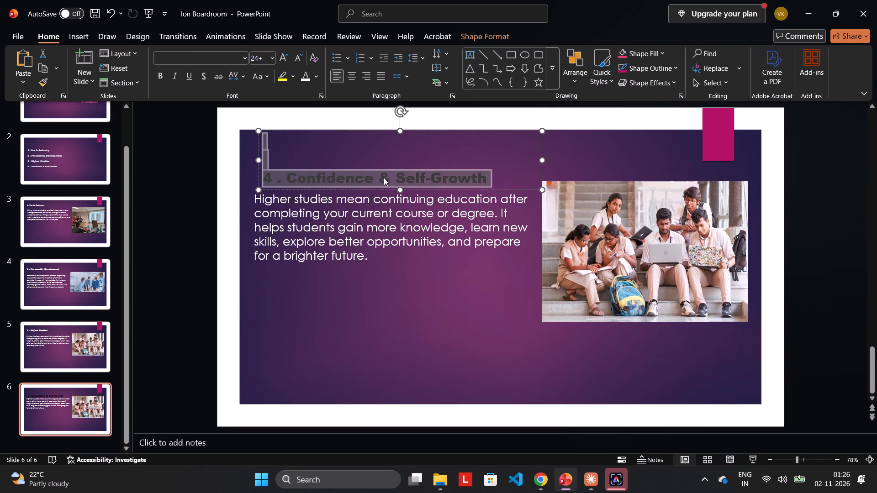
left_click(306, 74)
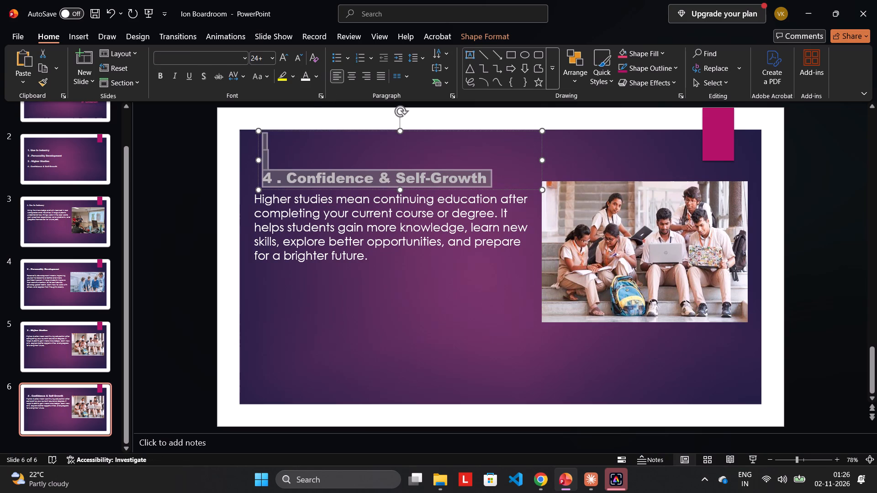
left_click(289, 424)
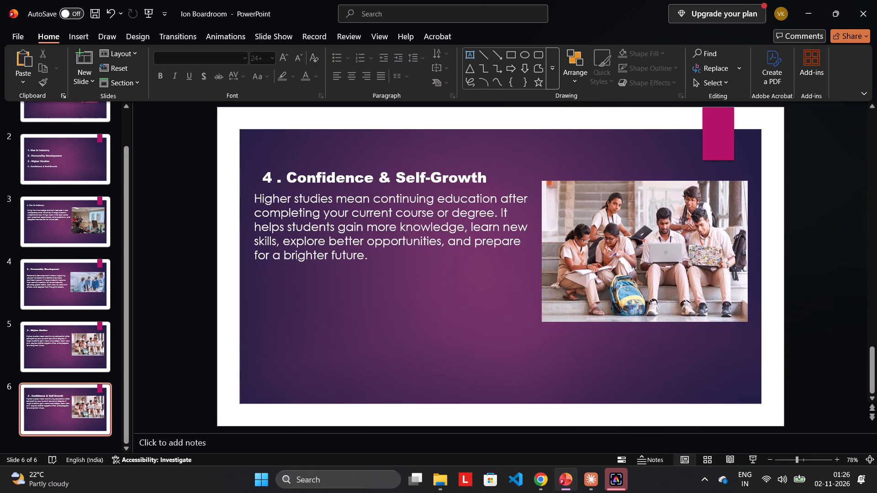
Narrow the heading box slightly and move it up so it sits clear above the body text, near its left edge.
left_click(357, 171)
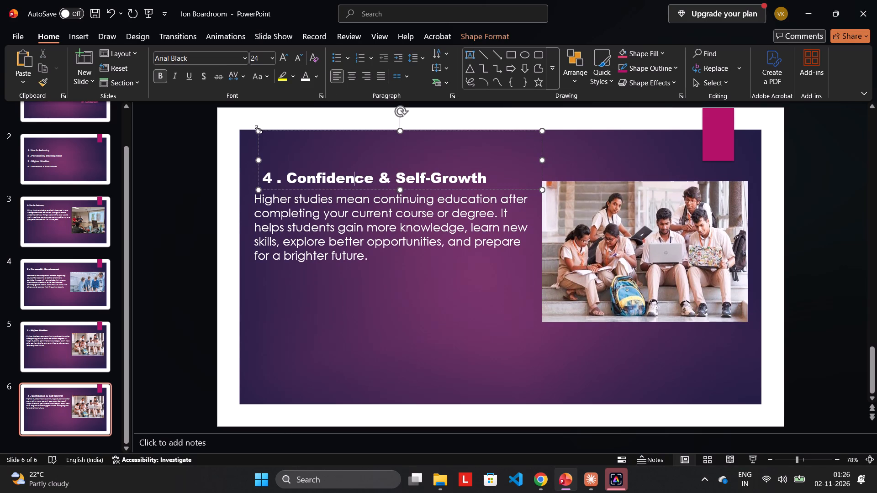
left_click_drag(255, 129, 260, 151)
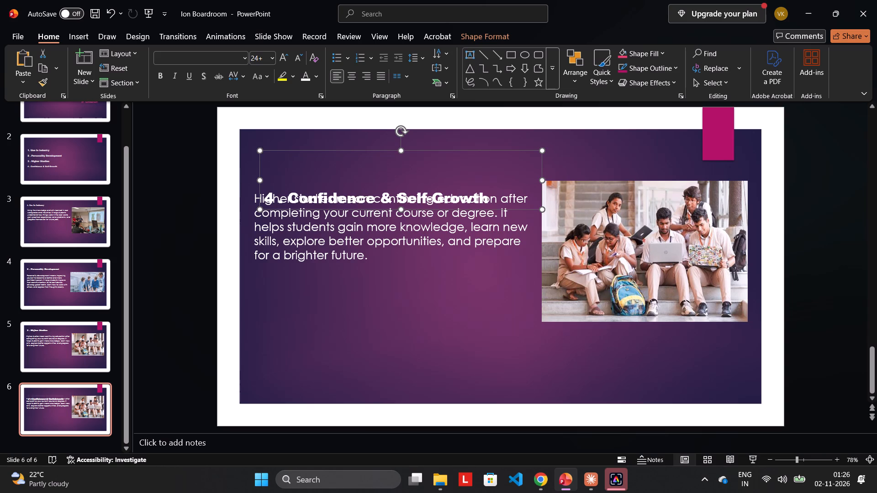
left_click_drag(322, 149, 323, 117)
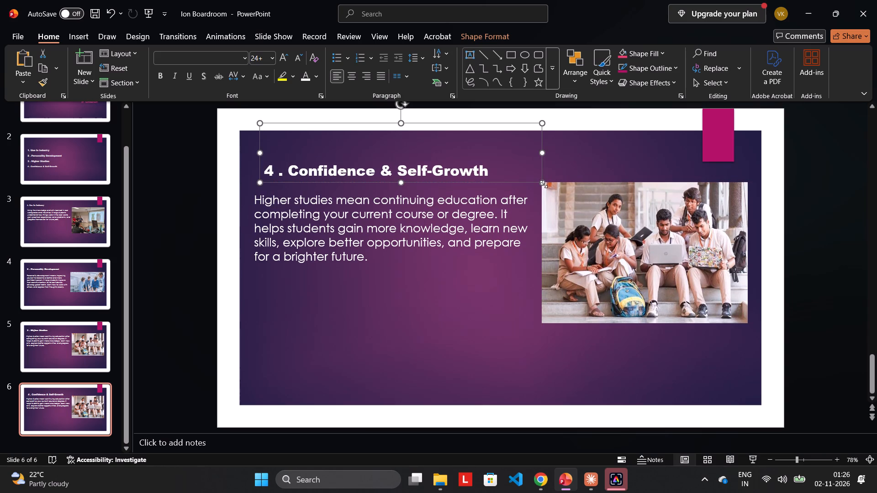
left_click_drag(544, 184, 526, 184)
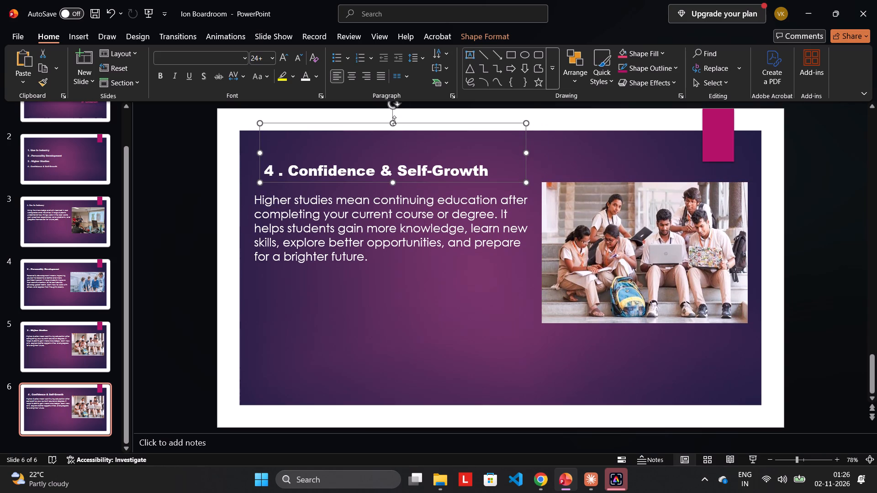
left_click_drag(394, 121, 392, 129)
left_click_drag(334, 121, 330, 111)
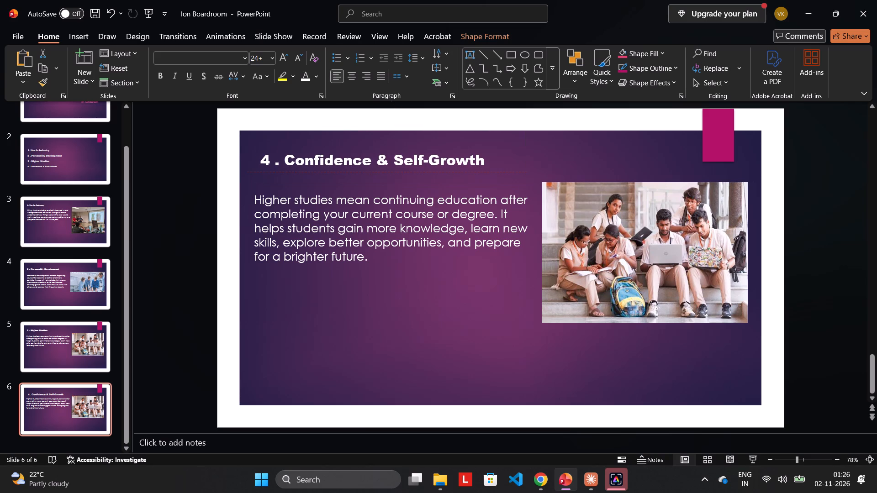
left_click_drag(330, 111, 329, 111)
Delete the old Higher Studies paragraph from the body text box on slide 6, keeping the box.
left_click(319, 210)
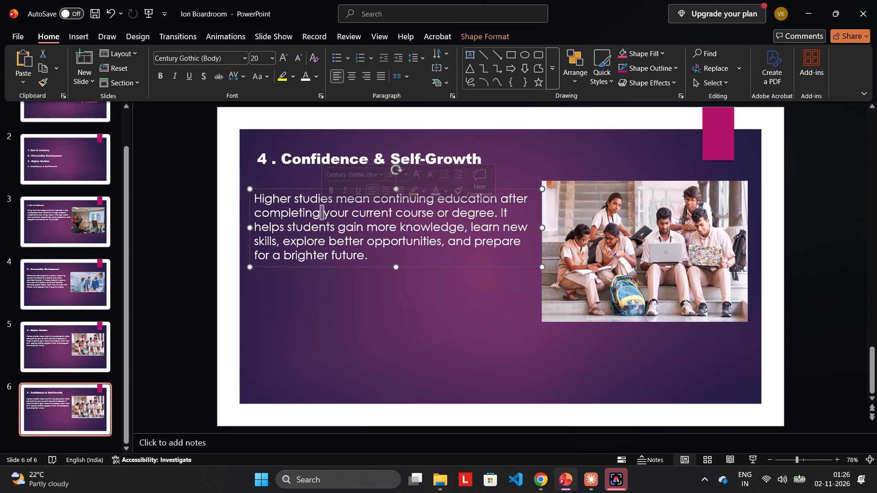
left_click(375, 257)
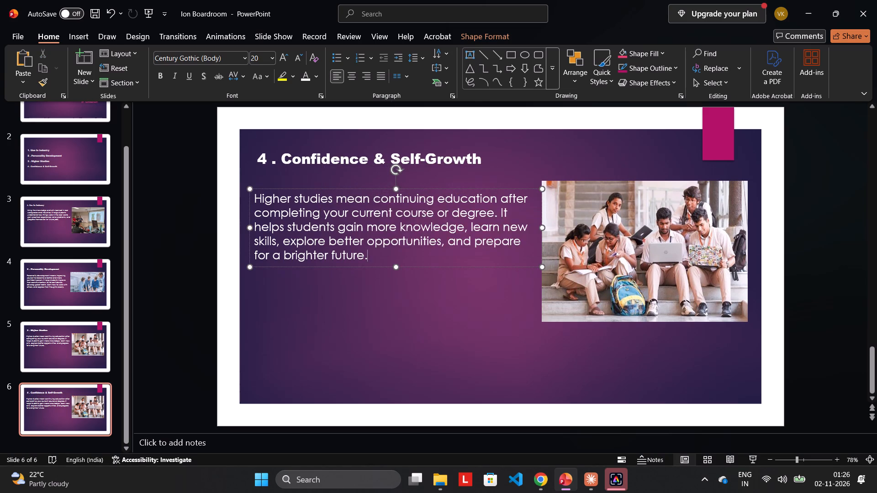
key("ctrl+a")
key("Delete")
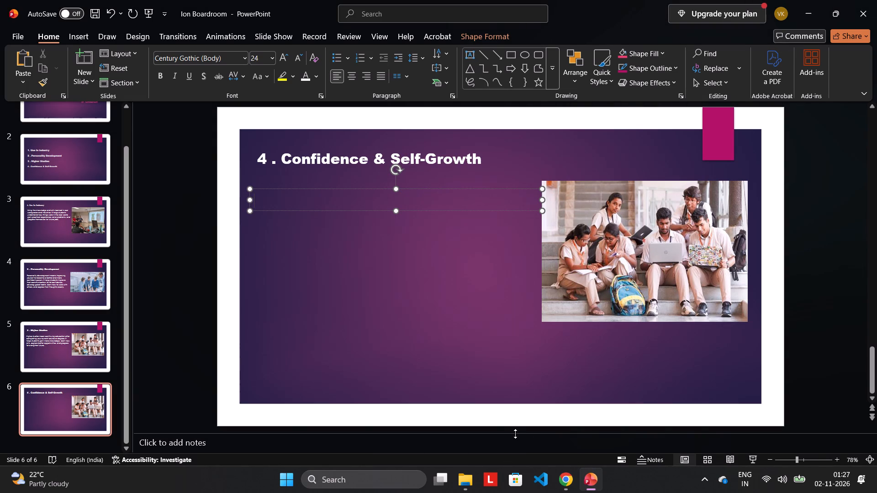
key("ctrl+v")
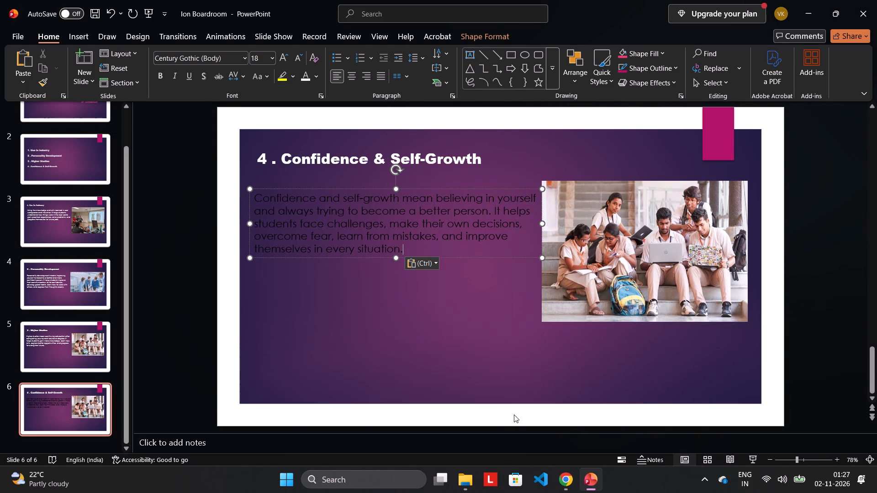
Format the whole Confidence & Self-Growth paragraph as white text at size 20.
key("ctrl+a")
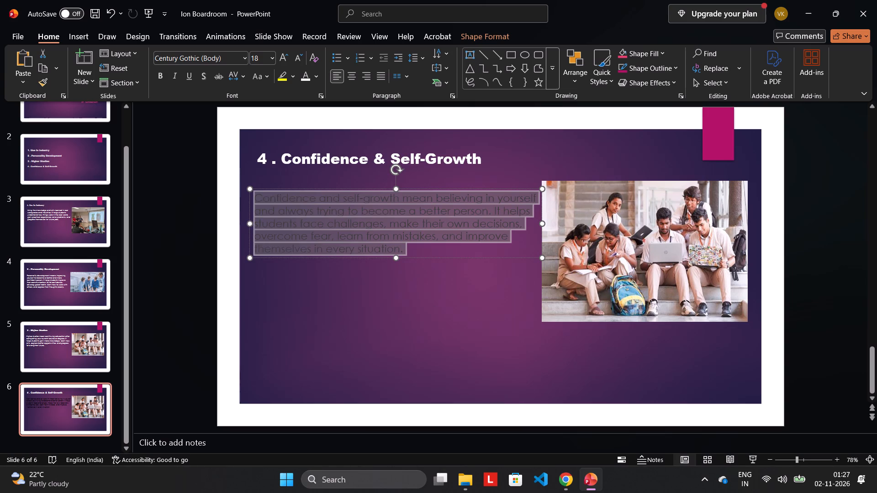
left_click(301, 70)
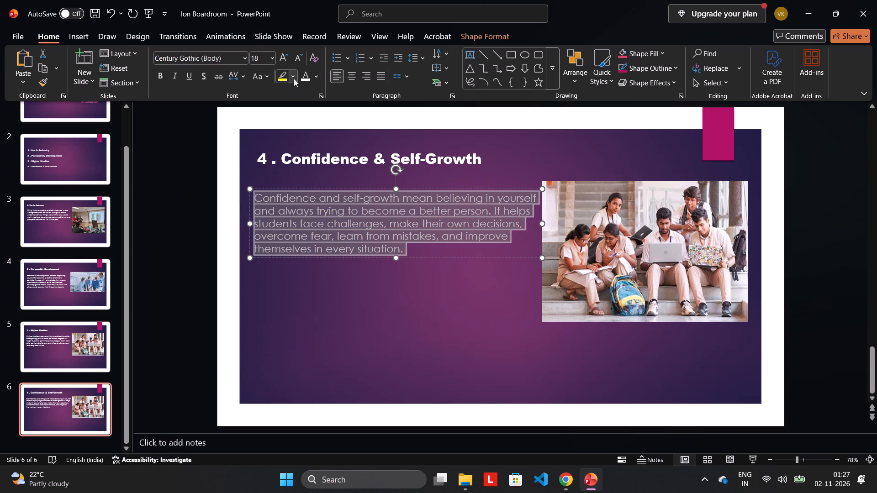
left_click(280, 57)
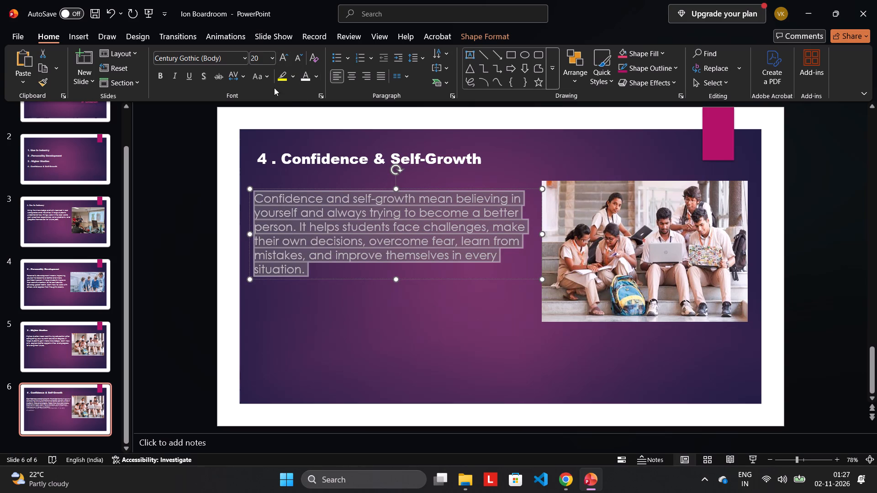
left_click(388, 351)
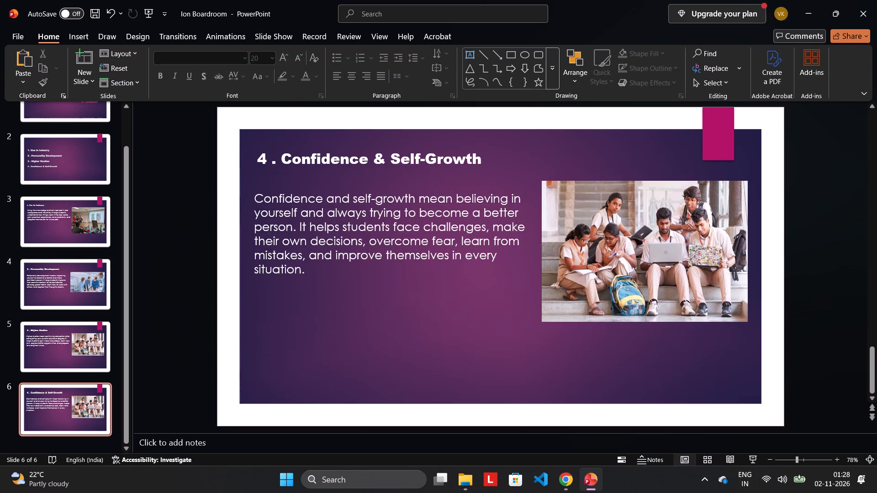
Cut the picture of the students on the steps from slide 6.
right_click(580, 251)
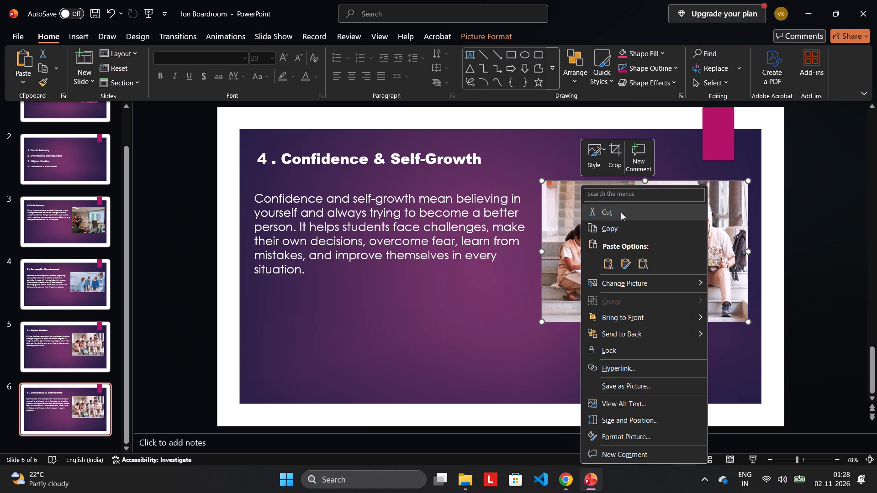
left_click(621, 212)
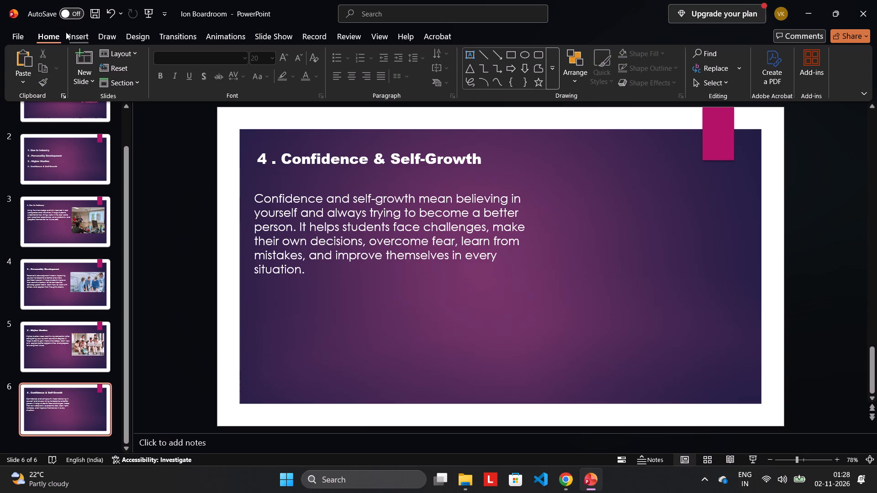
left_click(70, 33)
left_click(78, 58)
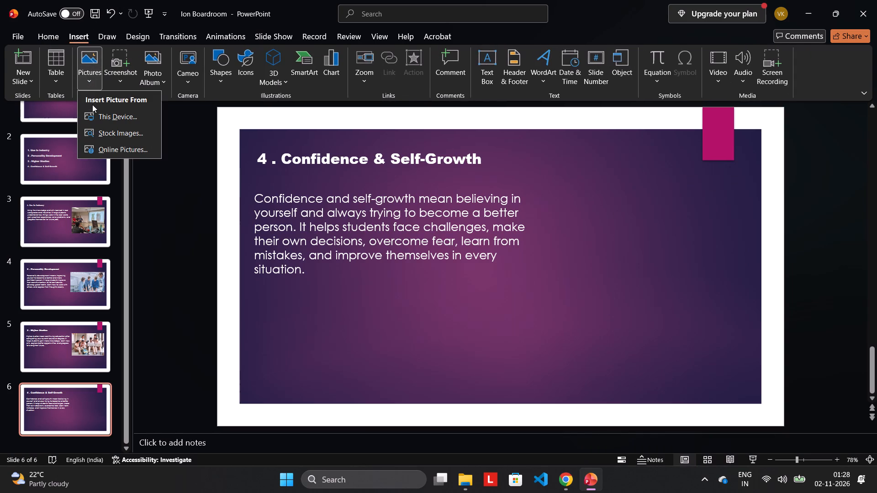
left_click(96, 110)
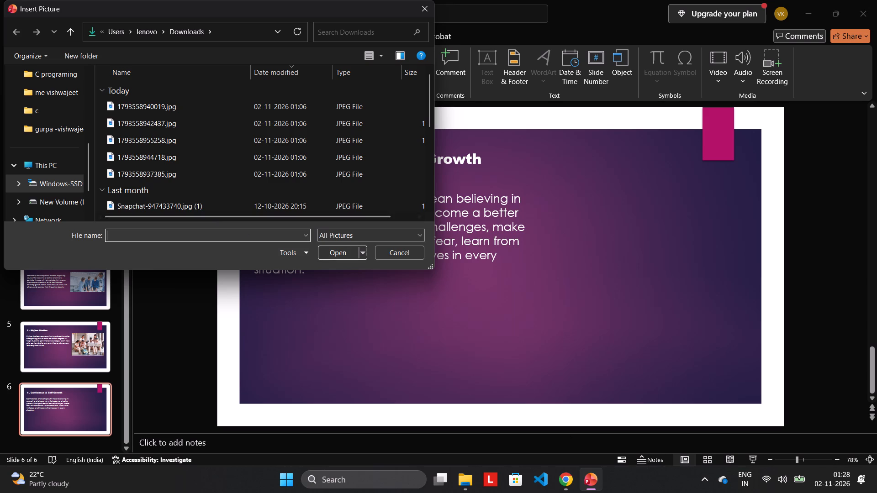
Copy 1793558944718.jpg, the woman working at a laptop, from the Downloads folder in File Explorer and paste it onto slide 6 in PowerPoint.
left_click(457, 484)
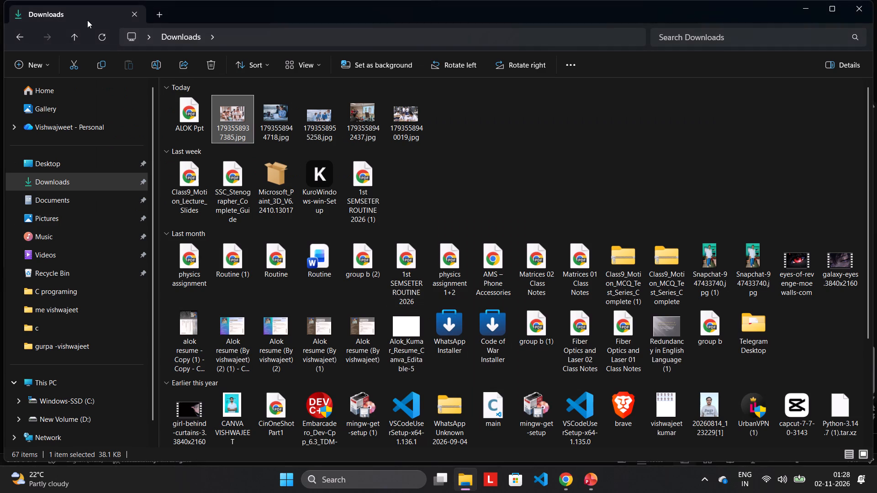
right_click(264, 109)
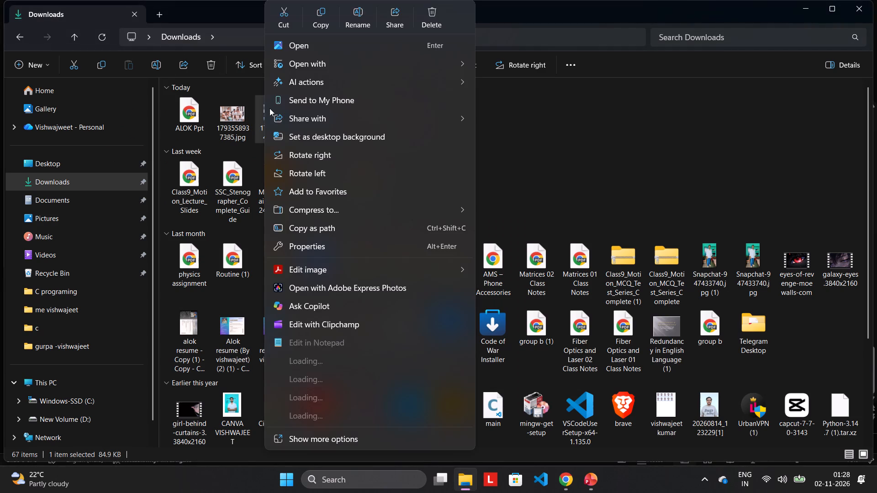
left_click(324, 22)
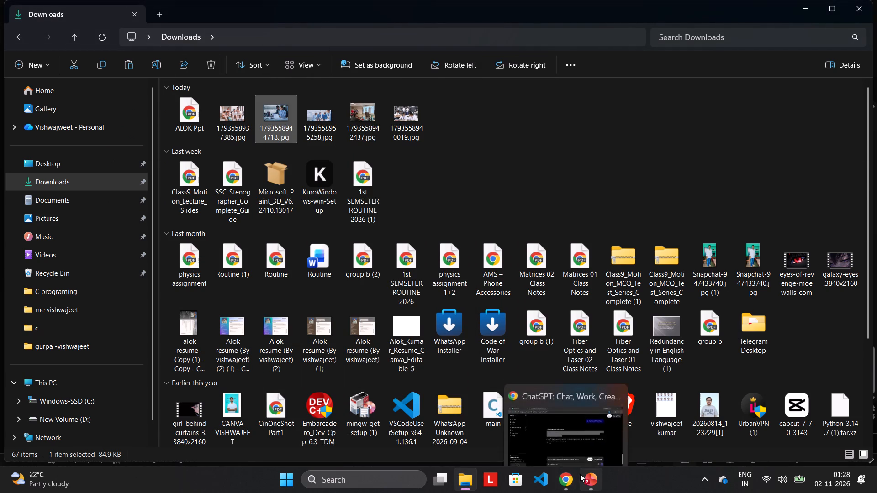
left_click(583, 476)
left_click(543, 321)
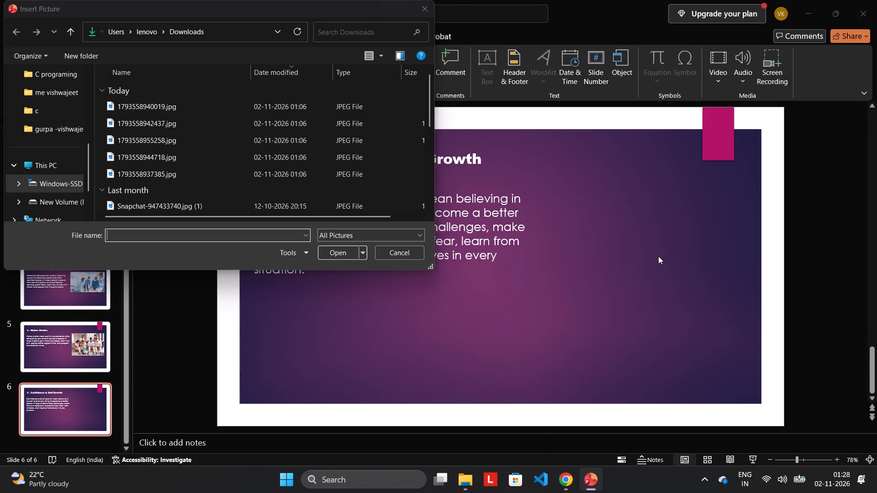
left_click(424, 8)
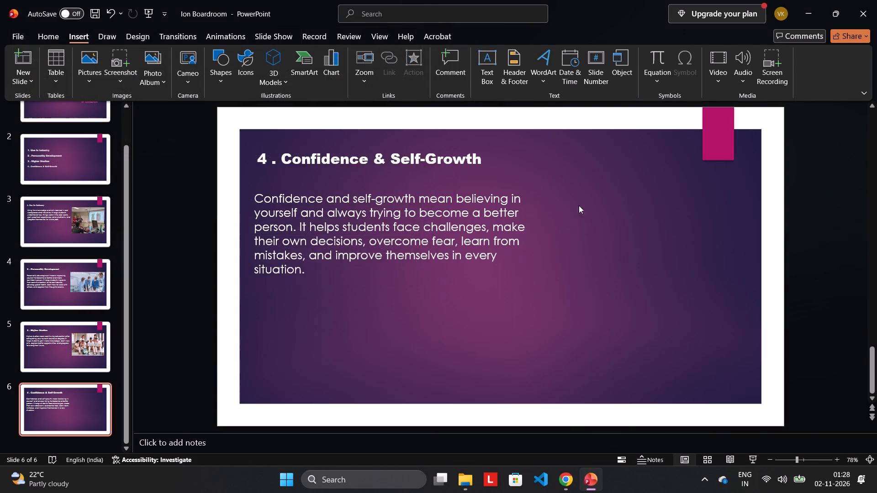
left_click(678, 355)
key("ctrl+v")
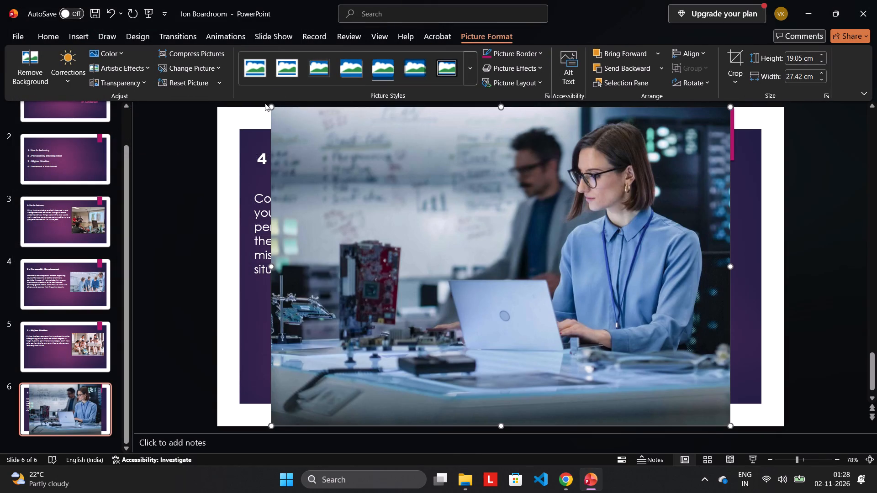
Shrink the pasted laptop picture to about 9.43 by 13.57 cm and move it beside the paragraph on slide 6.
left_click_drag(272, 107, 423, 275)
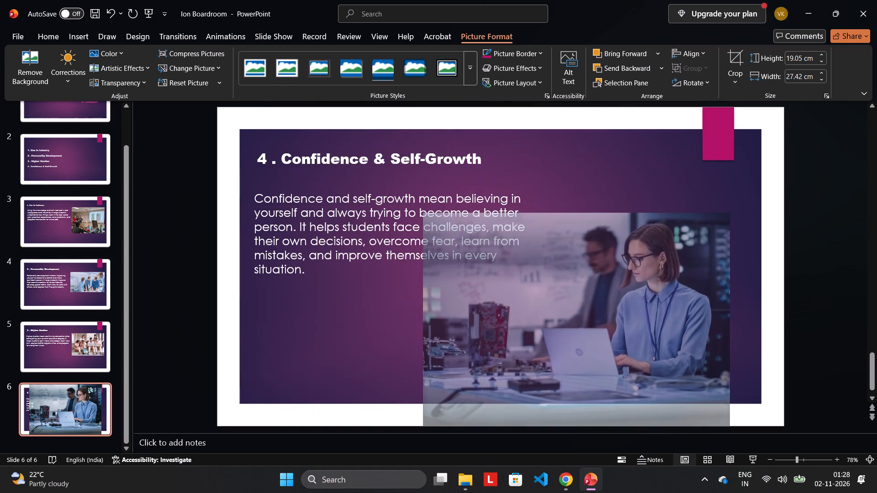
left_click_drag(423, 275, 441, 283)
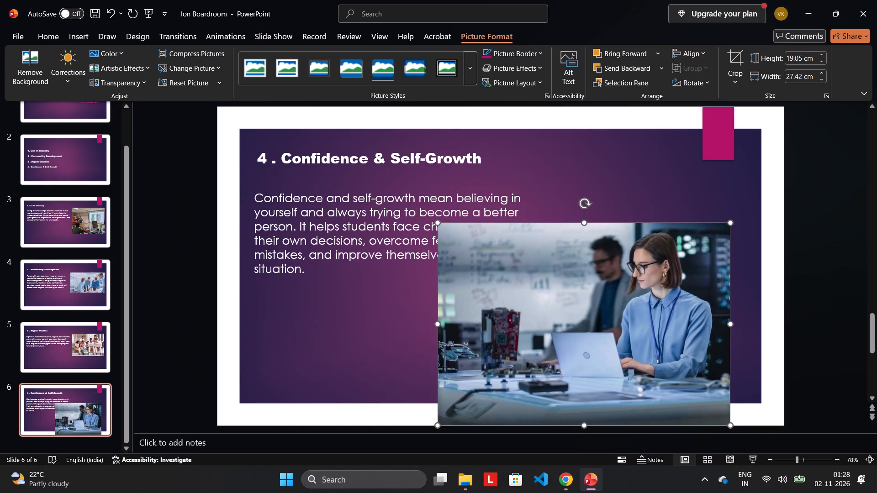
left_click_drag(731, 222, 709, 257)
left_click_drag(606, 295, 618, 284)
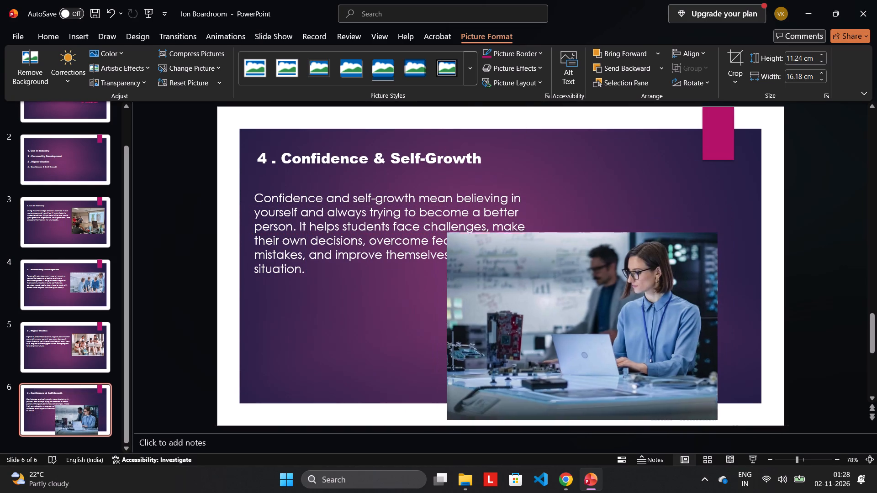
left_click_drag(618, 284, 635, 267)
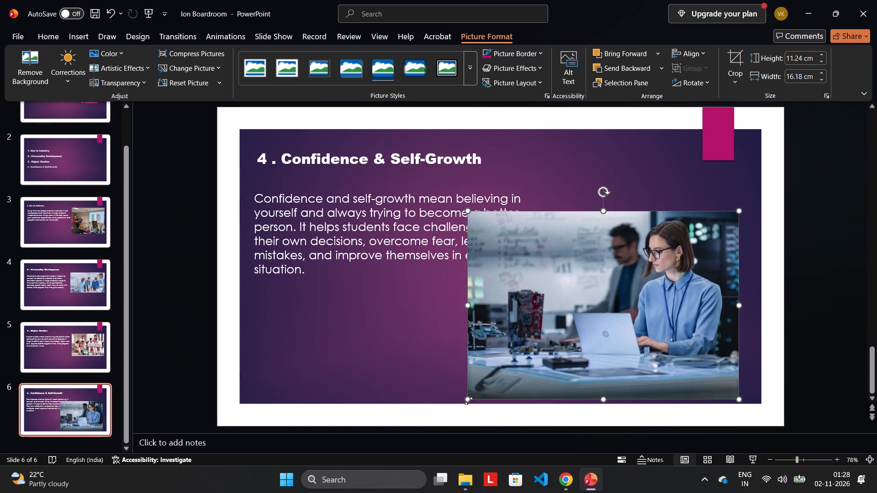
left_click_drag(469, 399, 542, 369)
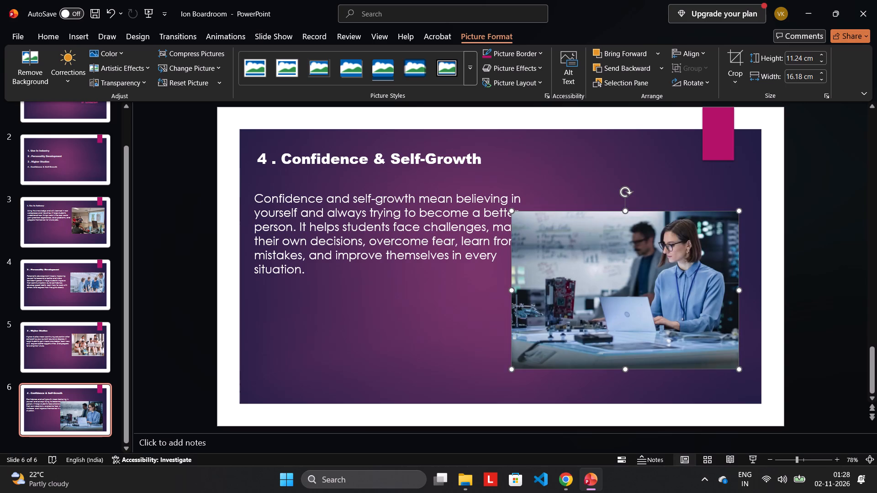
left_click_drag(671, 324, 691, 318)
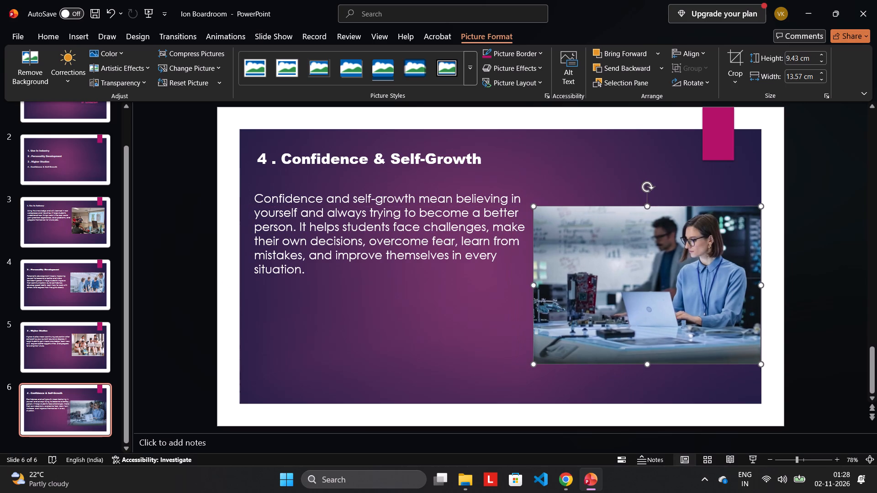
Reduce the laptop picture to about 9.14 by 13.16 cm and raise its top edge just above the paragraph's first line.
left_click_drag(760, 206, 758, 206)
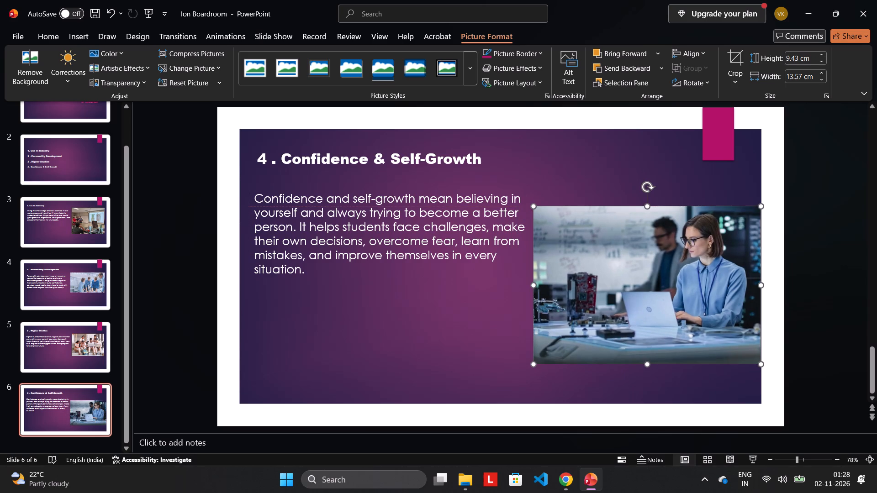
left_click_drag(758, 206, 745, 206)
left_click_drag(620, 226, 604, 223)
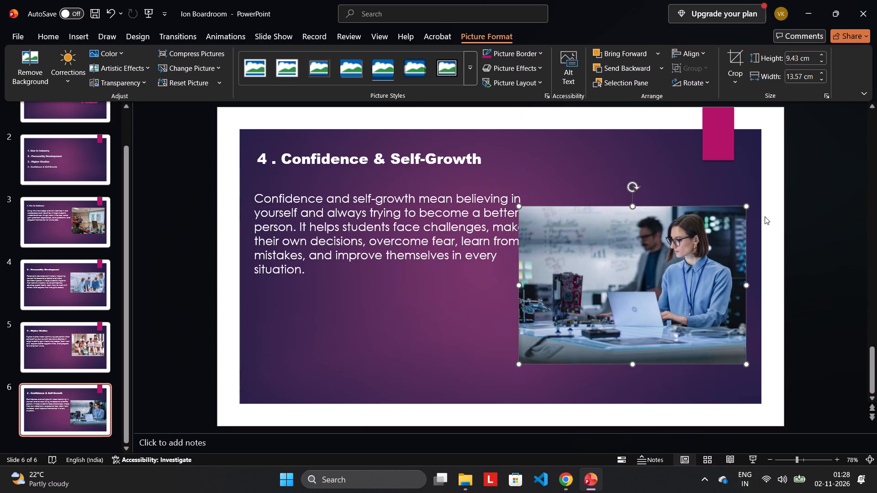
left_click_drag(745, 207, 742, 218)
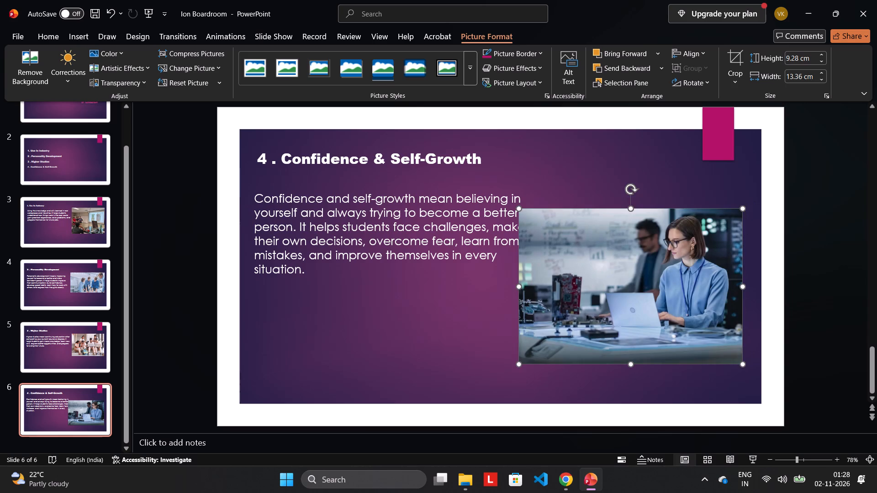
left_click_drag(661, 255, 672, 230)
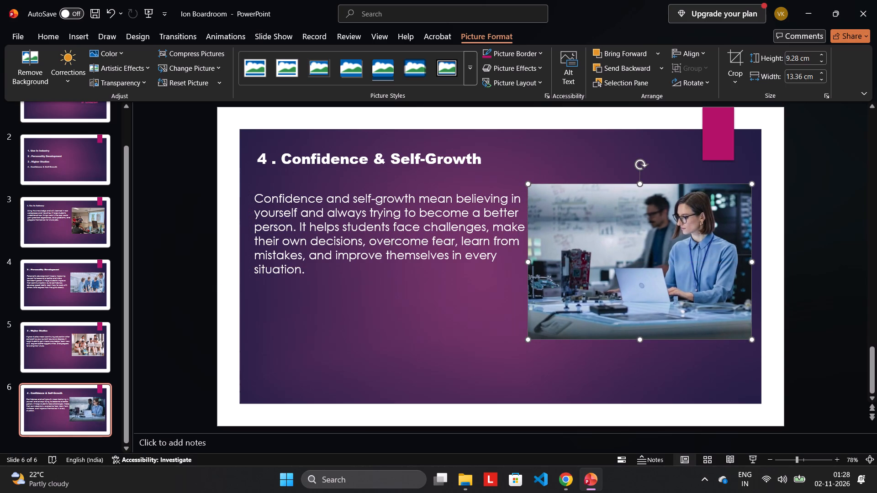
left_click_drag(752, 341, 746, 309)
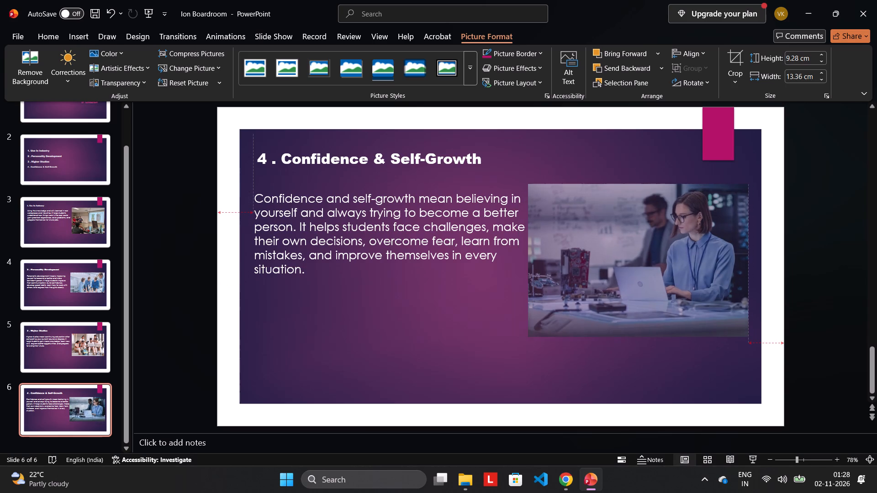
left_click_drag(746, 309, 747, 303)
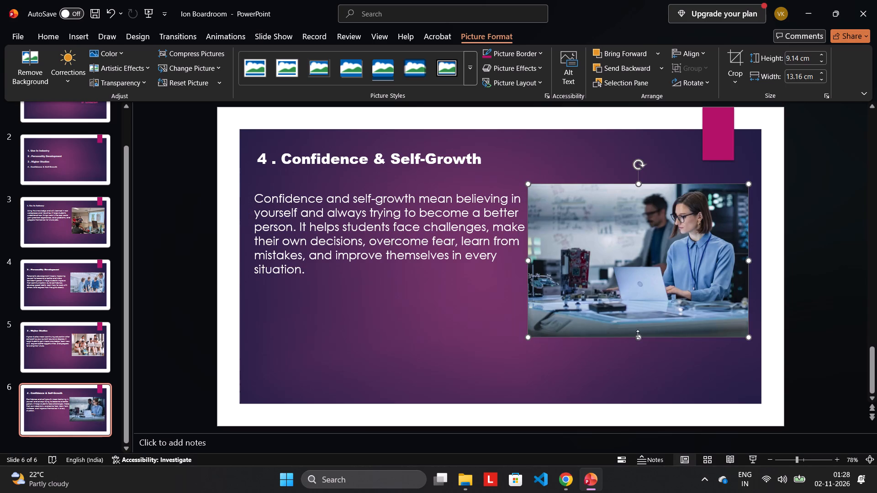
Flatten the laptop picture slightly by raising only its bottom edge, keeping the 13.16 cm width.
left_click_drag(638, 335, 639, 315)
left_click_drag(639, 315, 639, 323)
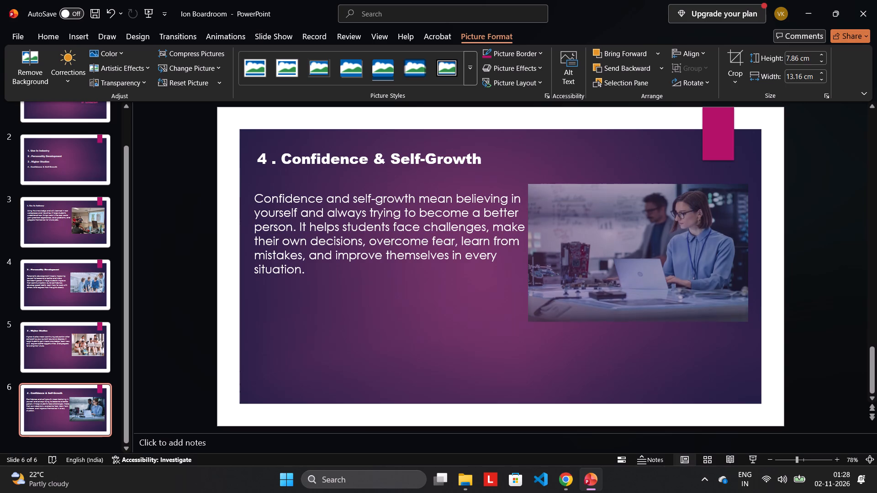
left_click_drag(639, 323, 639, 327)
left_click(609, 351)
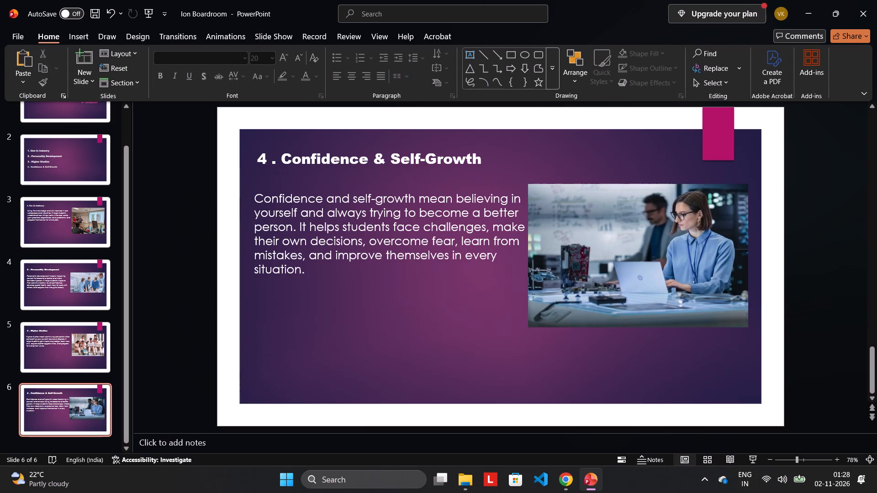
Shift the "4 . Confidence & Self-Growth" heading slightly so its left edge lines up with the paragraph below.
left_click(342, 160)
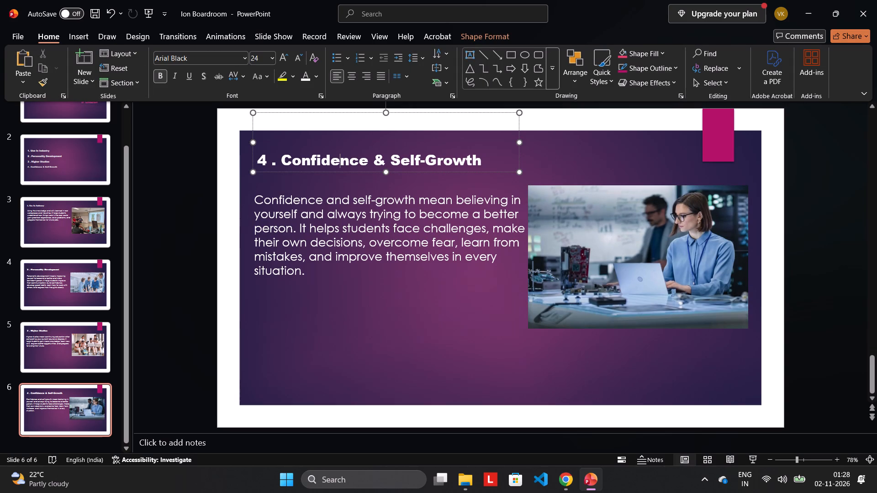
left_click_drag(342, 114, 331, 110)
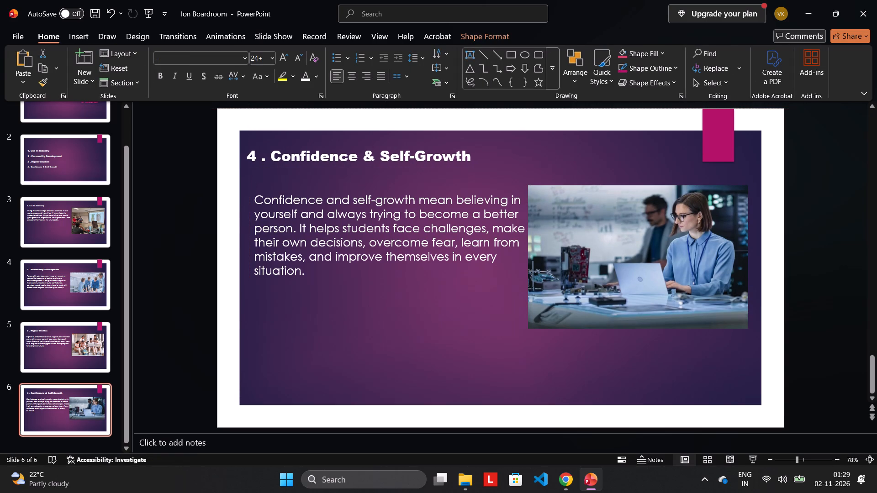
left_click_drag(331, 110, 337, 112)
Align the top of the Confidence & Self-Growth text box with the picture's top and narrow the box until it clears the picture.
left_click(305, 215)
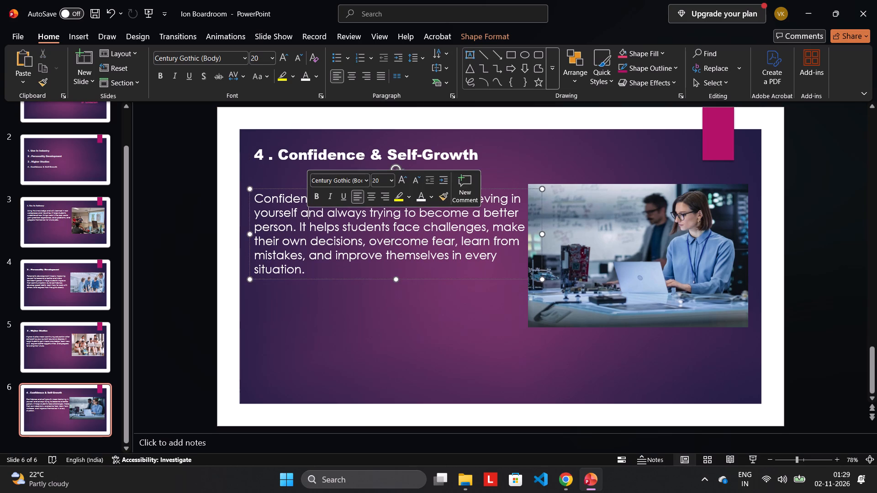
left_click_drag(275, 189, 273, 182)
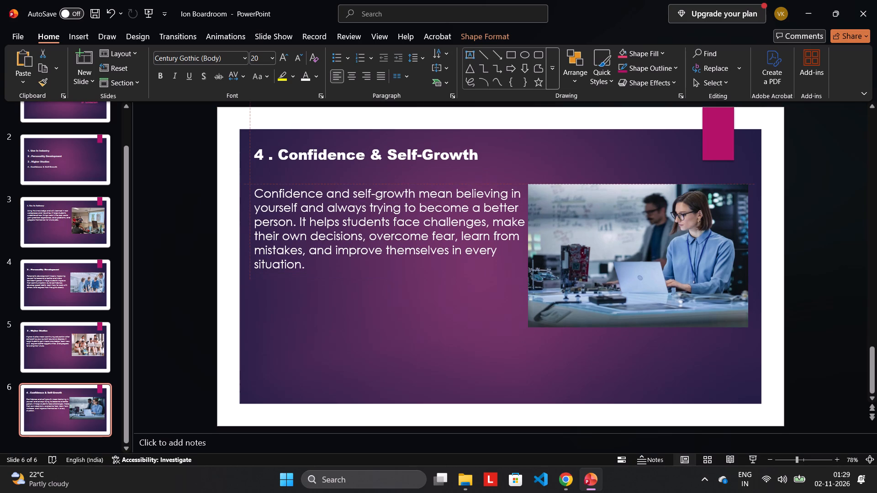
left_click_drag(273, 182, 272, 182)
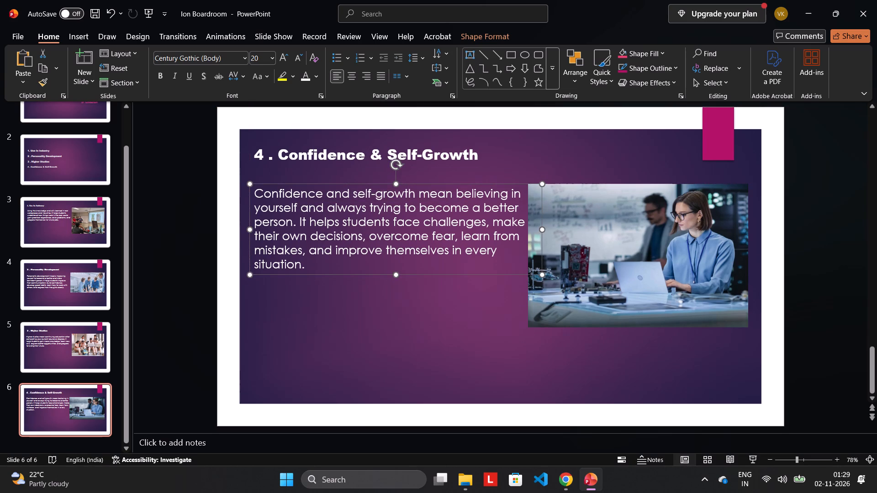
left_click_drag(542, 183, 522, 184)
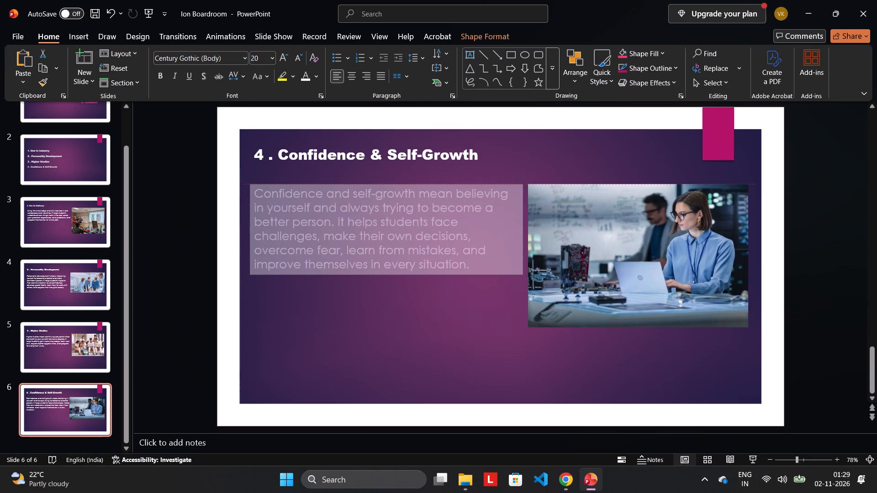
left_click_drag(522, 184, 522, 184)
left_click(455, 335)
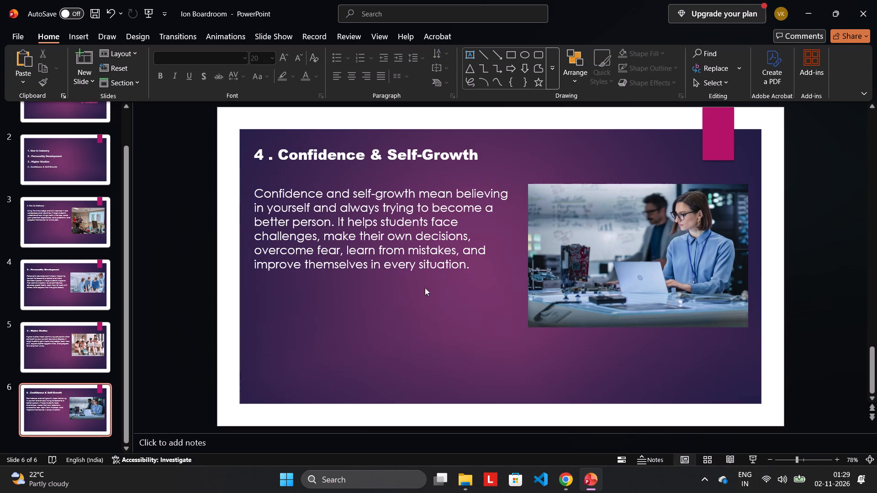
On slide 5, narrow the Higher Studies paragraph's text box and lower its top edge, leaving a gap before the students picture.
left_click(45, 336)
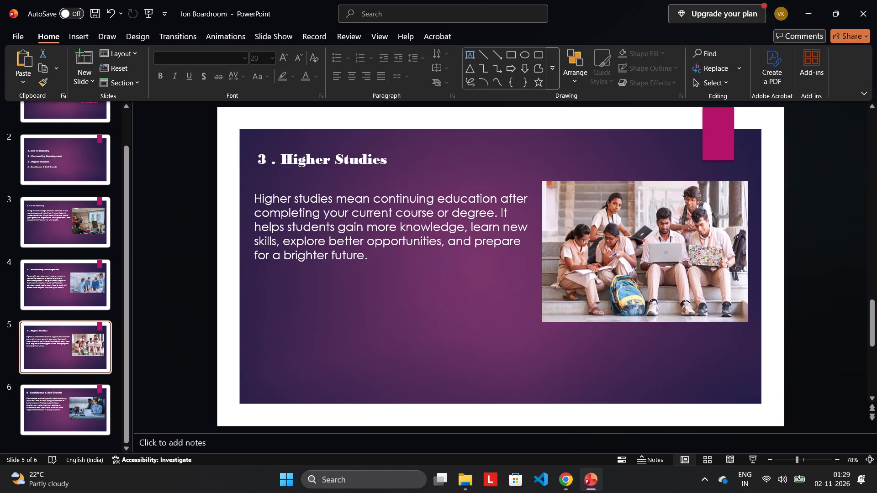
left_click(482, 215)
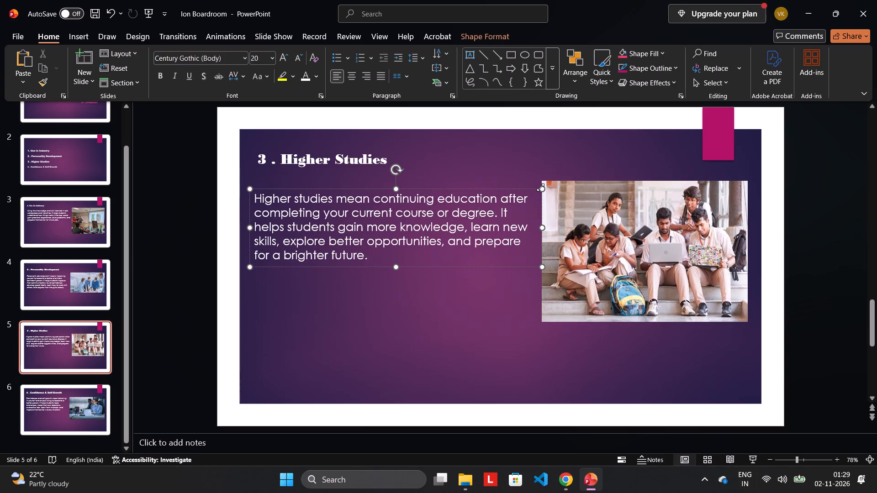
left_click_drag(540, 187, 512, 199)
left_click(488, 321)
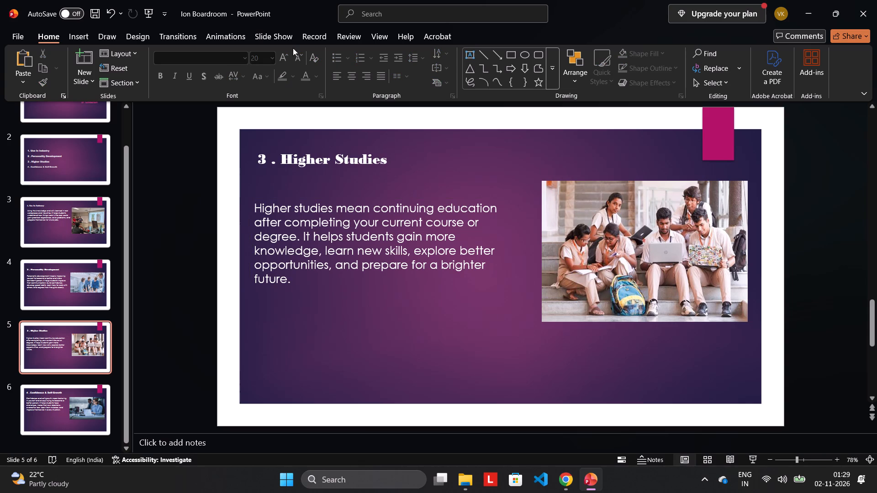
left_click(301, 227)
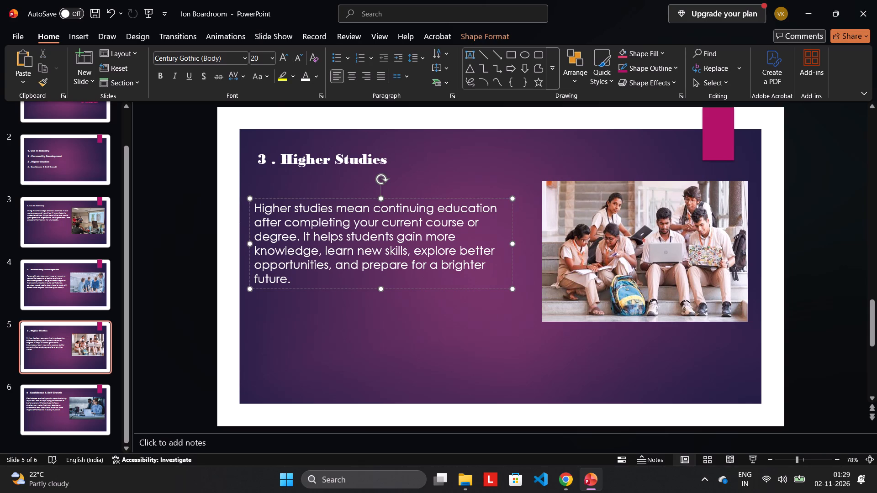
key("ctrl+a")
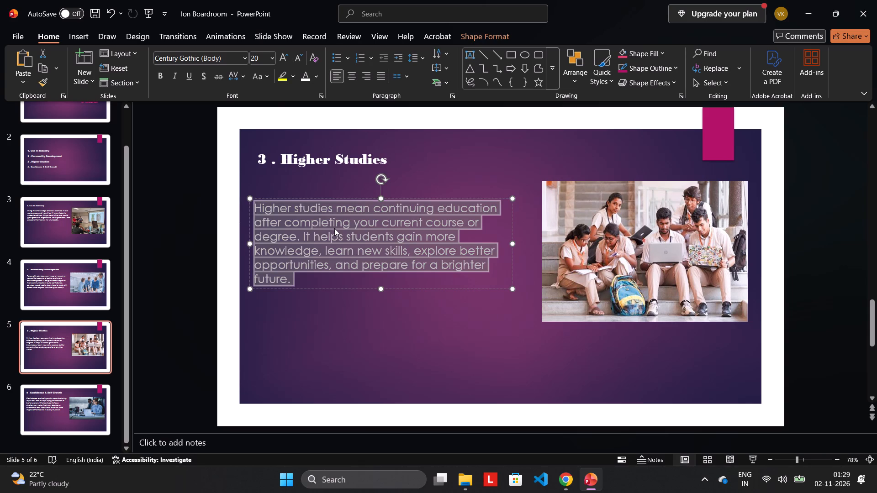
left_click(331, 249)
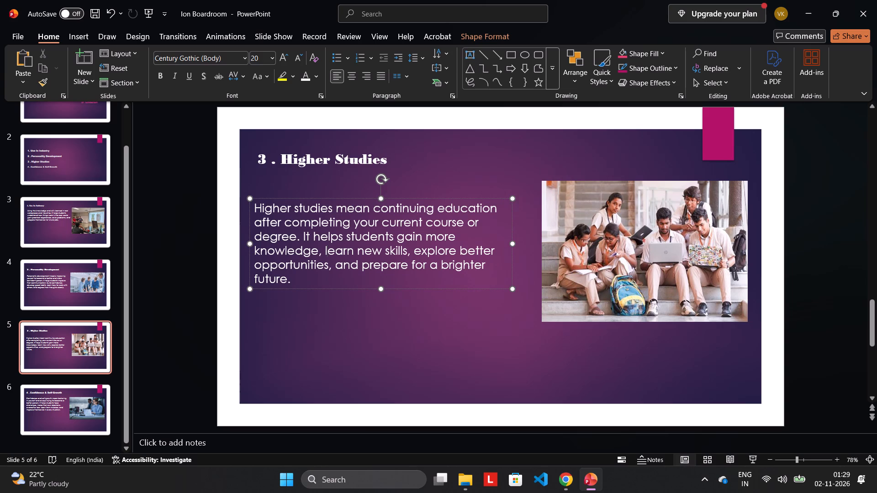
Move the Higher Studies paragraph on slide 5 slightly up, closer to its heading.
left_click_drag(336, 198, 335, 189)
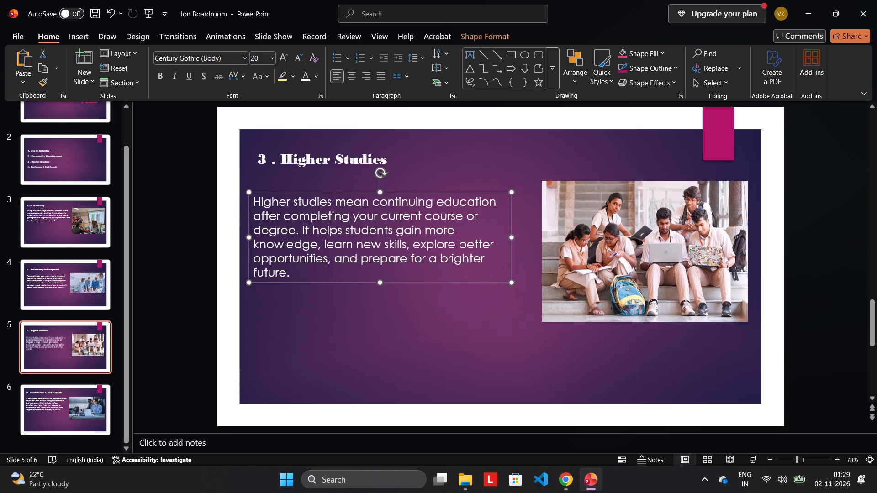
left_click(296, 319)
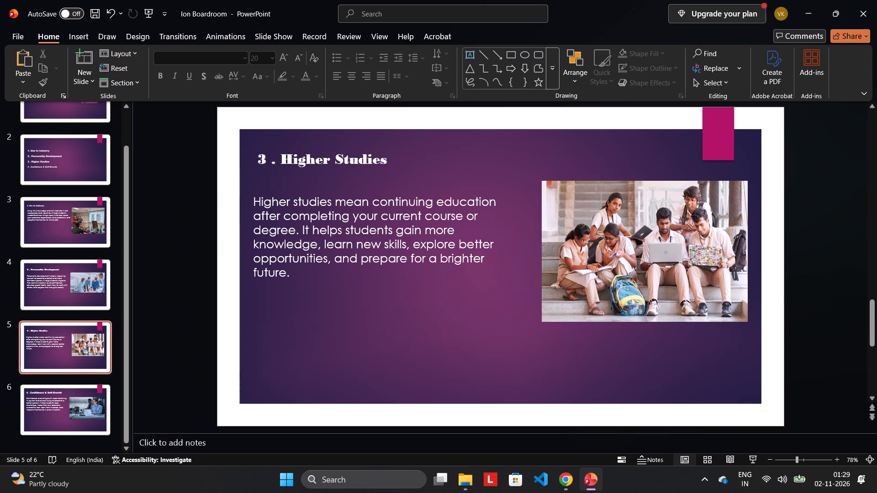
Duplicate the title slide "Why English is important for engineering.".
left_click(100, 404)
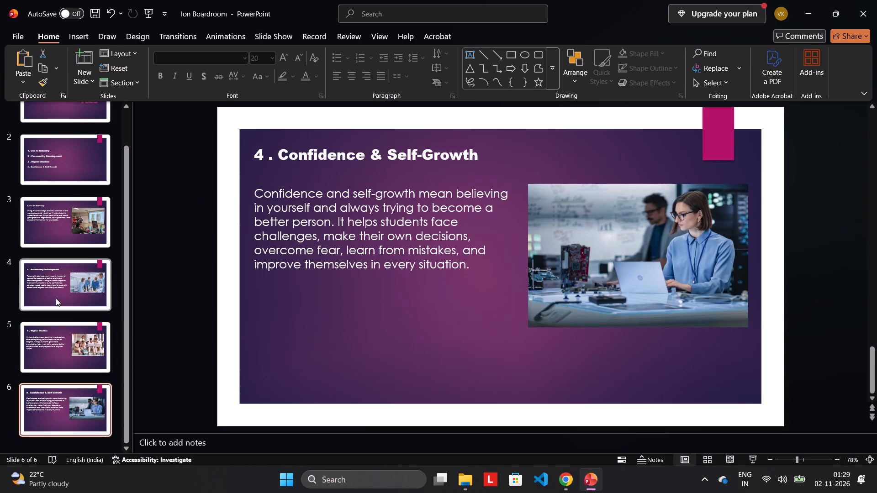
scroll(83, 241, "up", 1)
scroll(82, 243, "down", 7)
scroll(85, 238, "up", 2)
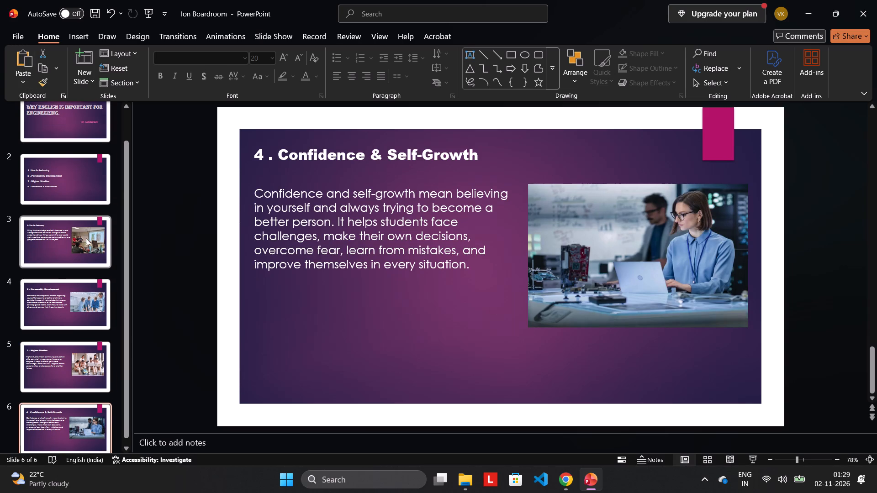
scroll(86, 238, "up", 9)
scroll(98, 229, "down", 1)
scroll(98, 223, "up", 2)
left_click(59, 140)
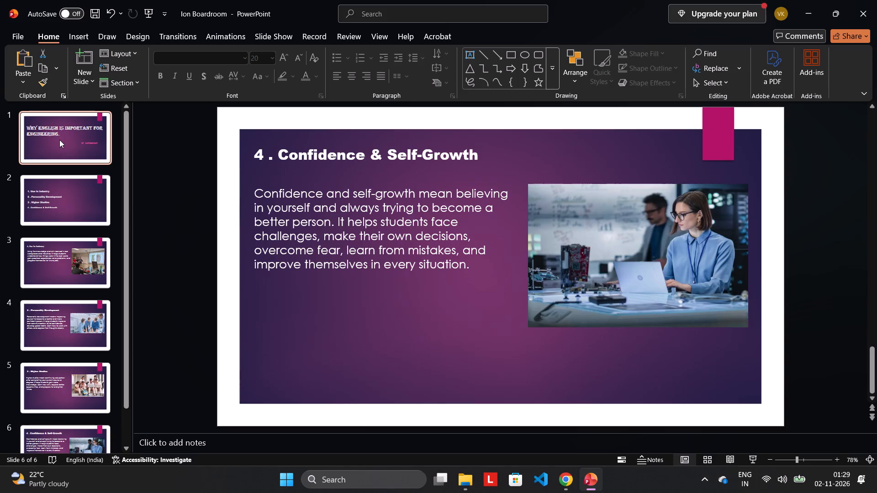
right_click(60, 131)
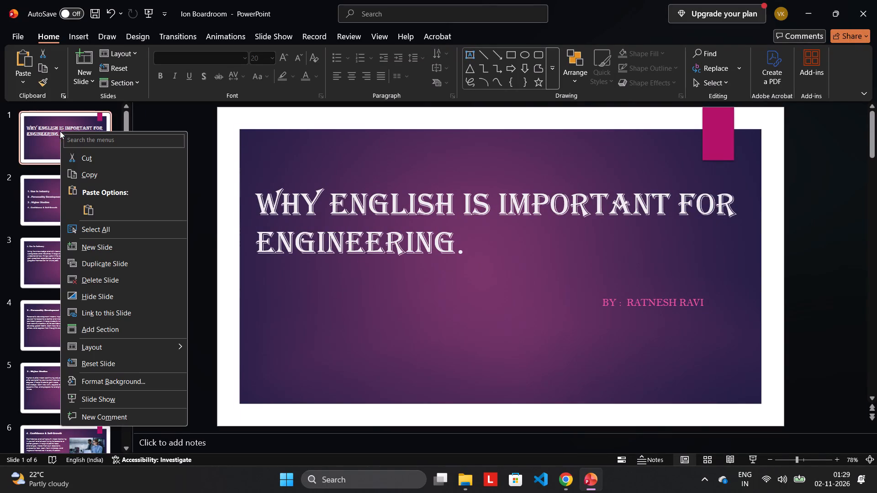
left_click(97, 263)
Move the duplicated title slide to the end of the deck, after the Confidence & Self-Growth slide.
left_click_drag(94, 214, 90, 393)
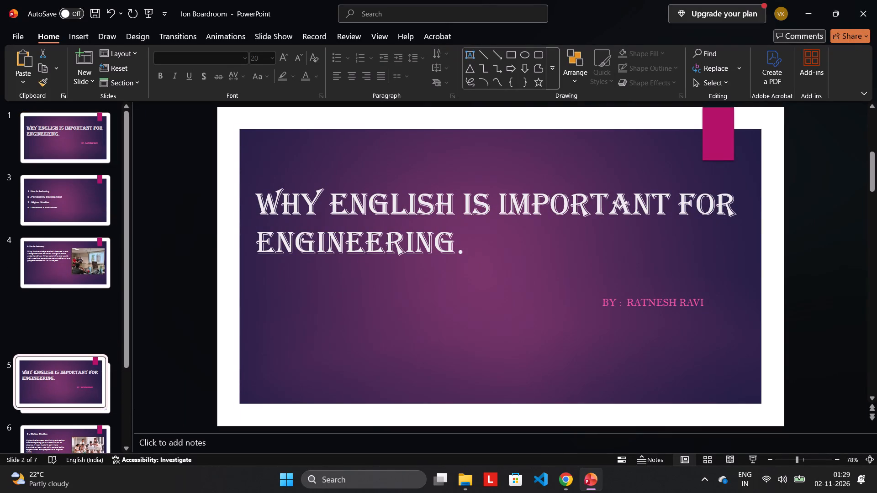
left_click_drag(90, 393, 82, 485)
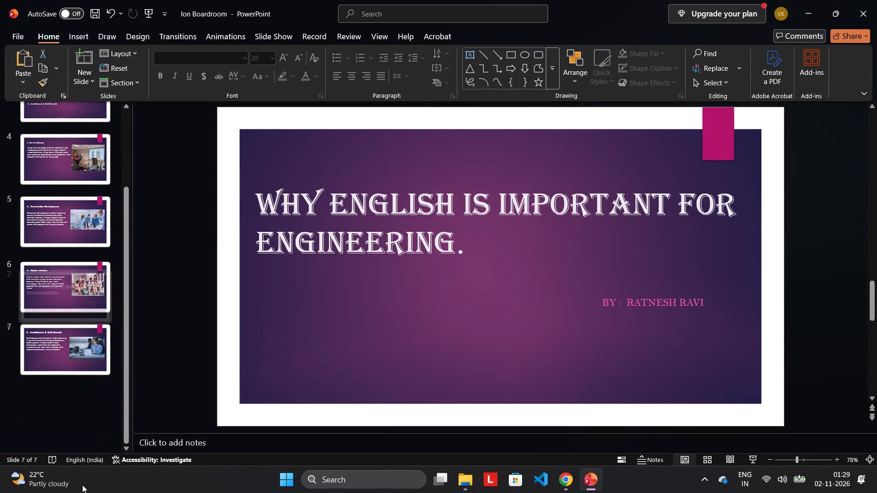
left_click(69, 414)
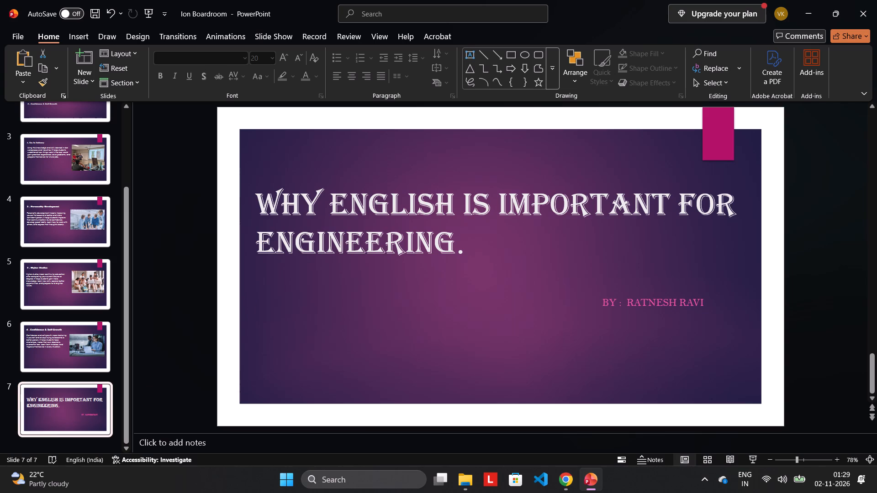
Clear all of the title text on slide 7, including its full stop.
left_click(270, 195)
left_click(249, 195)
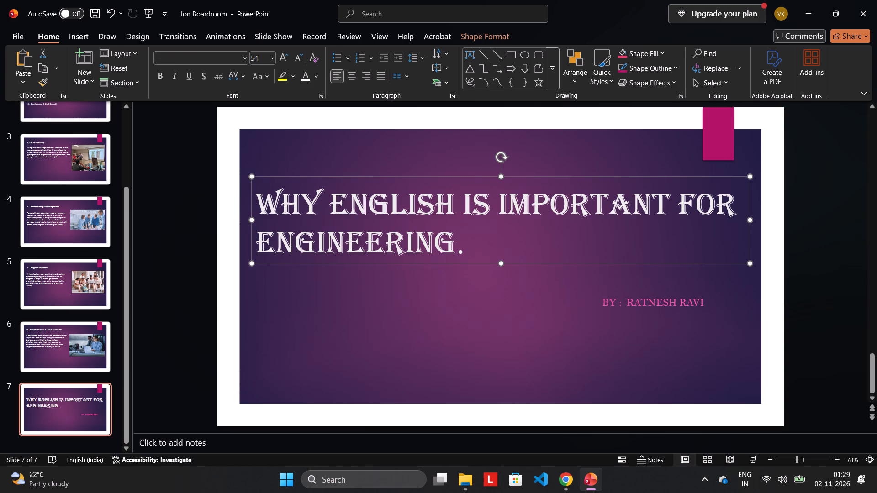
left_click_drag(256, 195, 454, 284)
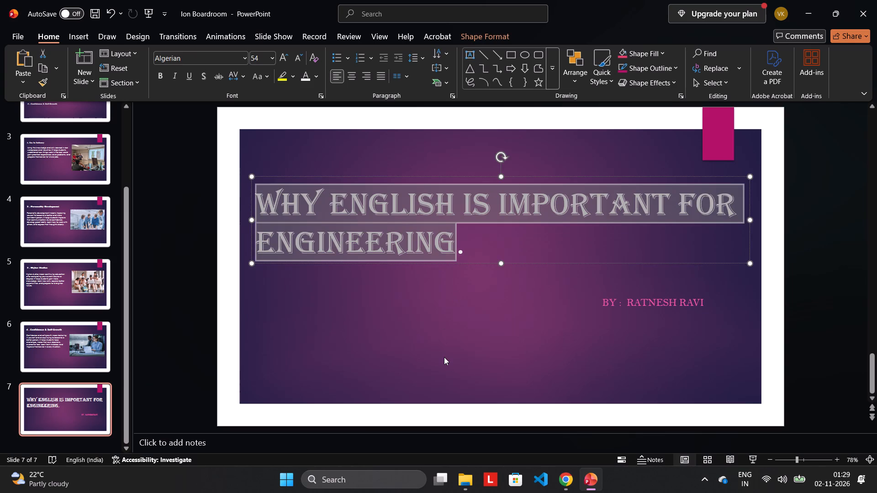
key("Delete")
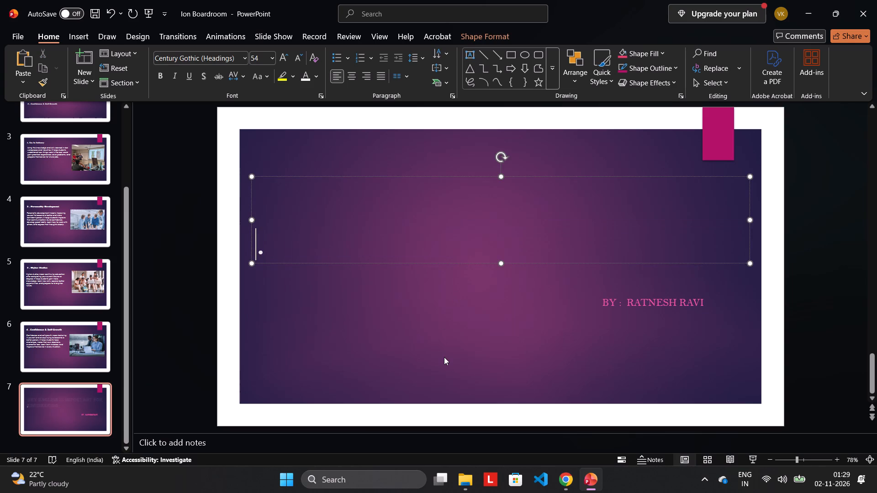
key("Right")
key("Return")
key("Up")
key("Right")
key("BackSpace")
Enter "THANK YOU" in capitals as the title of slide 7.
type("thanky")
key("BackSpace")
key("BackSpace")
key("BackSpace")
key("BackSpace")
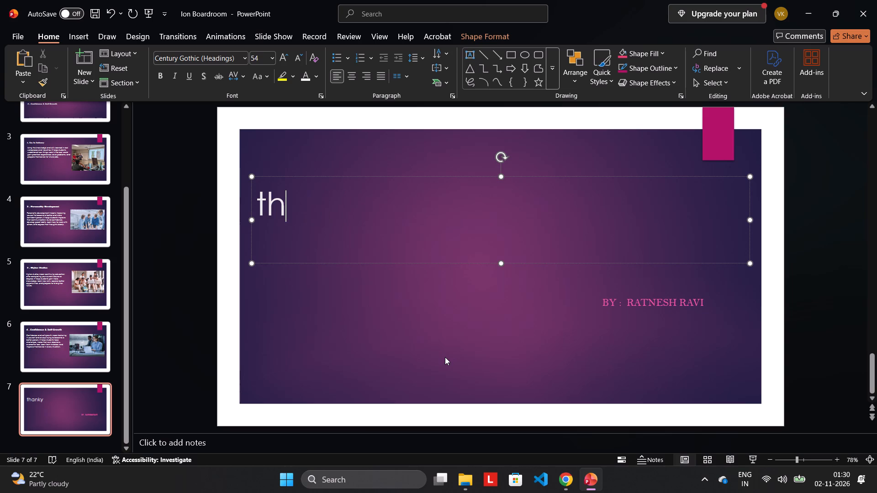
key("BackSpace")
key("BackSpace")
type("TH")
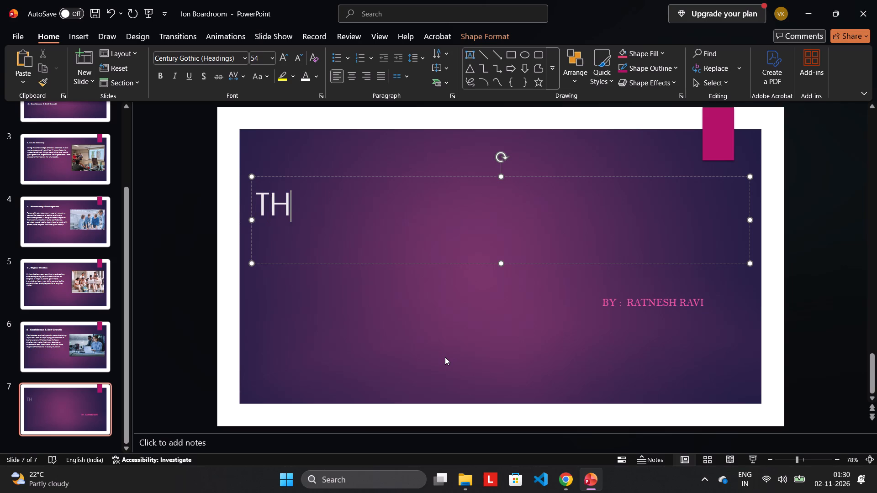
type("ANK")
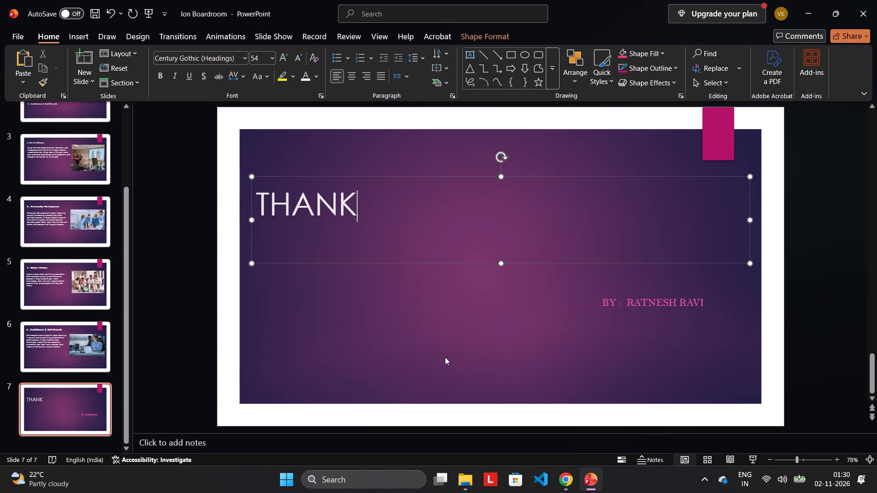
key("space")
type("YOU")
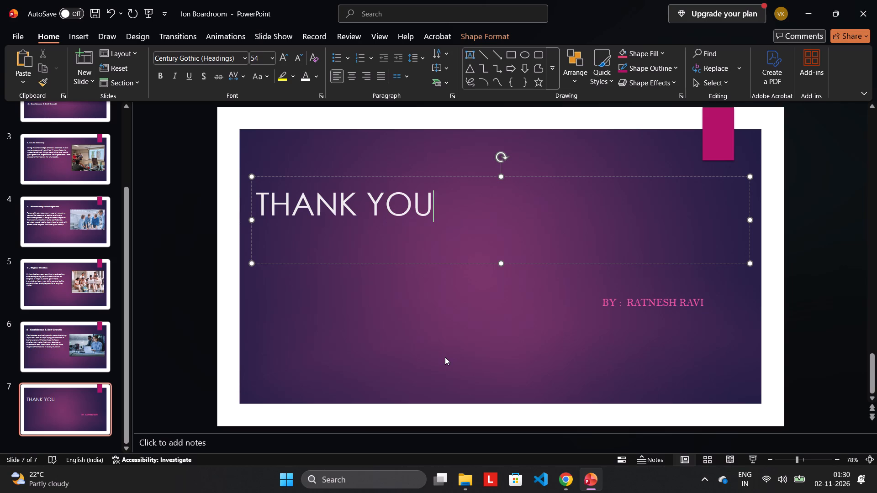
left_click(446, 298)
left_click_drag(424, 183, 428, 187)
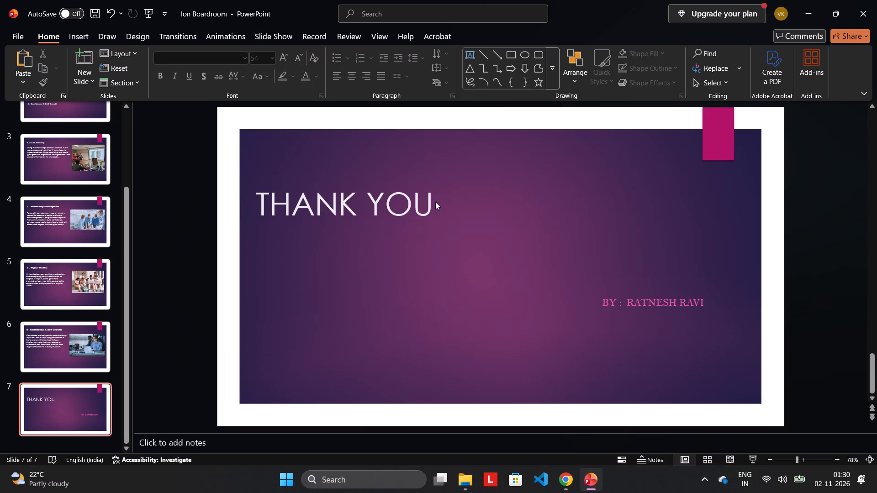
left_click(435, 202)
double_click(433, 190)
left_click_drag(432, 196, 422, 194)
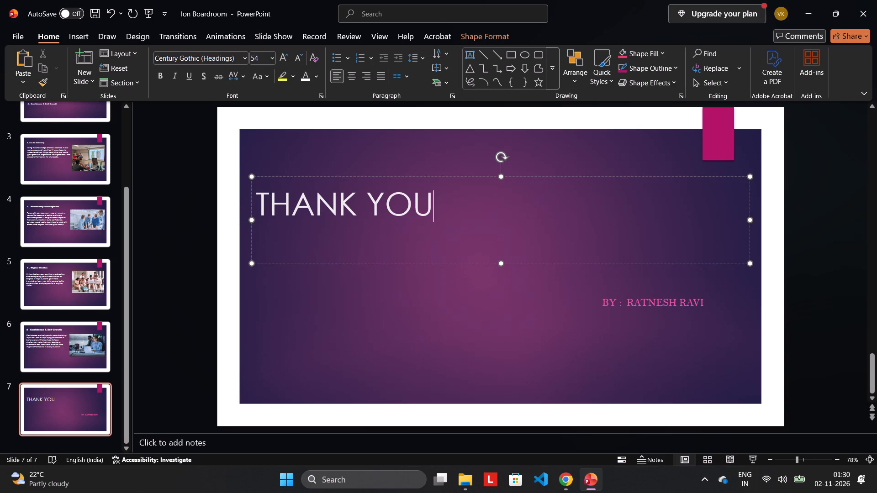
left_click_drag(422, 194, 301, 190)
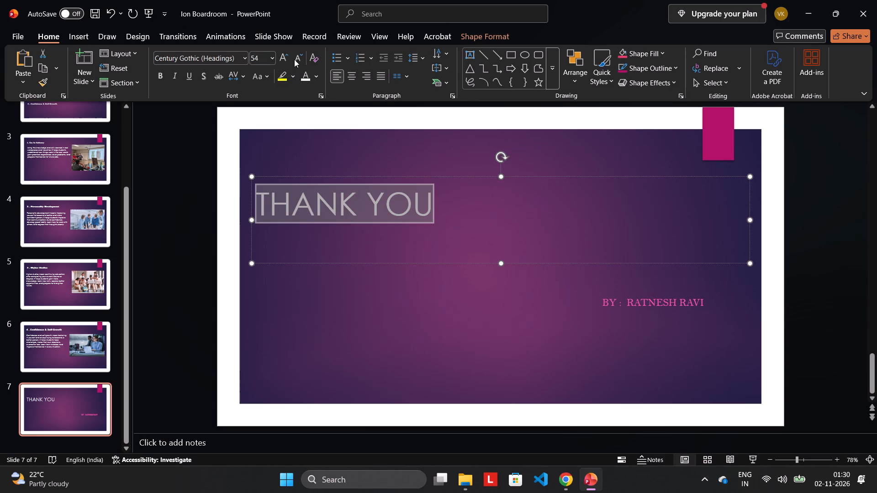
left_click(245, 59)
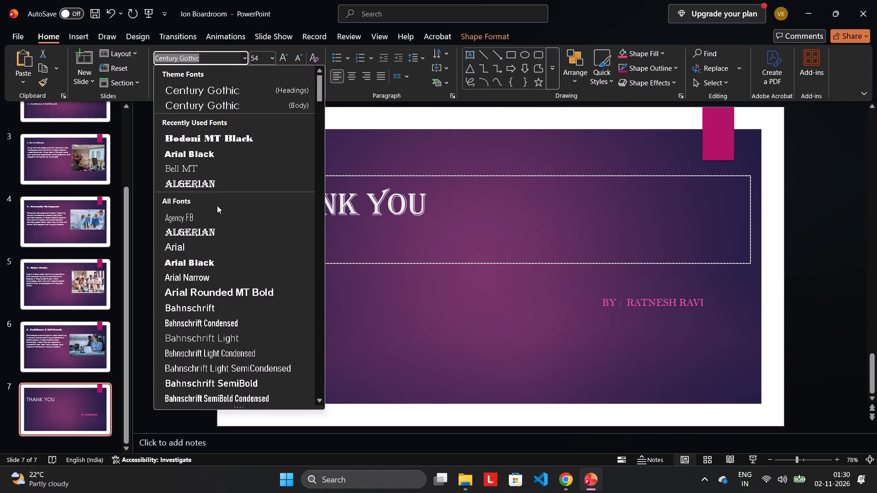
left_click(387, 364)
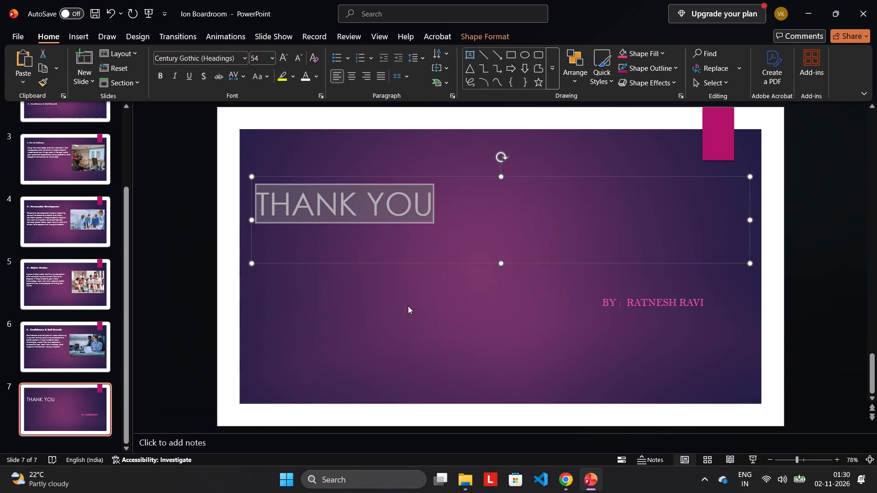
Narrow the THANK YOU text box by pulling its left edge to about mid-slide, and raise its top edge slightly.
left_click_drag(253, 177, 269, 178)
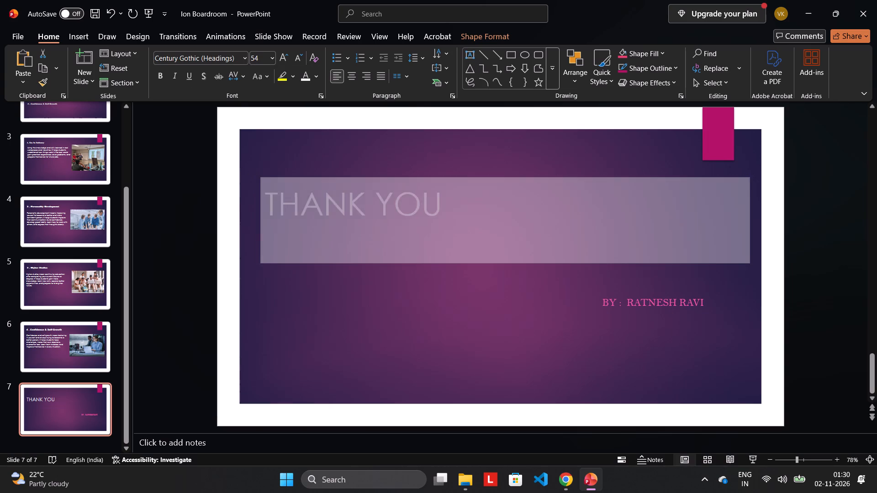
left_click_drag(269, 178, 492, 178)
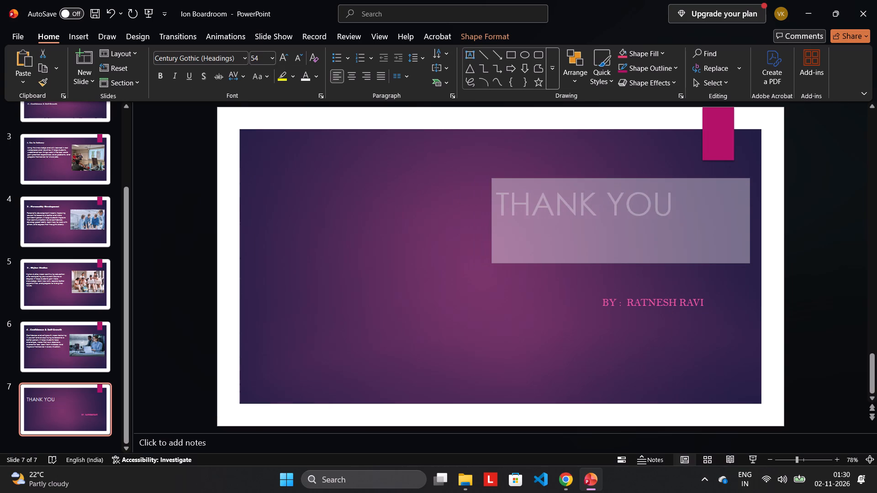
left_click_drag(492, 178, 492, 169)
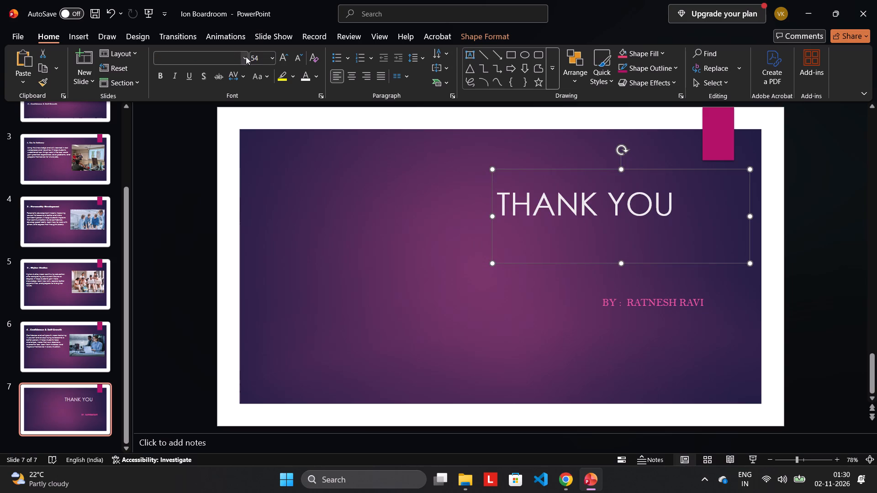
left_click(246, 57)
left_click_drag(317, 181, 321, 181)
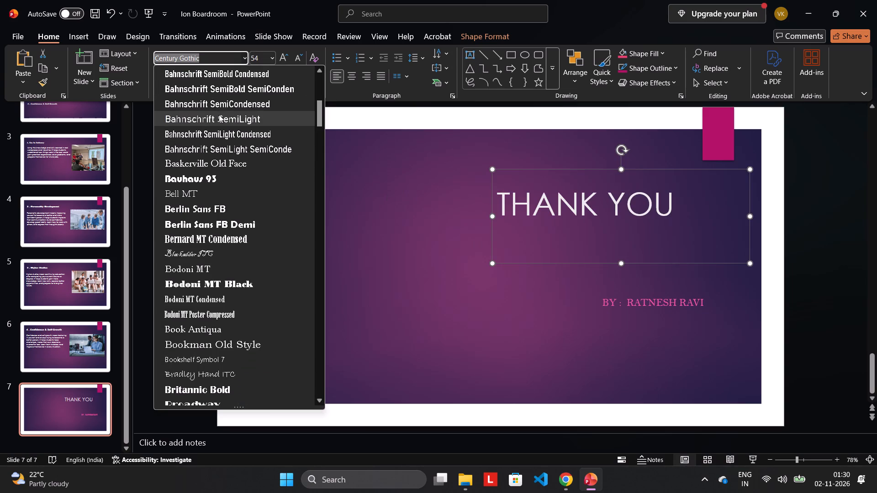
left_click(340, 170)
Set the font of the THANK YOU title to Bell MT.
left_click(502, 193)
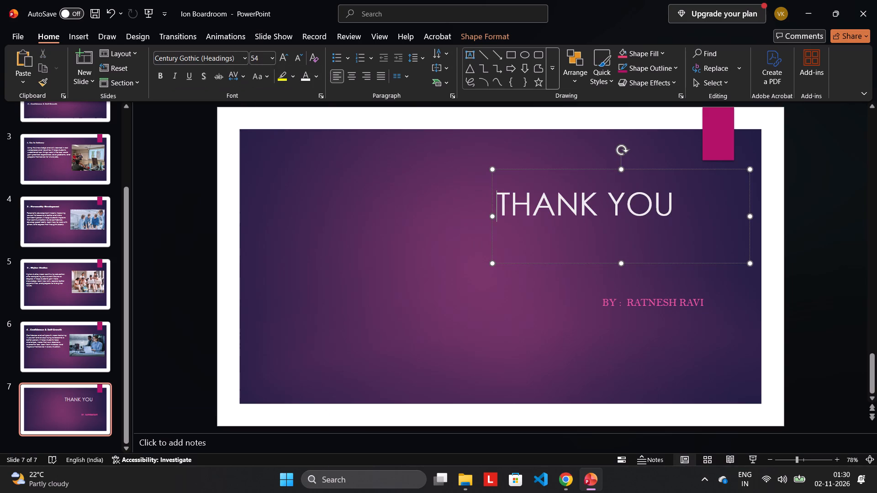
left_click(502, 193)
left_click_drag(497, 194, 688, 207)
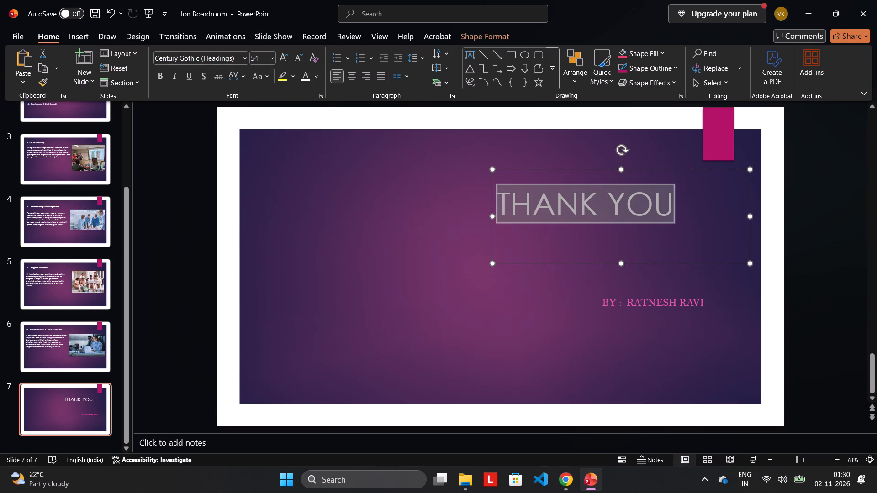
left_click_drag(688, 207, 703, 207)
left_click(244, 58)
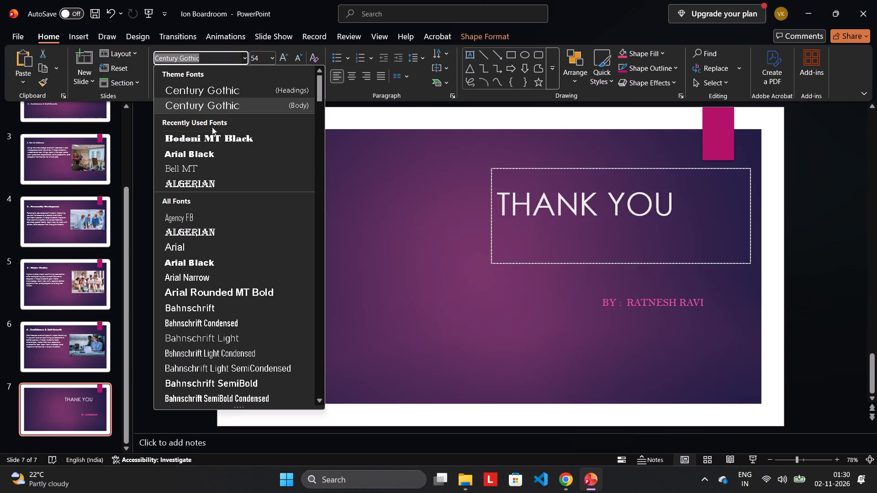
left_click(207, 170)
left_click(270, 254)
Shift the THANK YOU text box left and down toward the slide's centre, then enlarge it, mainly by widening both sides.
left_click(506, 202)
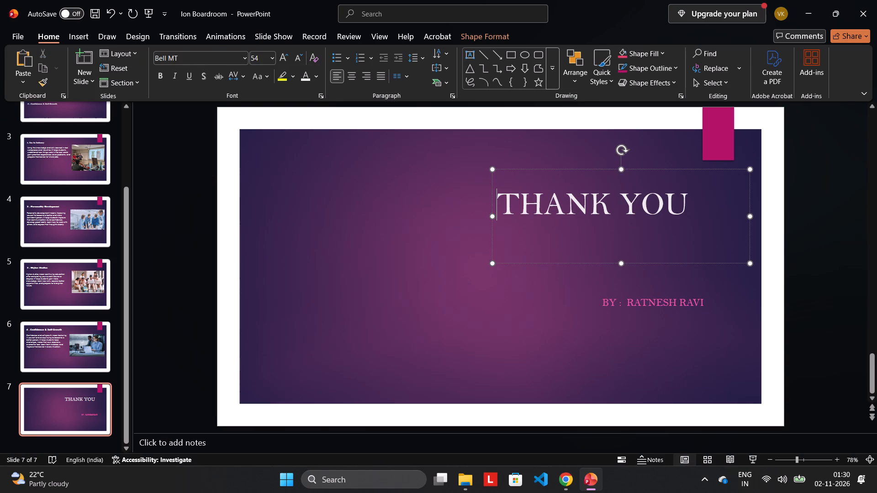
left_click_drag(542, 167, 428, 187)
left_click_drag(639, 191, 639, 192)
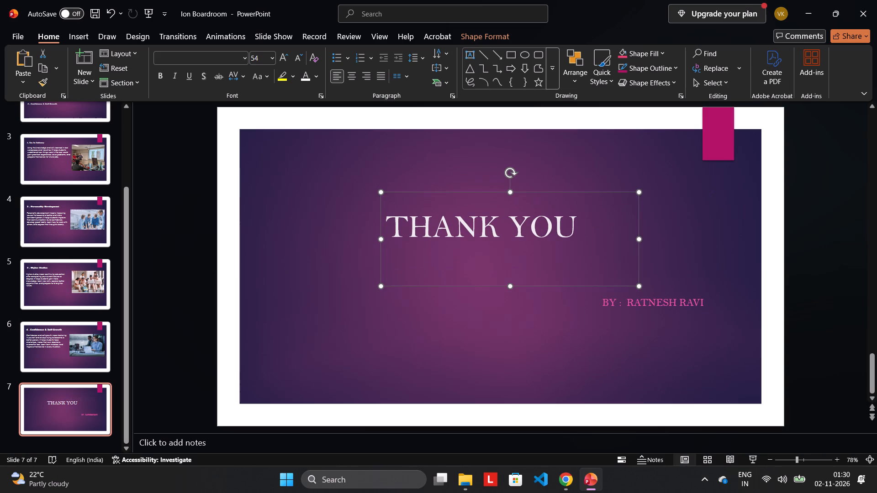
left_click_drag(639, 192, 662, 183)
left_click_drag(380, 285, 350, 289)
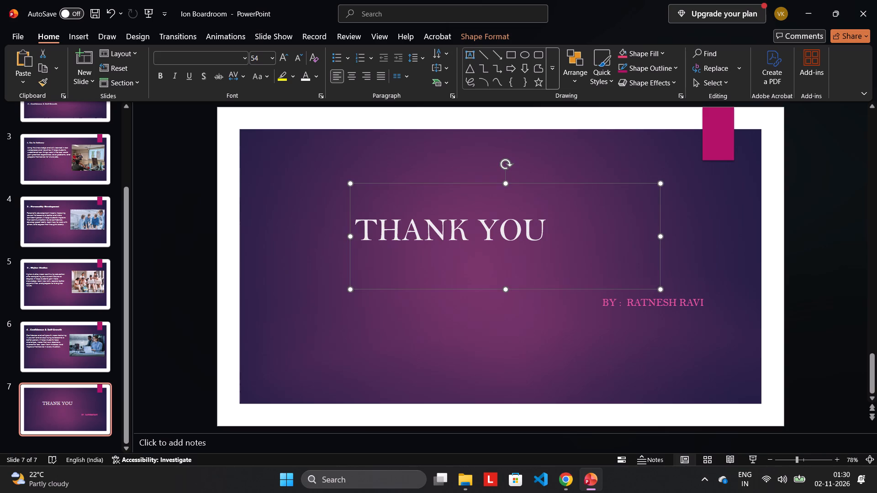
left_click_drag(351, 236, 321, 238)
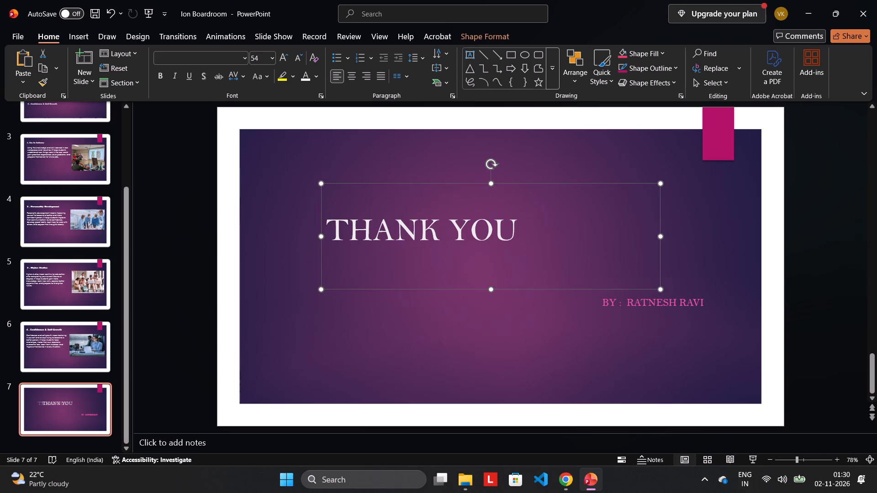
Indent the THANK YOU text on slide 7 by one tab stop within its box.
left_click(331, 228)
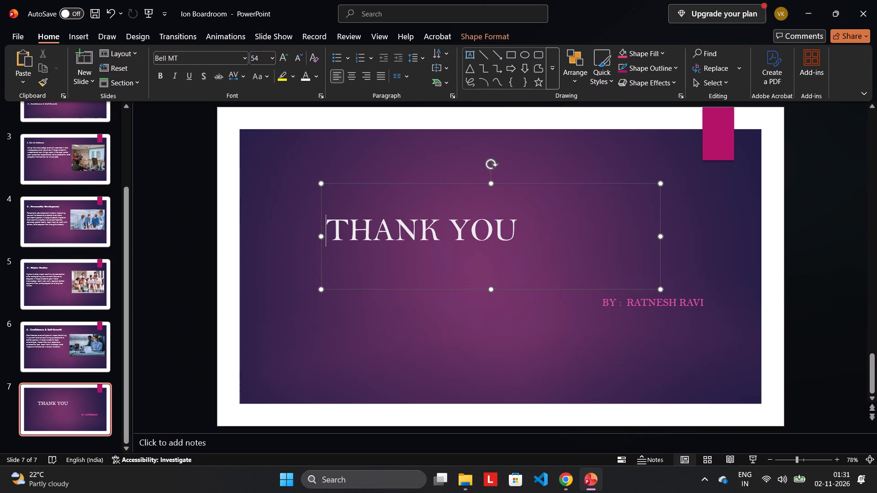
key("Tab")
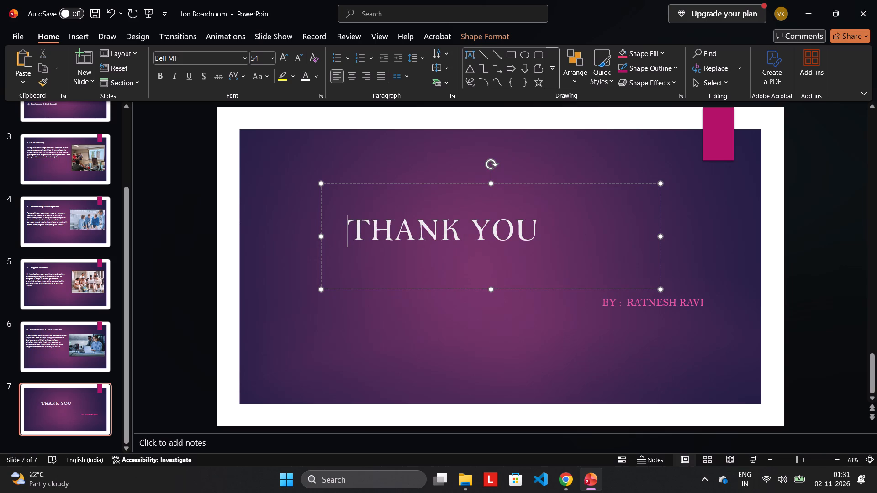
Widen the THANK YOU text box by extending its left edge outward, and reposition the box farther right and slightly higher on the slide.
left_click_drag(319, 238, 309, 238)
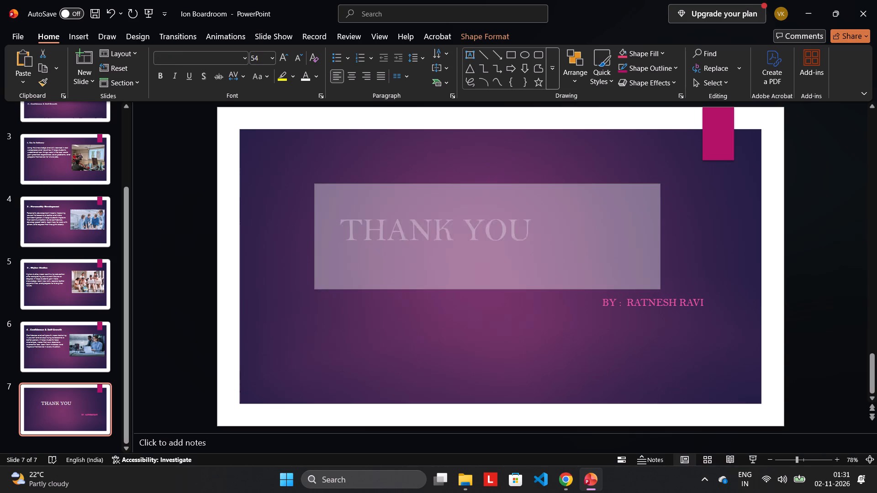
left_click_drag(309, 238, 272, 237)
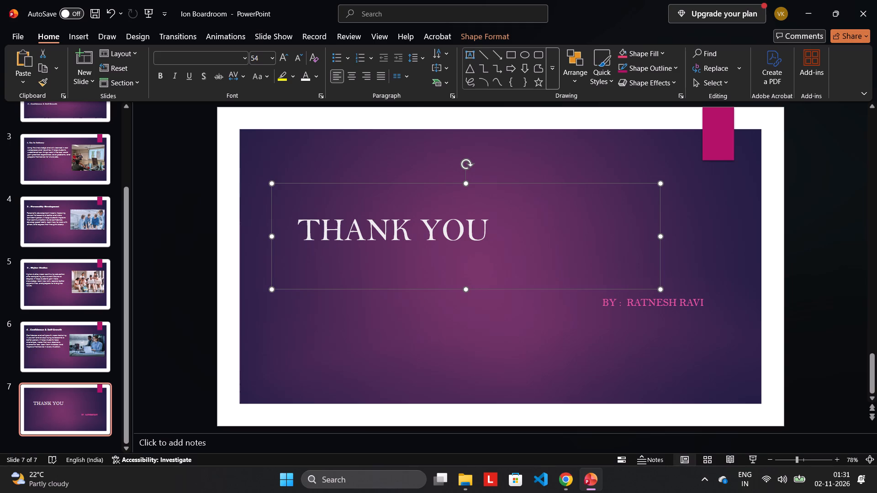
left_click_drag(425, 181, 486, 170)
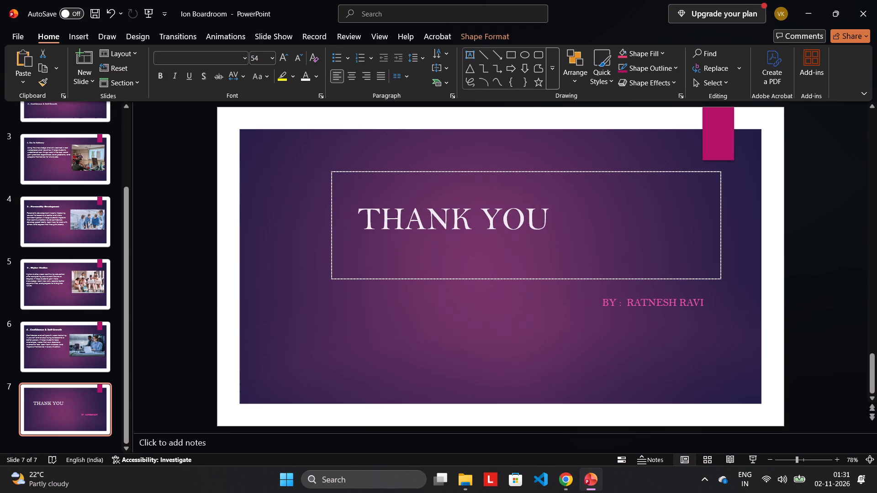
left_click_drag(486, 170, 487, 168)
left_click(438, 344)
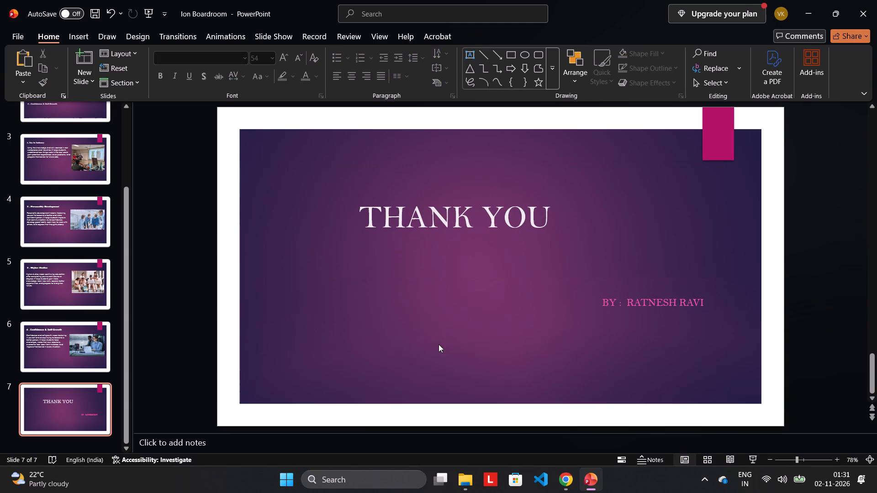
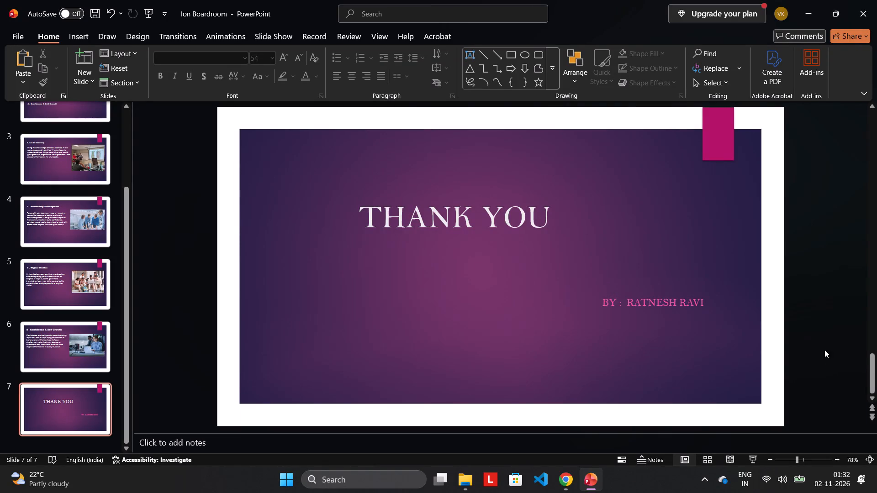
Delete the pink presenter byline from the closing THANK YOU slide.
left_click(716, 288)
double_click(710, 301)
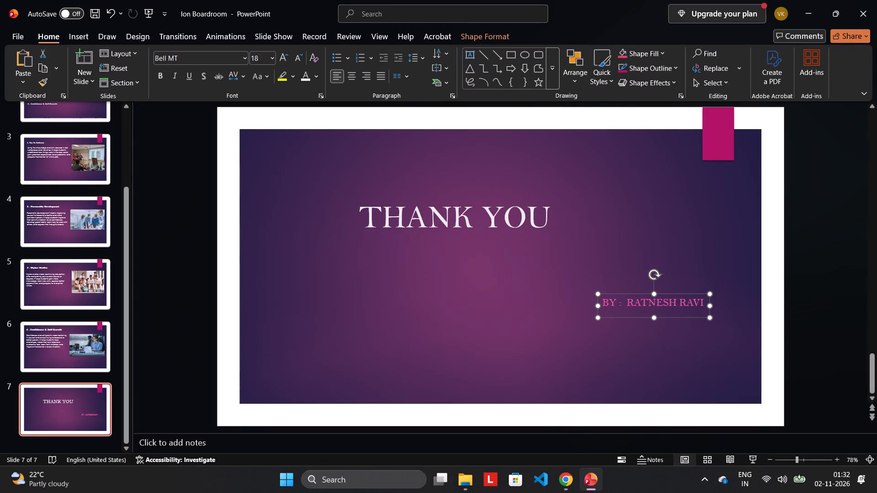
key("Delete")
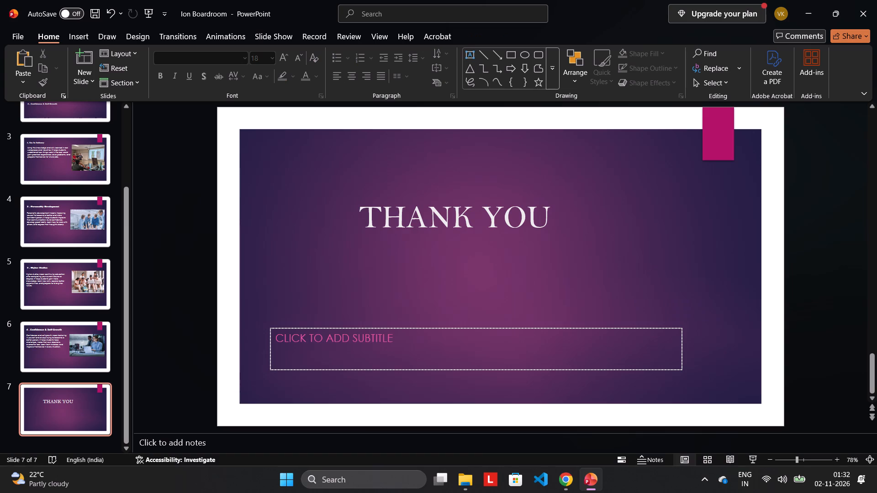
Remove the empty subtitle placeholder from the THANK YOU slide.
left_click(555, 339)
right_click(555, 339)
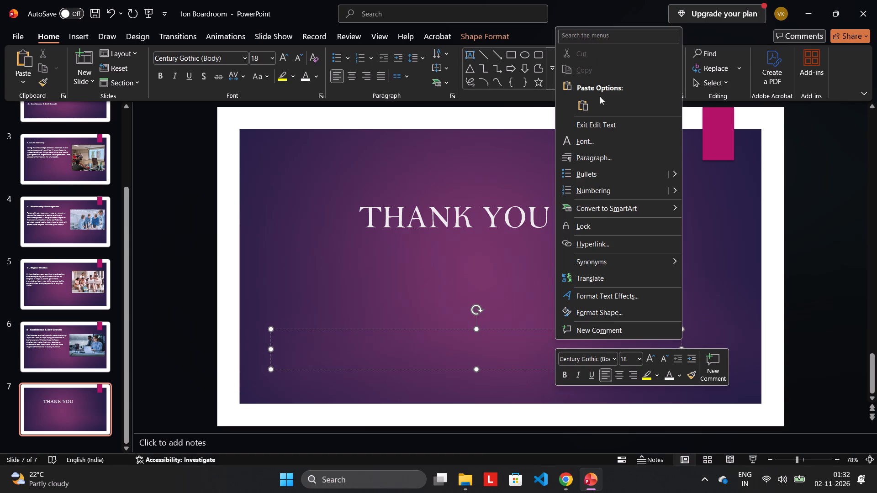
left_click(436, 272)
left_click(418, 341)
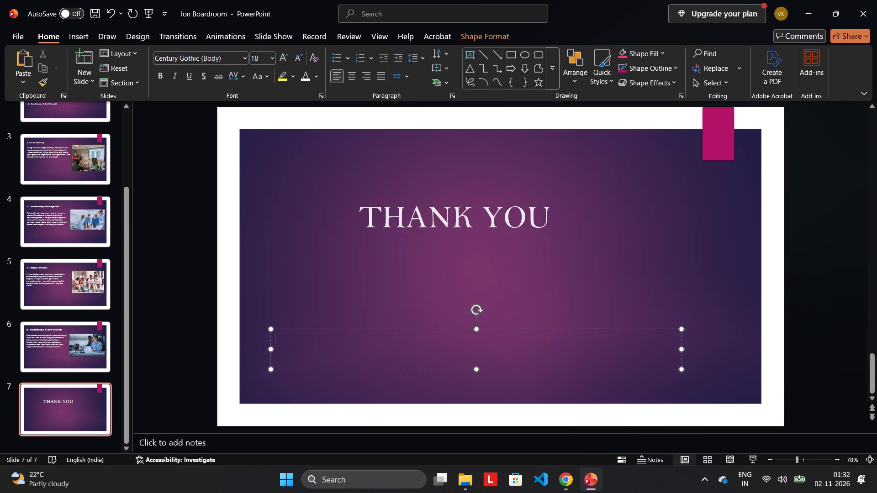
left_click(428, 270)
right_click(470, 352)
left_click(367, 351)
right_click(357, 345)
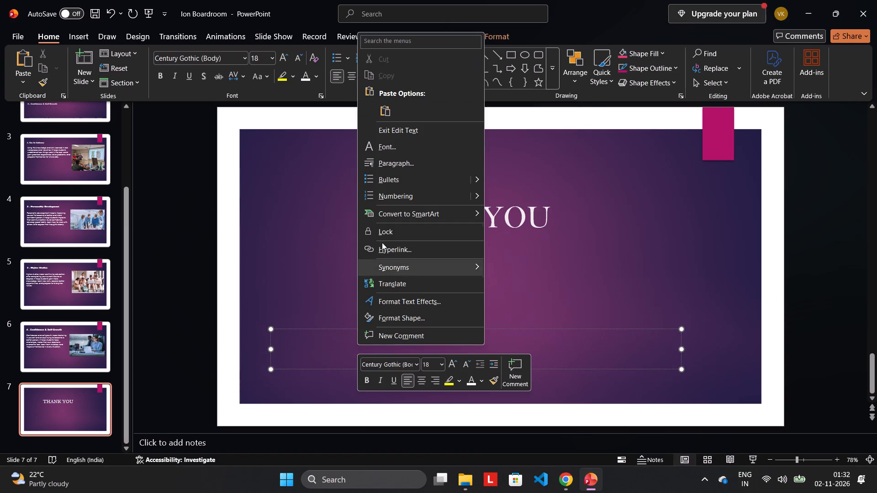
left_click(321, 272)
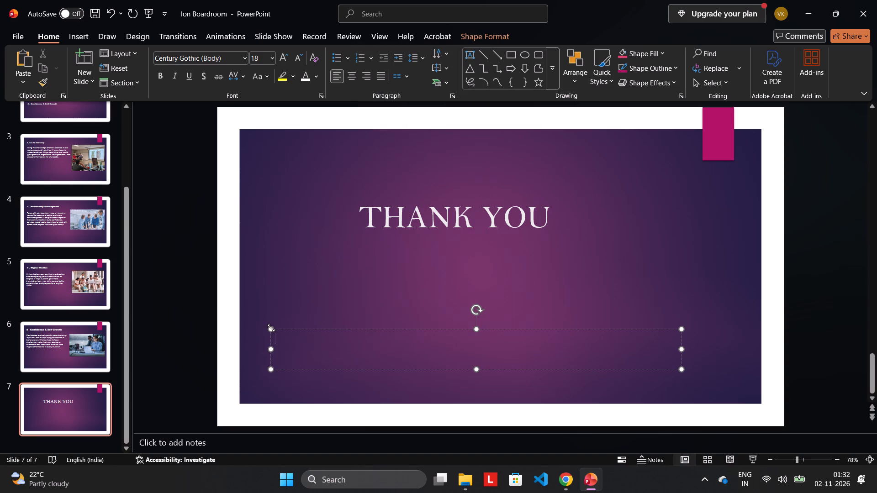
left_click_drag(271, 328, 729, 369)
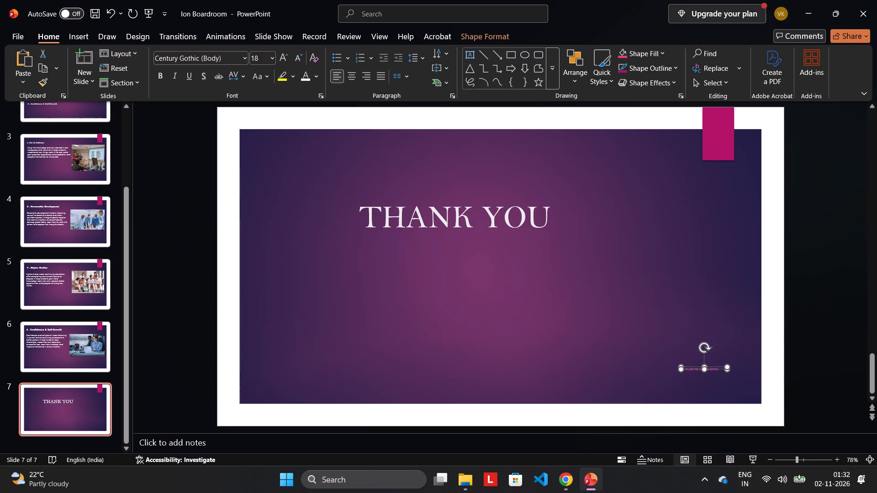
right_click(707, 368)
left_click(745, 81)
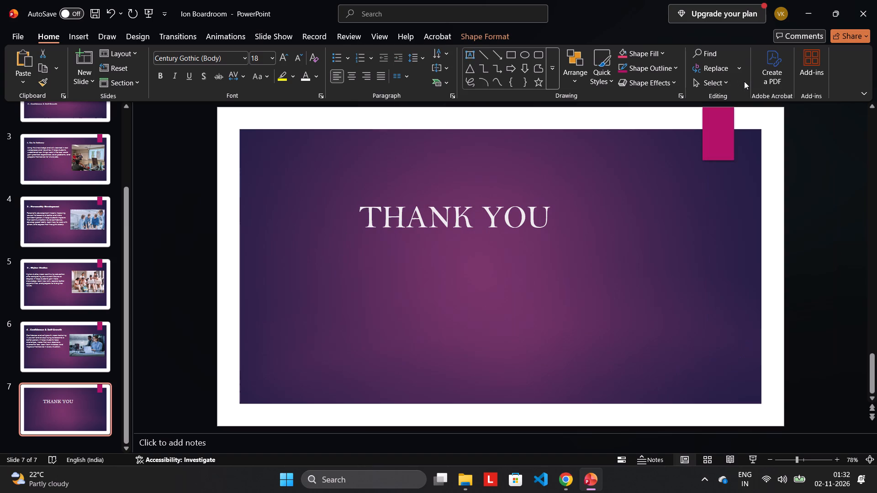
Move the THANK YOU title box down and right toward the slide's centre, and narrow it by bringing its right edge inward.
left_click(484, 213)
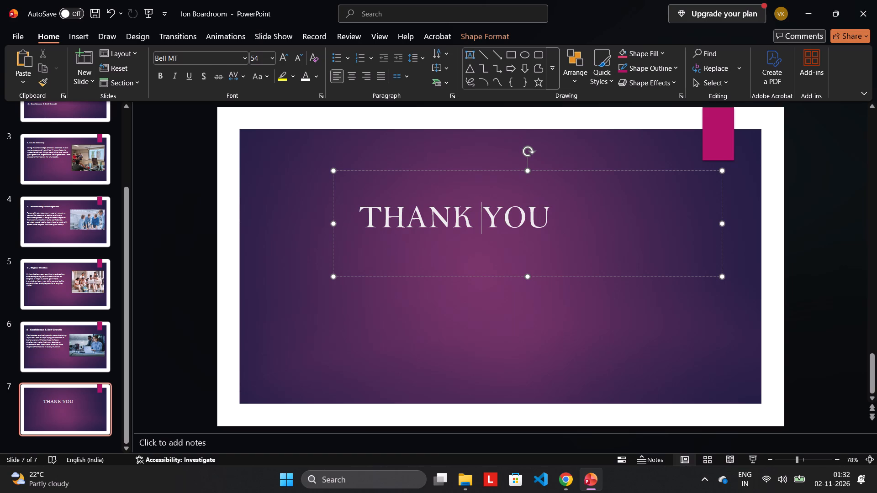
left_click_drag(477, 171, 494, 195)
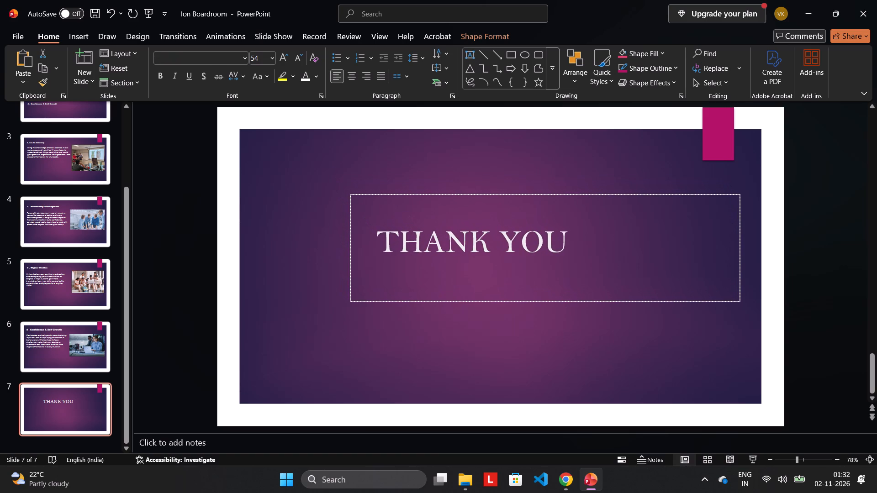
left_click_drag(494, 195, 505, 196)
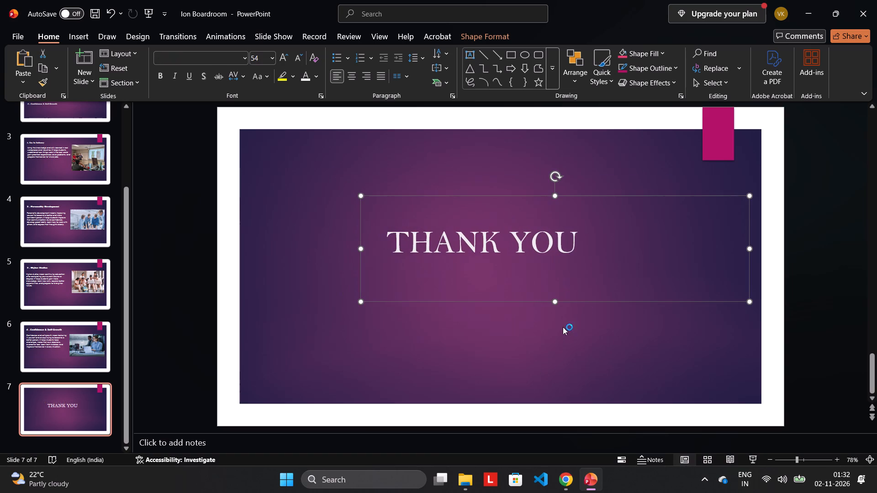
left_click_drag(749, 246, 717, 245)
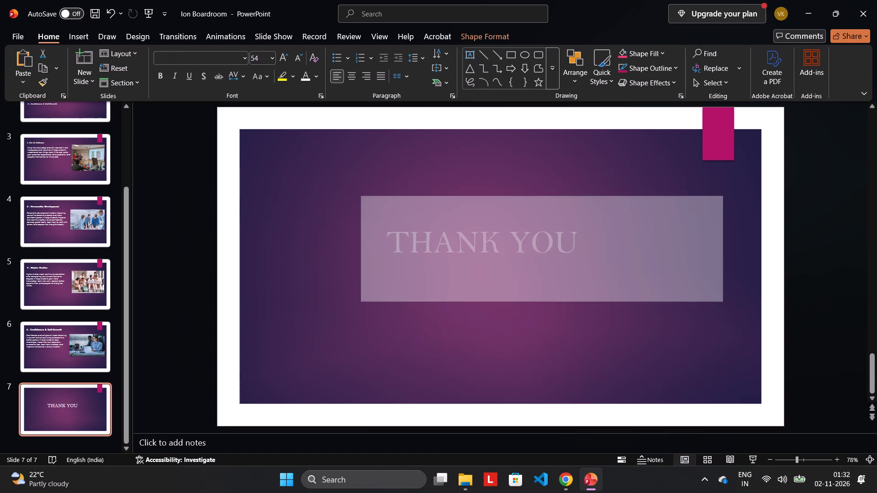
left_click_drag(717, 245, 612, 229)
left_click(529, 361)
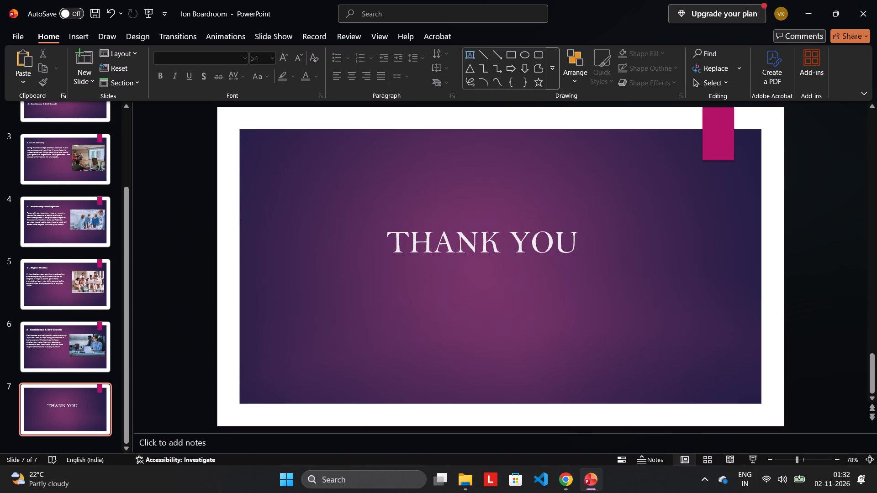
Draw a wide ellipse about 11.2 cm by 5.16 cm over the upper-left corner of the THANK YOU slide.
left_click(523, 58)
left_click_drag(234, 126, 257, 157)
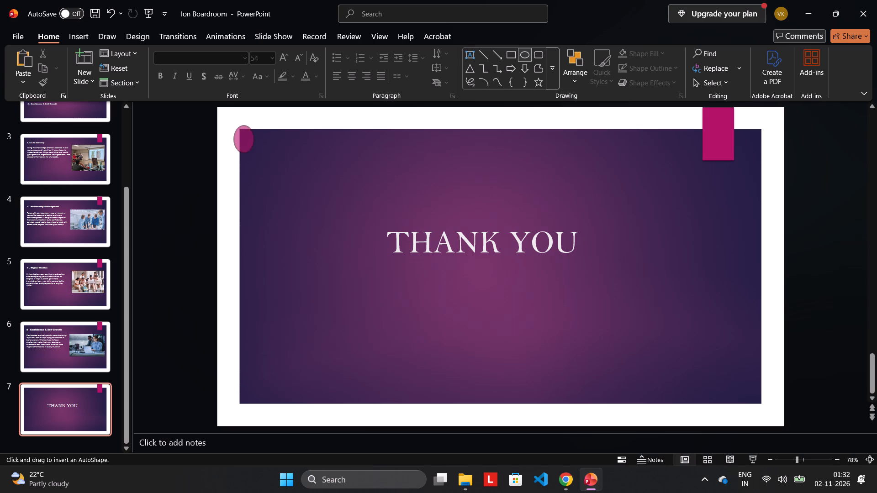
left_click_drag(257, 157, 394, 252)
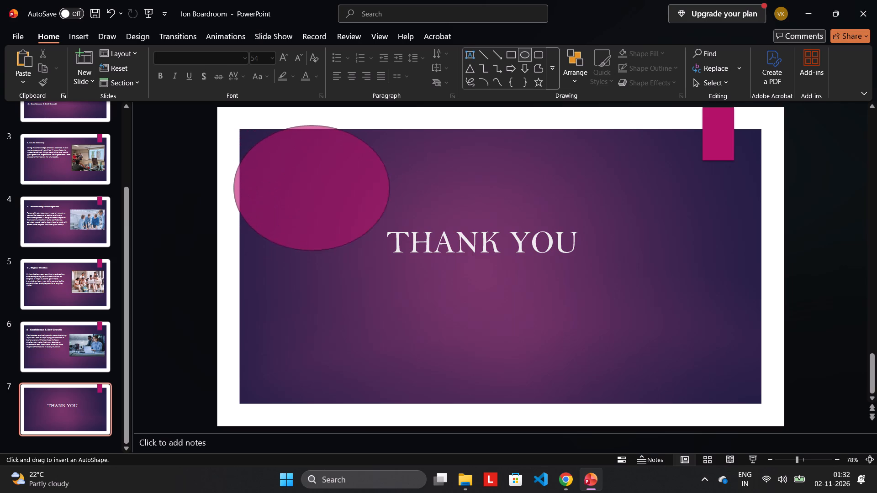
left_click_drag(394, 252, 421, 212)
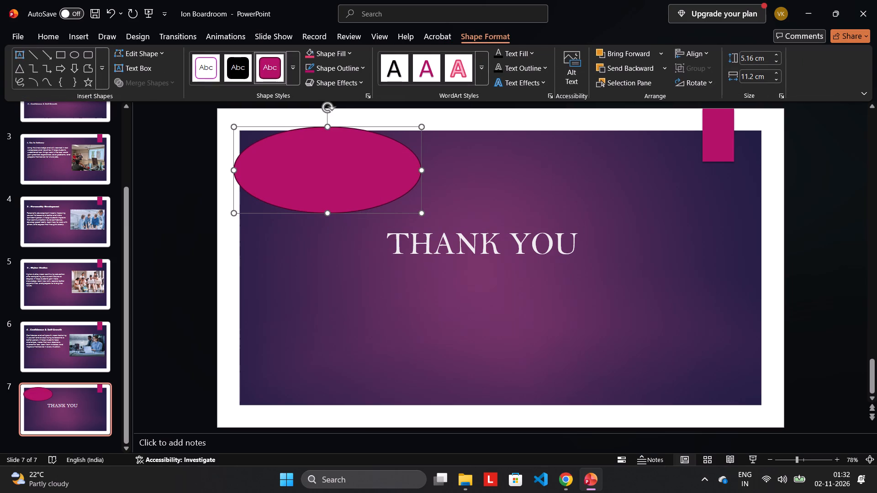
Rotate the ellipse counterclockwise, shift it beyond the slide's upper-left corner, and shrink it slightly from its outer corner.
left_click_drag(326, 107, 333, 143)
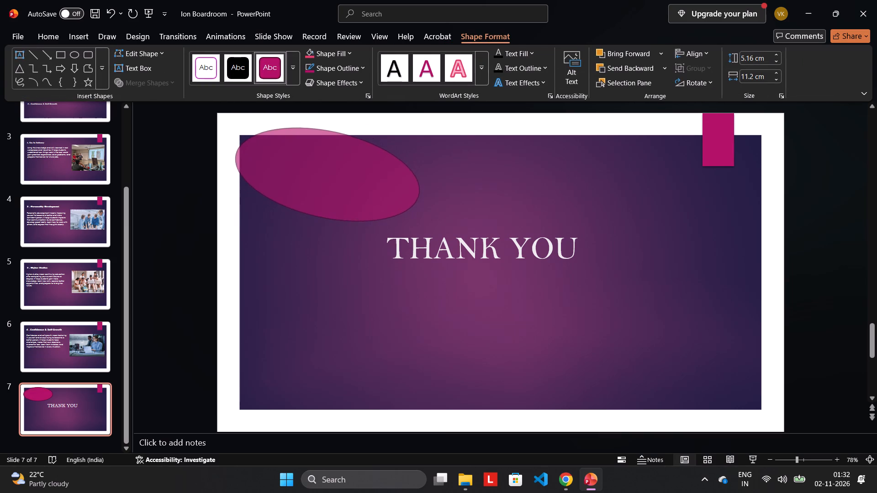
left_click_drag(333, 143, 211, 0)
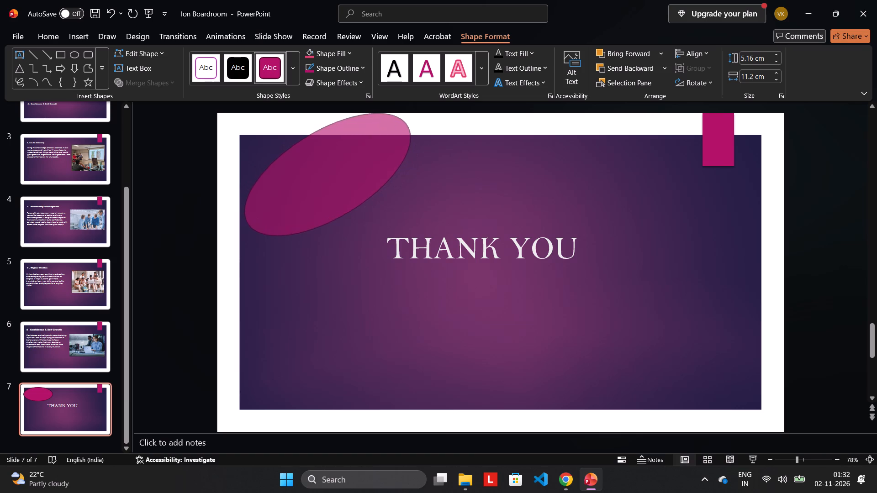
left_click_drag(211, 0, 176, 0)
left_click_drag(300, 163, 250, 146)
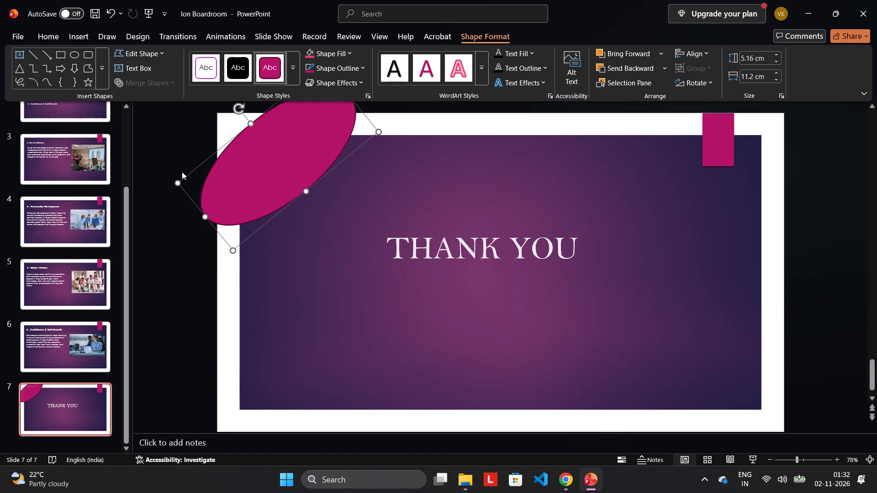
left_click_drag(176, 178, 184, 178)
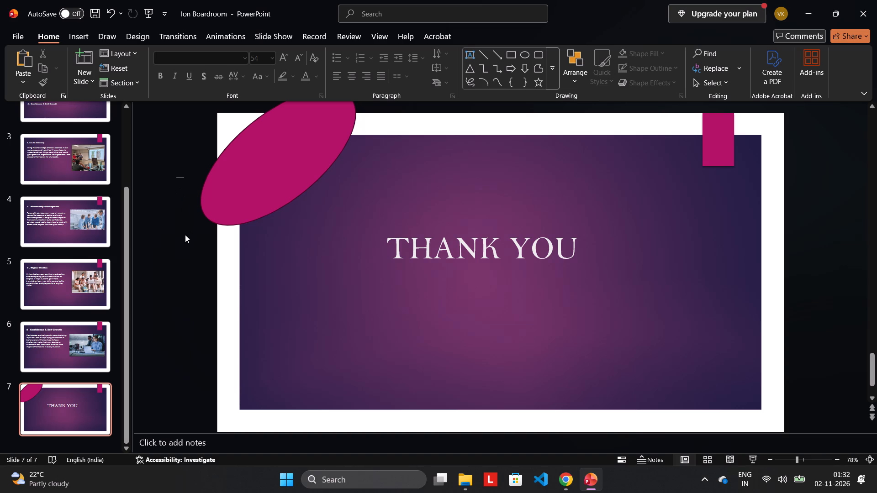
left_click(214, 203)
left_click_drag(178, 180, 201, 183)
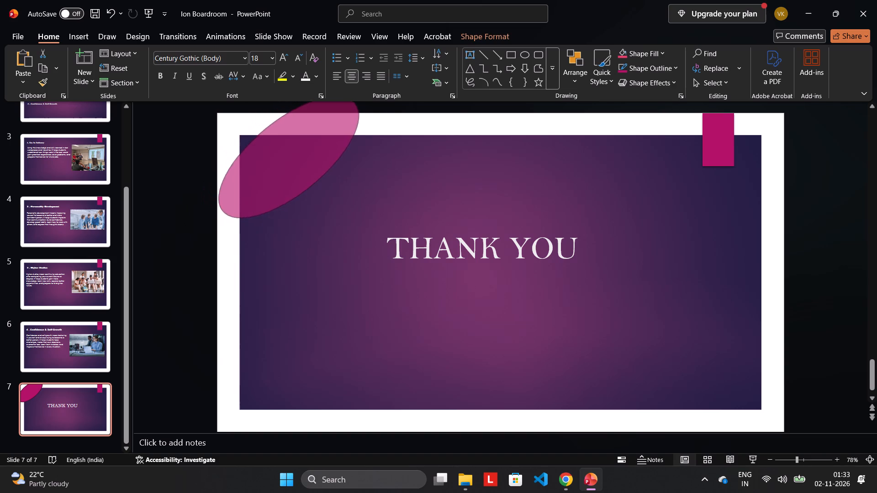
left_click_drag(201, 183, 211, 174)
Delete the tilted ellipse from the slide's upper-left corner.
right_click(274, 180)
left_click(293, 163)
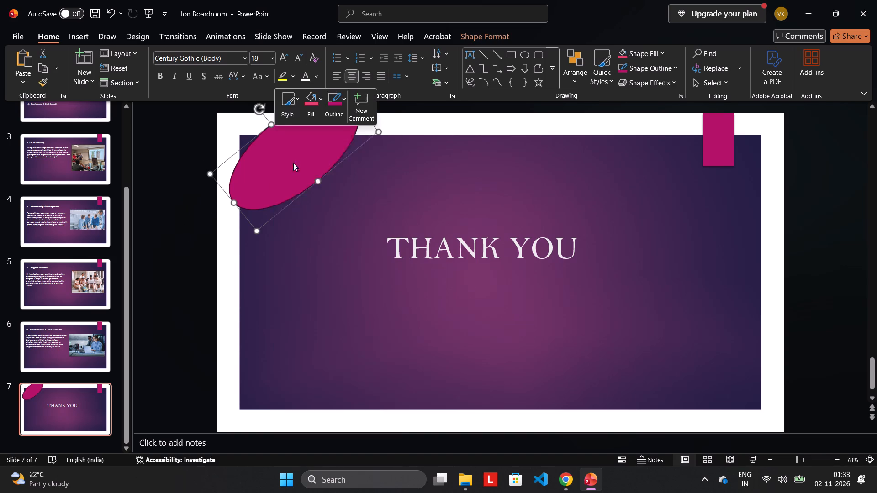
Draw a near-circular oval about 2.54 cm high and 2.76 cm wide, and place it in the purple area's upper-left corner.
left_click(523, 55)
left_click_drag(390, 153, 410, 168)
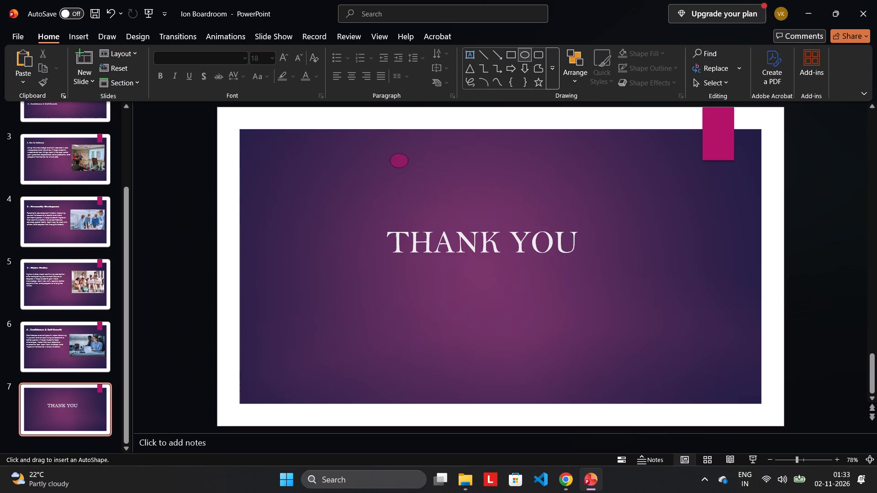
left_click_drag(410, 168, 422, 190)
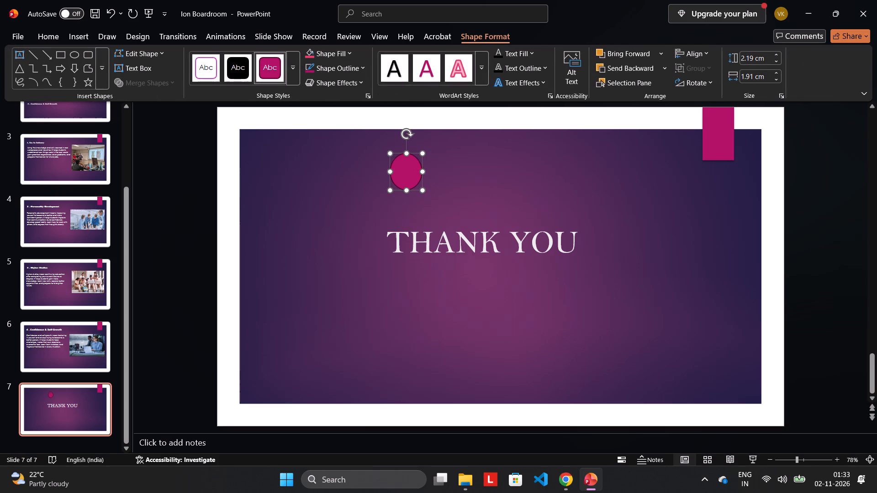
left_click_drag(391, 170, 376, 169)
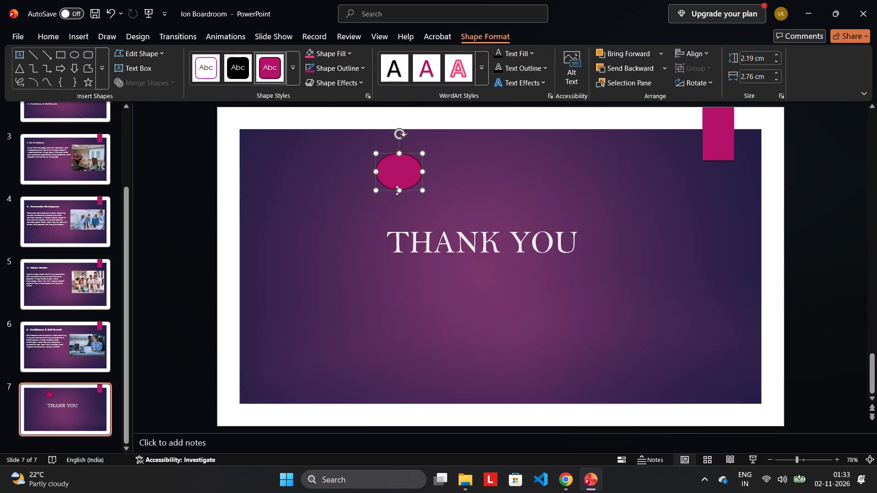
left_click_drag(398, 190, 399, 196)
left_click_drag(403, 177, 371, 175)
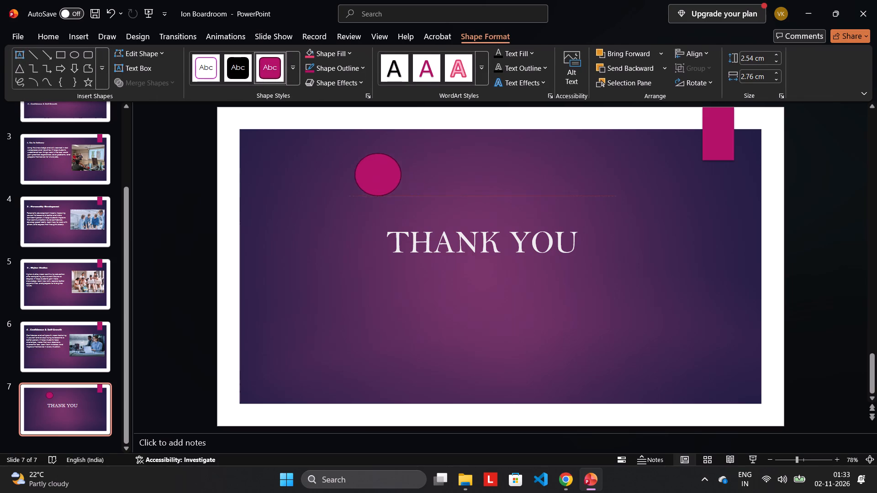
left_click_drag(371, 175, 269, 157)
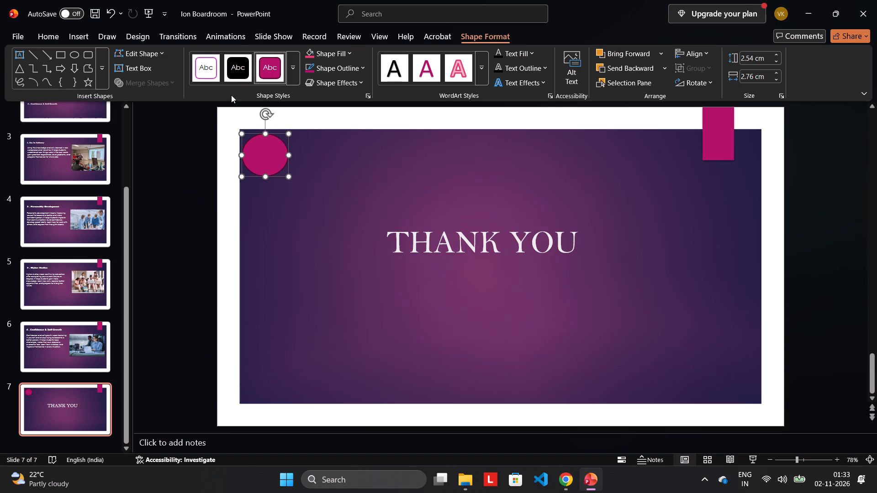
Add a smaller oval about 0.9 cm high and 1.01 cm wide, positioned just right of the large circle.
left_click(74, 53)
left_click_drag(317, 158, 323, 160)
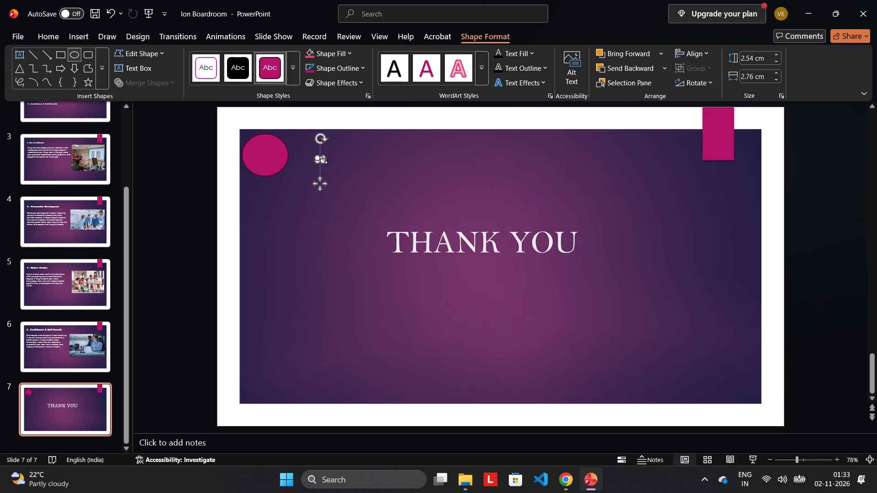
left_click_drag(323, 160, 335, 167)
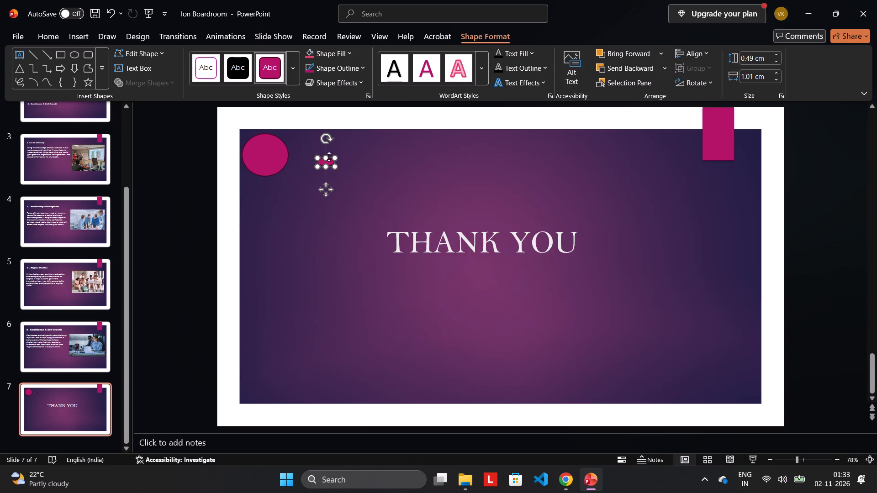
left_click_drag(328, 157, 326, 151)
left_click_drag(325, 155, 303, 157)
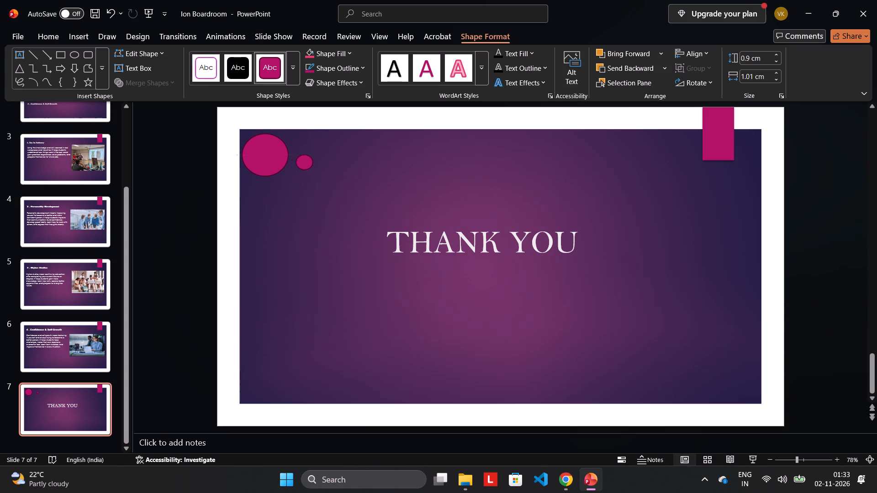
left_click_drag(303, 157, 304, 159)
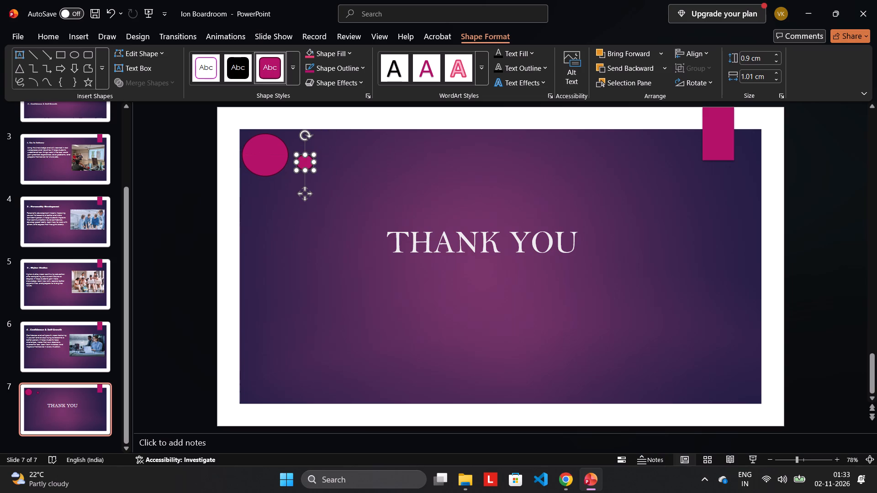
left_click(285, 287)
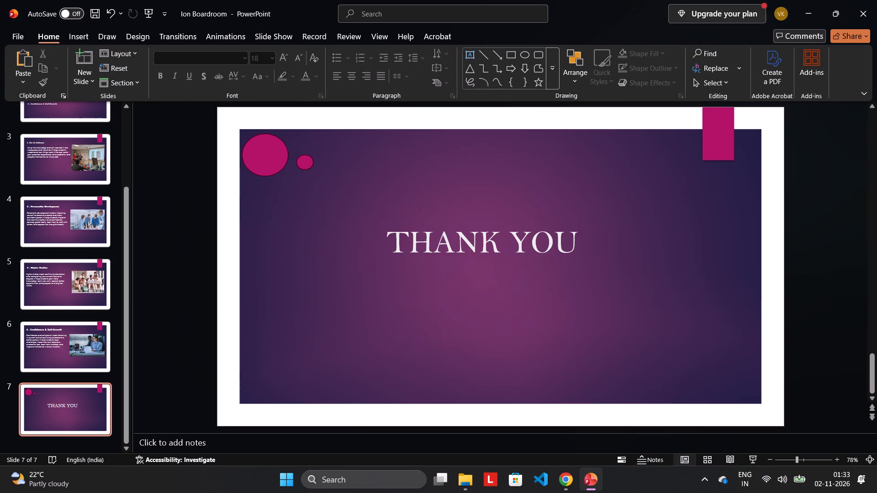
left_click(308, 158)
left_click_drag(312, 169, 312, 168)
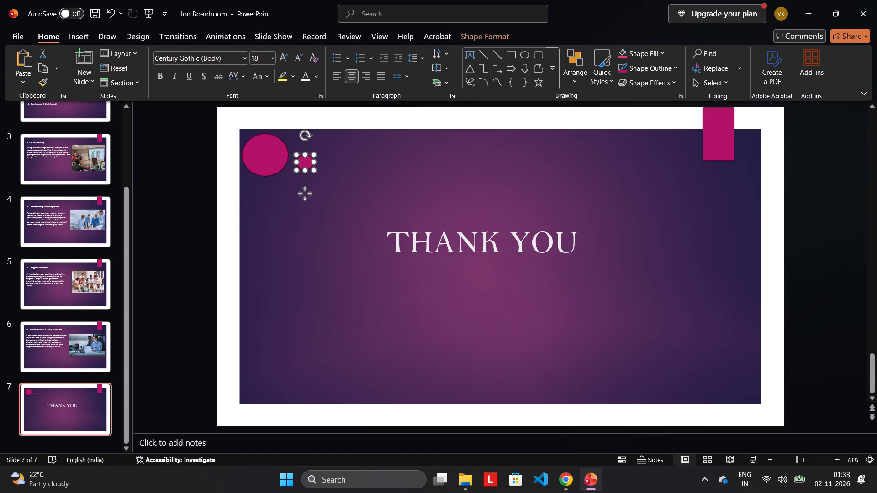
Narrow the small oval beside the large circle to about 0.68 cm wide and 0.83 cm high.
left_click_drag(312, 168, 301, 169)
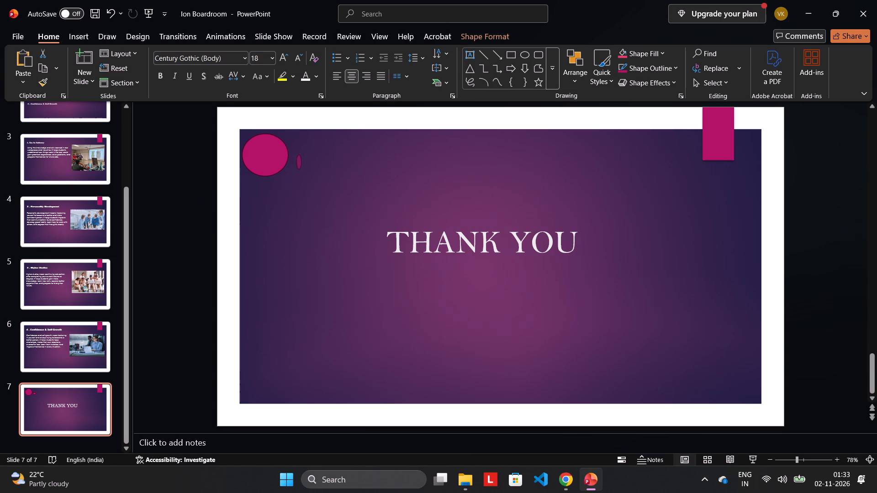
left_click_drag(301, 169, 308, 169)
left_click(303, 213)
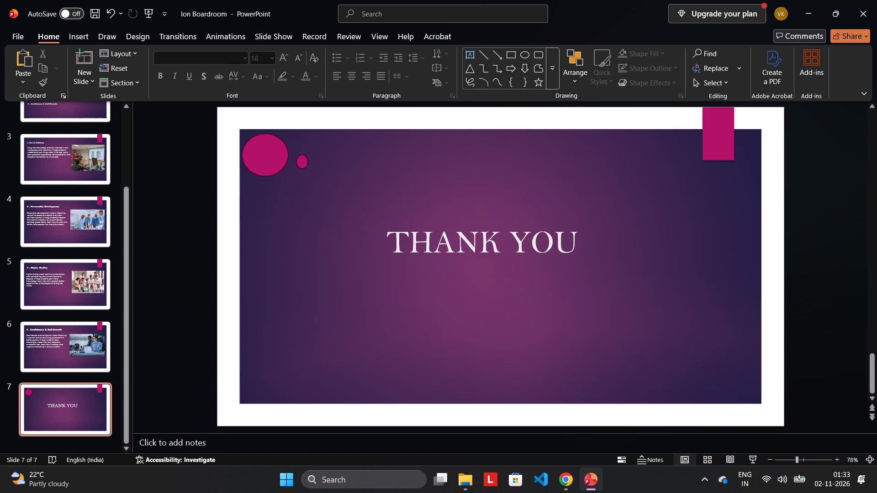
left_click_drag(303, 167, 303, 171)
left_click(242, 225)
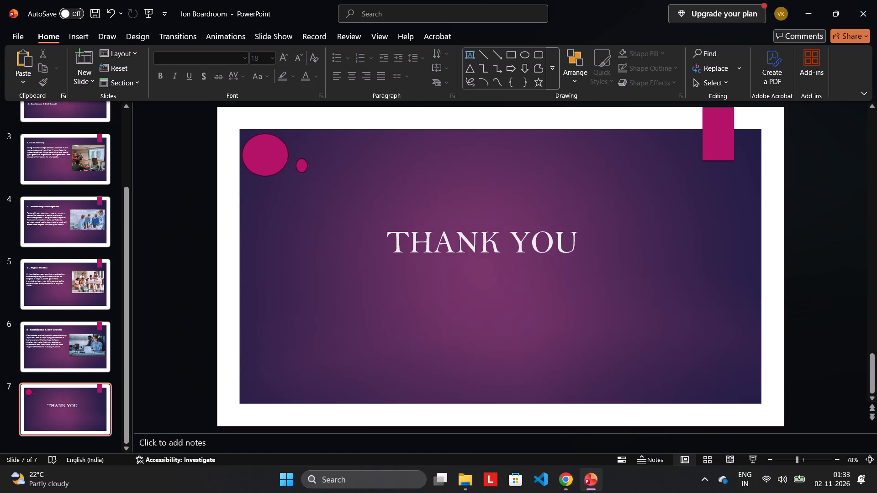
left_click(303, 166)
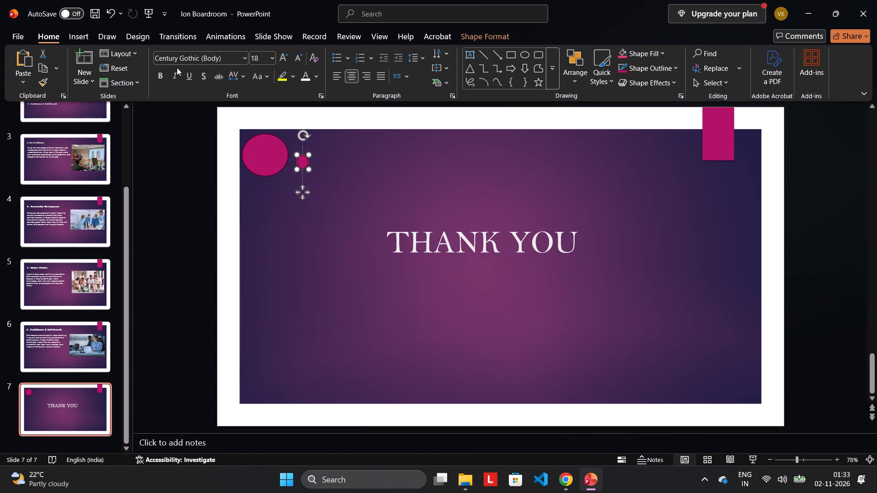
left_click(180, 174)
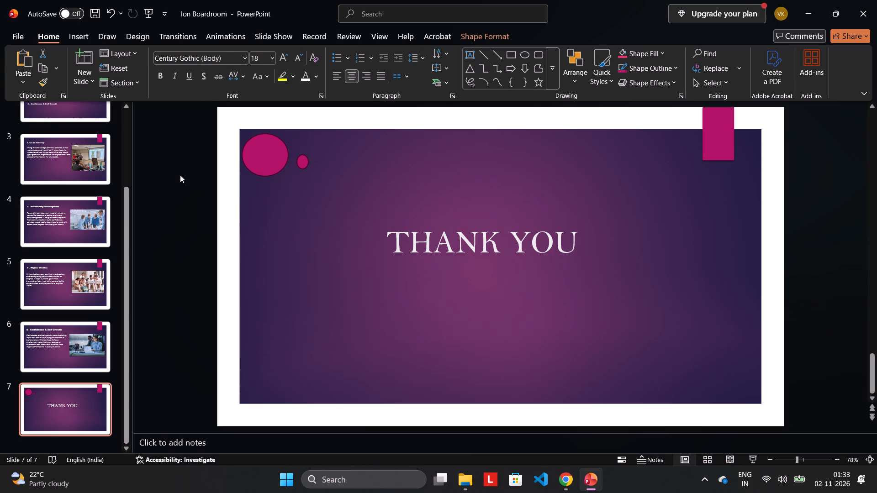
Draw a near-circular oval about 3.36 cm high and 3.28 cm wide, and place it in the purple area's lower-right corner.
left_click(526, 55)
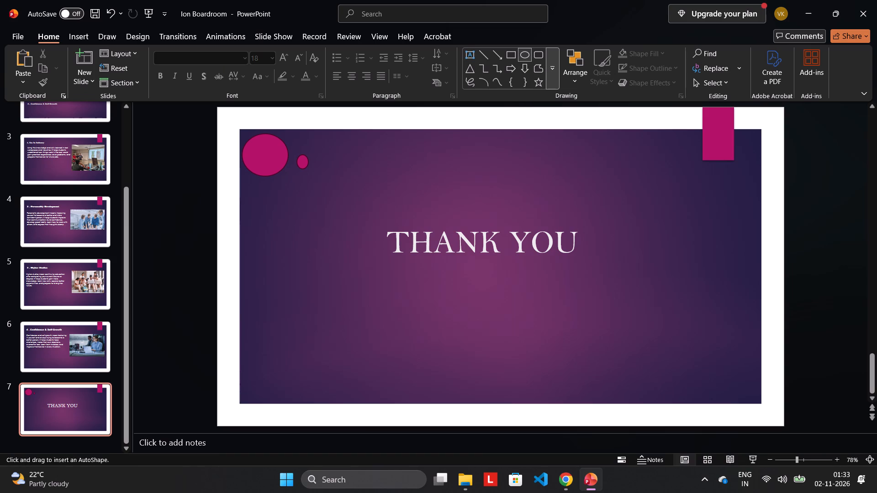
left_click_drag(692, 351, 744, 394)
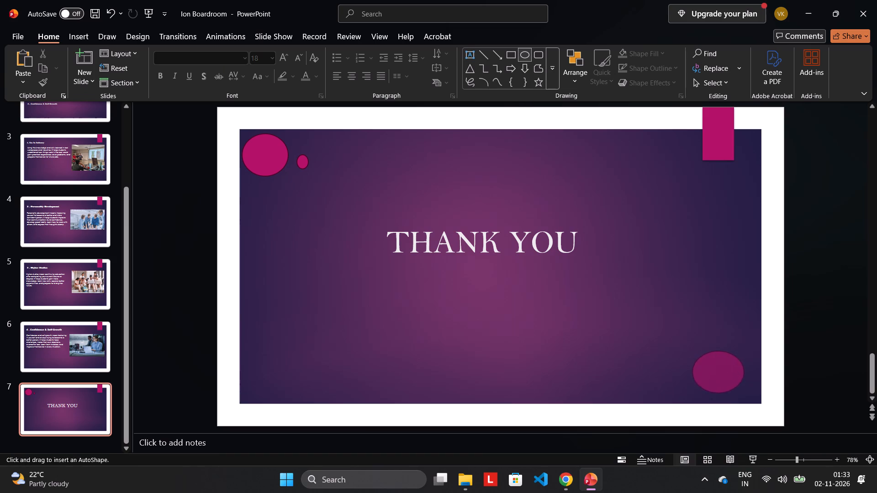
left_click_drag(744, 394, 747, 402)
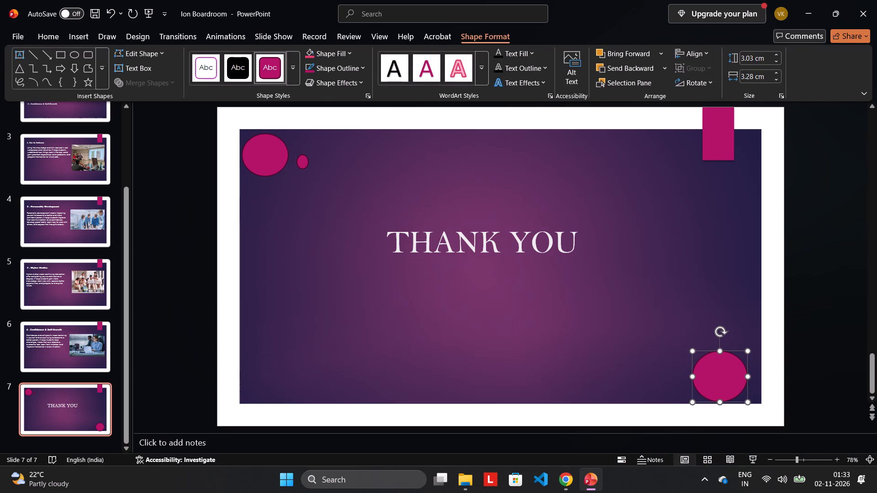
left_click(692, 349)
left_click_drag(718, 370, 719, 371)
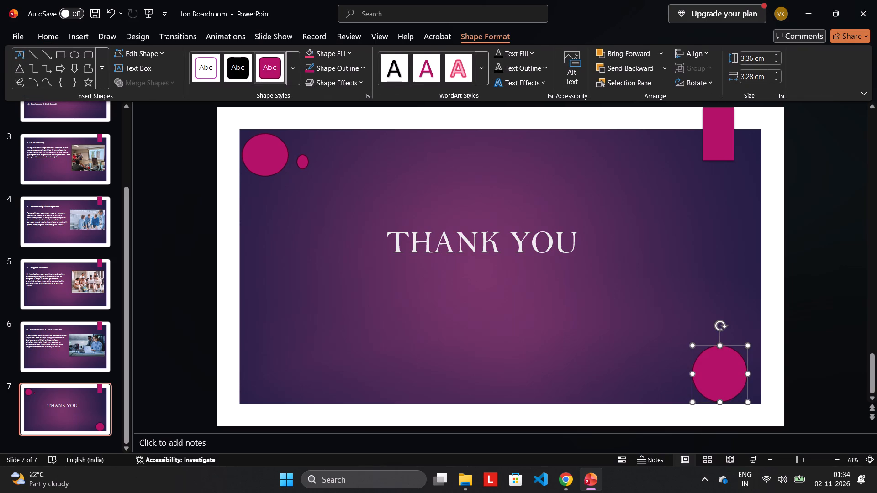
left_click_drag(719, 371, 730, 371)
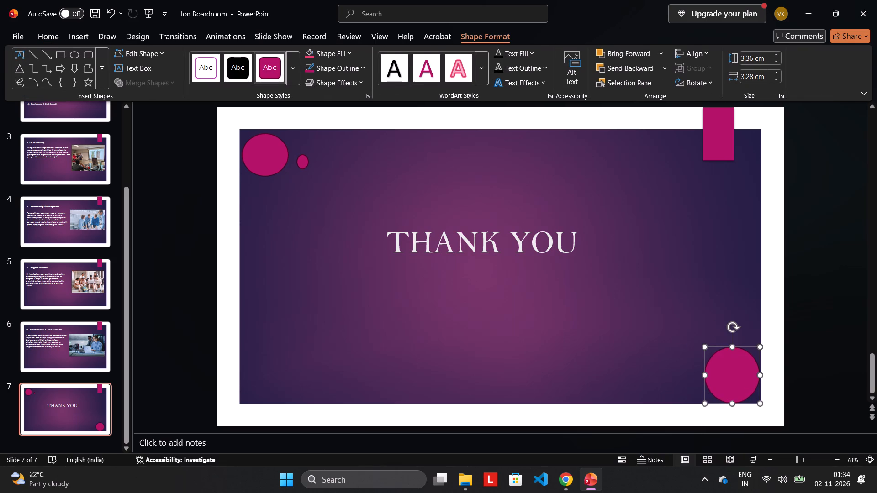
left_click(635, 332)
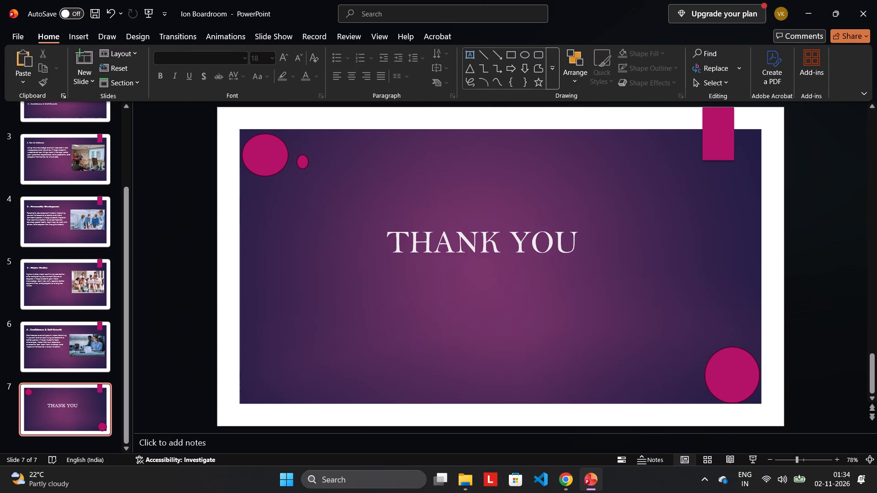
Cut the large circle from the purple area's upper-left corner.
left_click(267, 142)
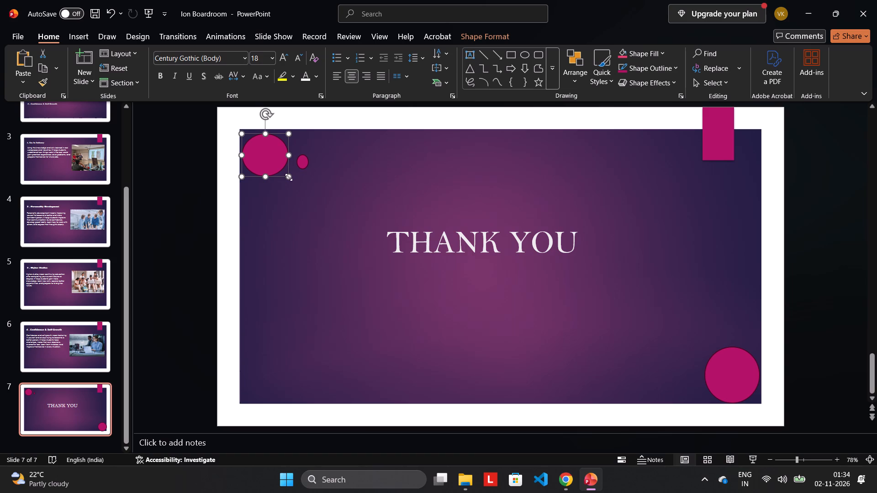
right_click(280, 151)
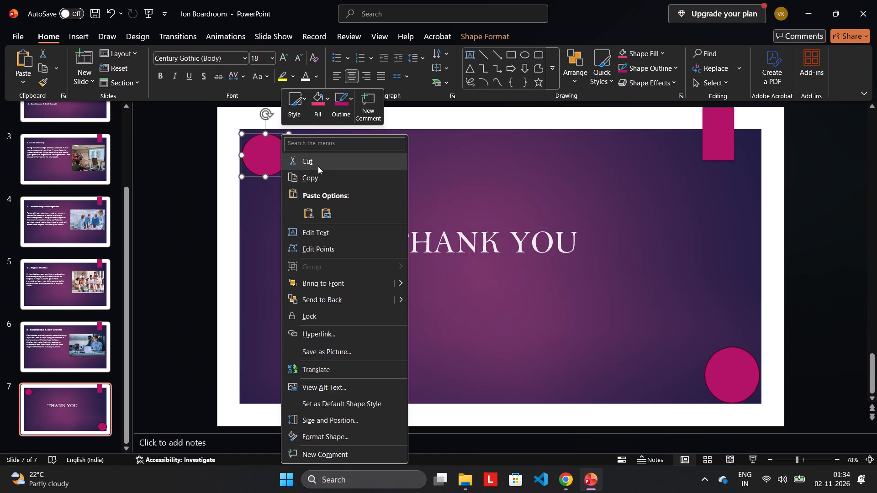
left_click(318, 166)
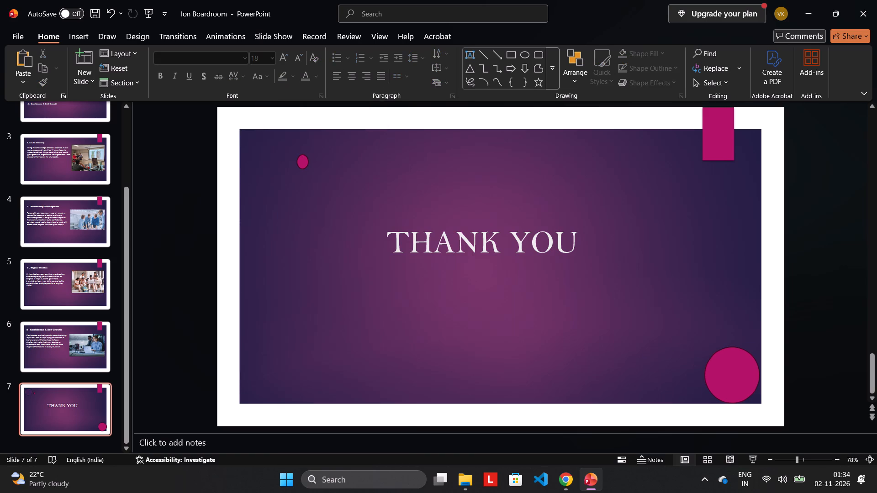
Copy the lower-right circle and fit the duplicate into the purple area's upper-left corner, moving the small oval aside.
right_click(711, 371)
left_click(740, 84)
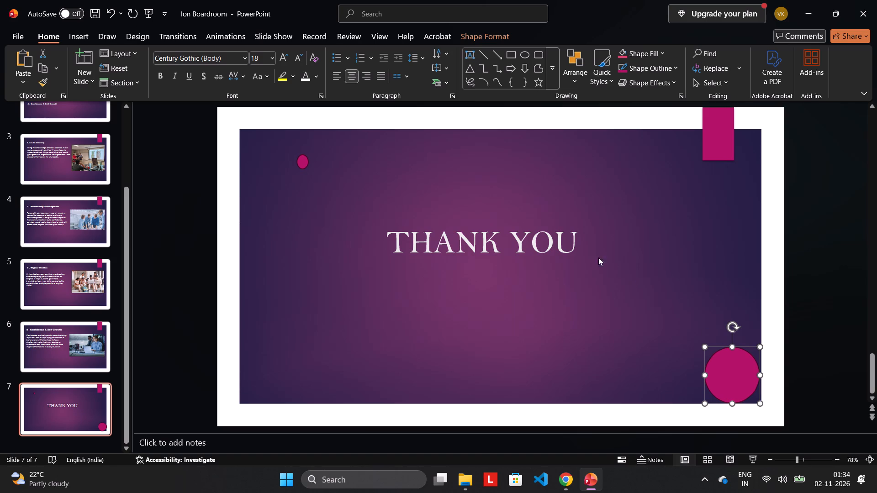
right_click(257, 145)
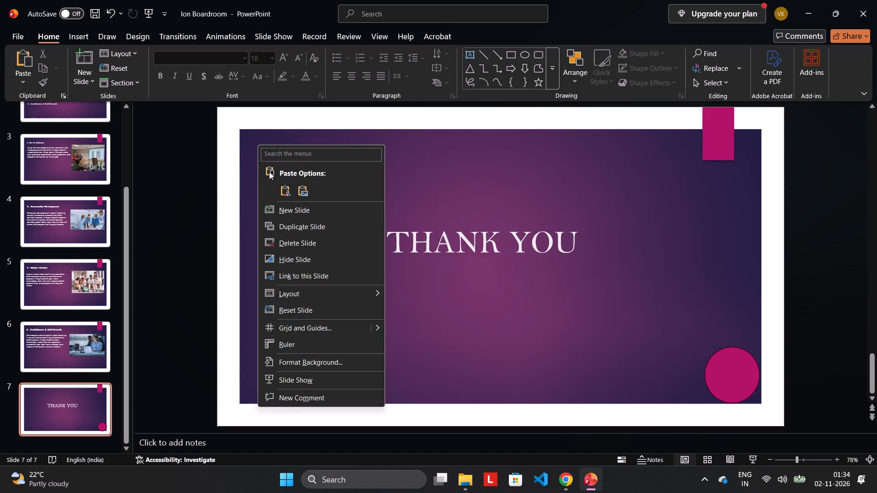
left_click(565, 189)
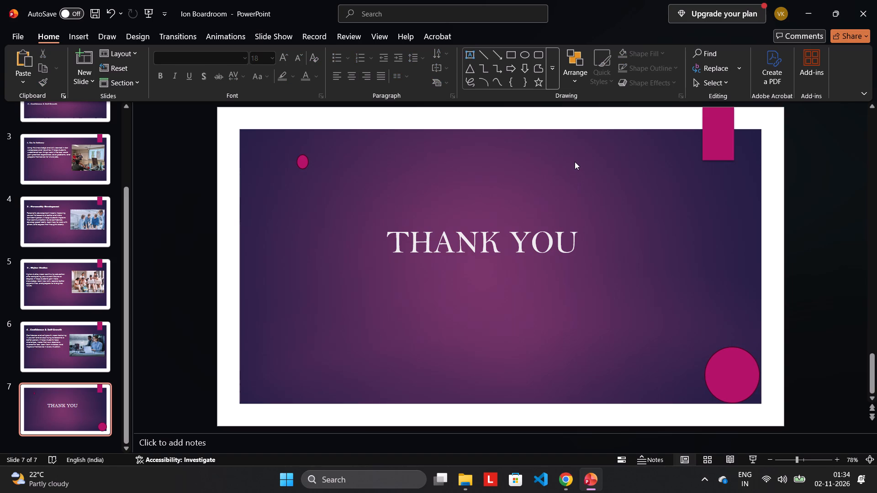
key("ctrl+v")
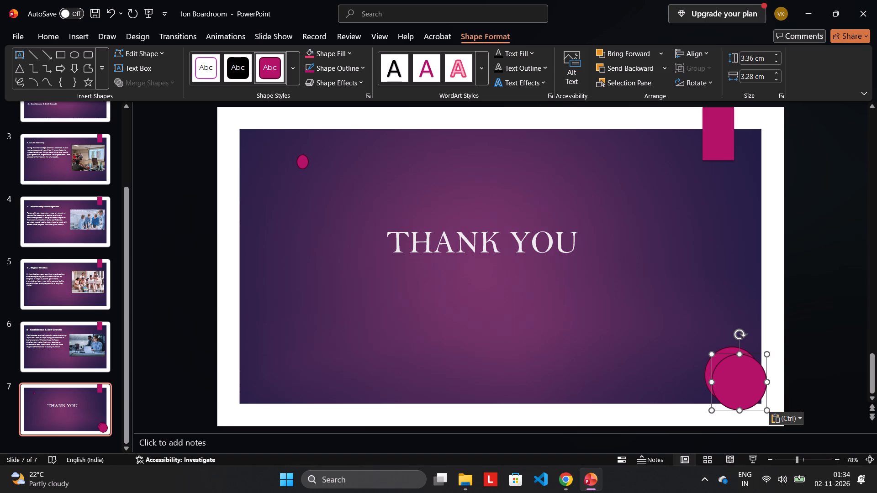
left_click_drag(755, 384, 275, 149)
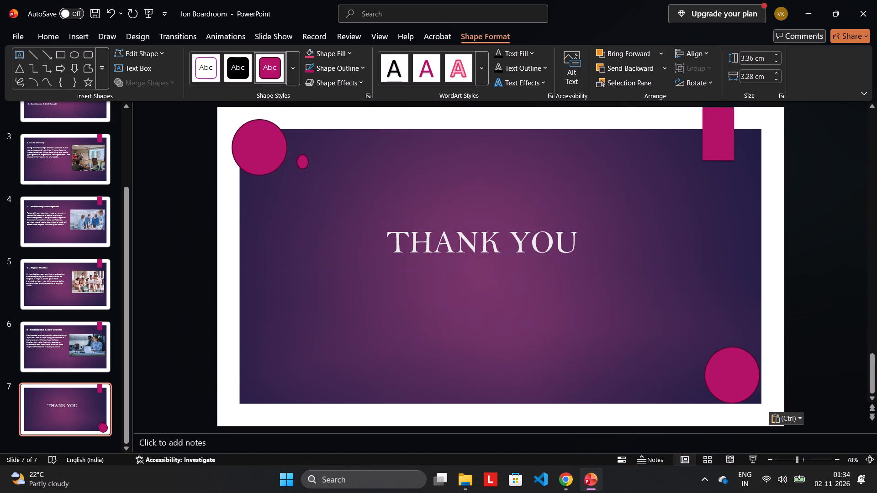
left_click_drag(275, 149, 276, 158)
left_click_drag(303, 166, 336, 168)
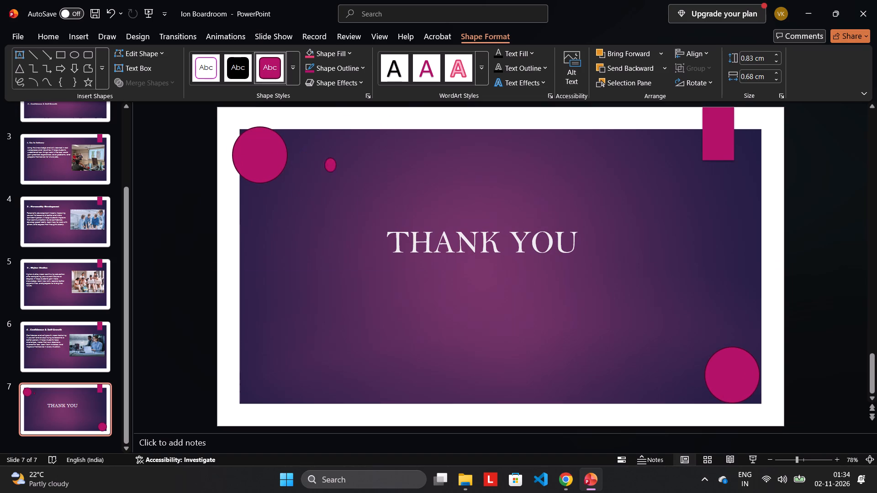
left_click_drag(336, 168, 377, 179)
left_click_drag(259, 145, 282, 151)
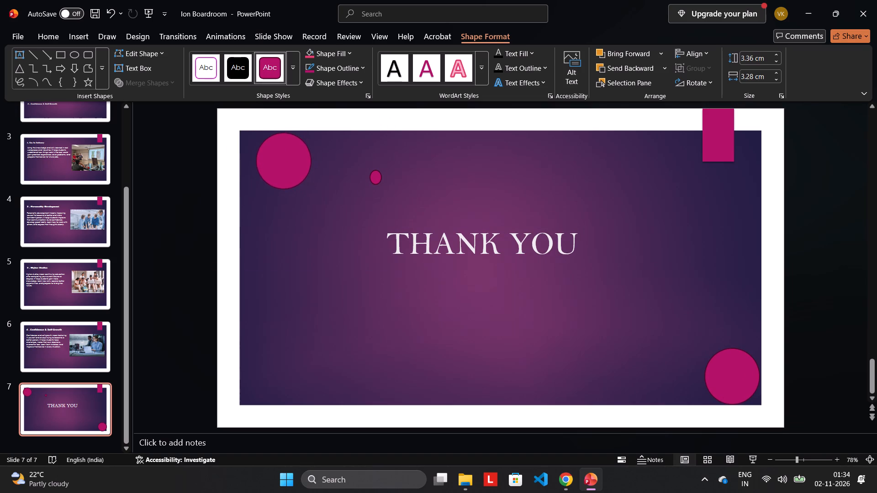
left_click_drag(282, 151, 268, 150)
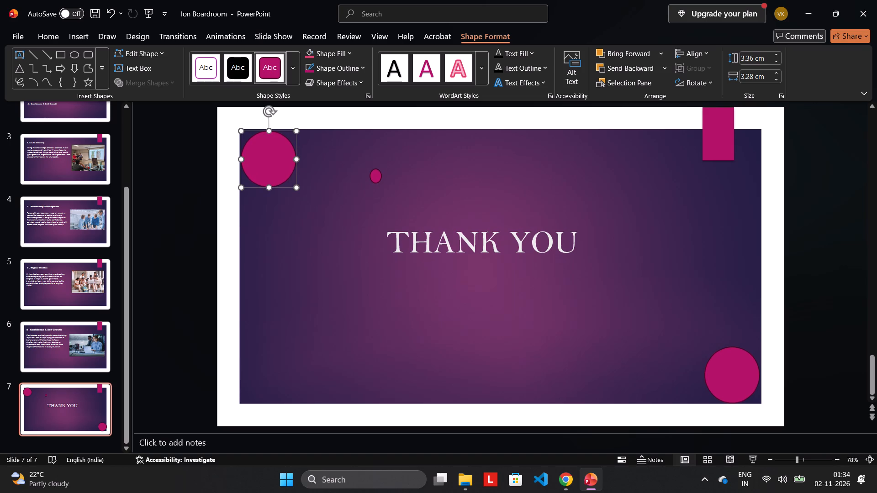
Enlarge the small oval to about 1.08 cm high and 1.12 cm wide, and place it just right of the upper-left circle.
left_click(379, 176)
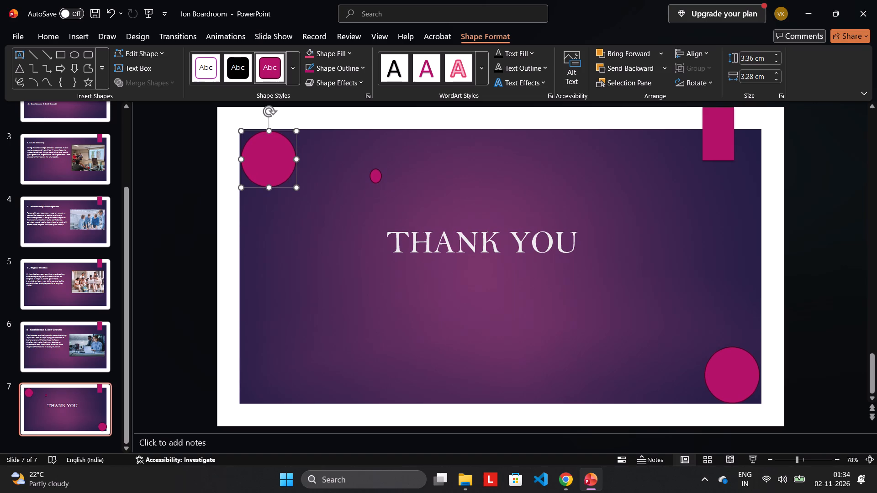
left_click(379, 177)
left_click_drag(383, 184, 389, 187)
left_click_drag(379, 177, 345, 169)
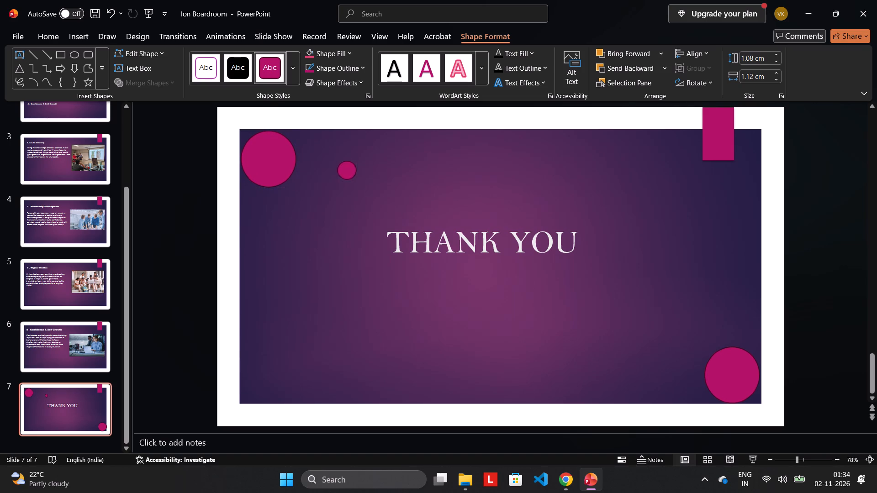
left_click_drag(345, 169, 314, 172)
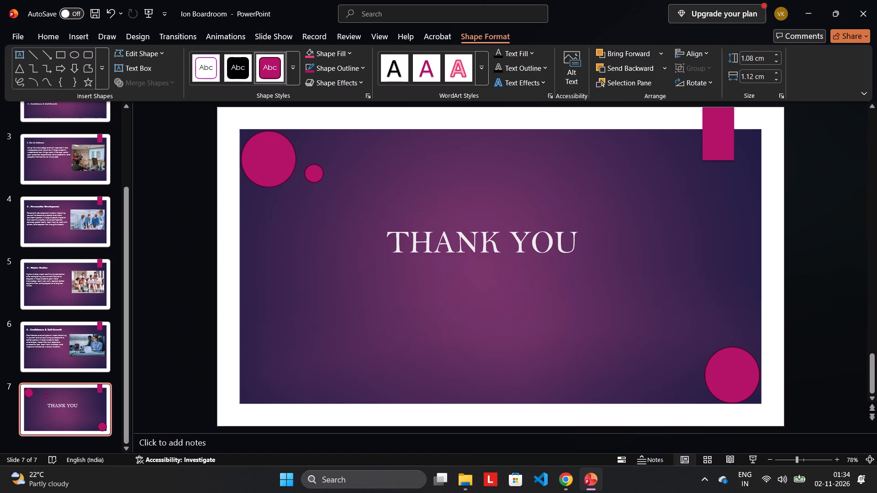
left_click_drag(314, 172, 314, 173)
left_click_drag(414, 182, 420, 189)
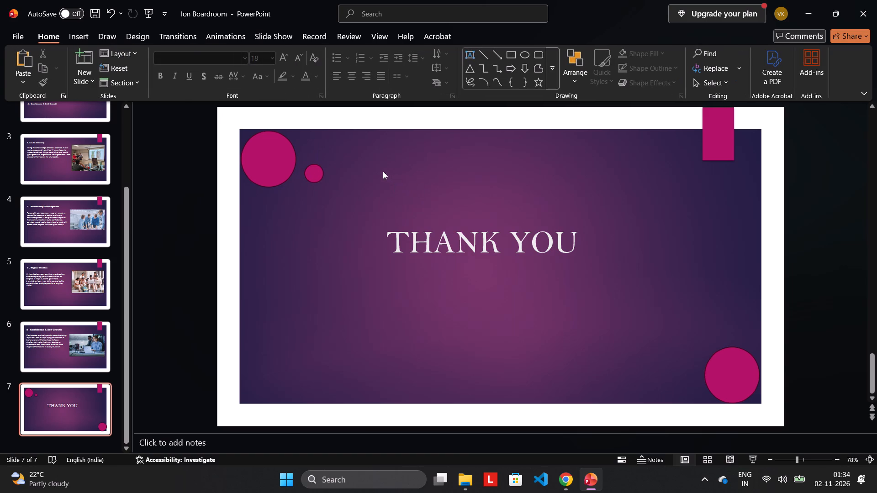
Copy the small circle and place the duplicate just left of the large circle in the lower-right corner.
right_click(320, 172)
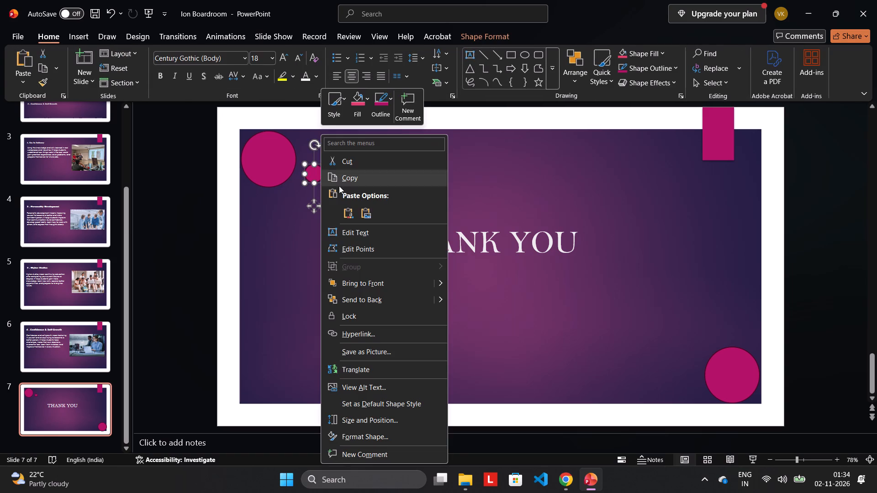
left_click(388, 181)
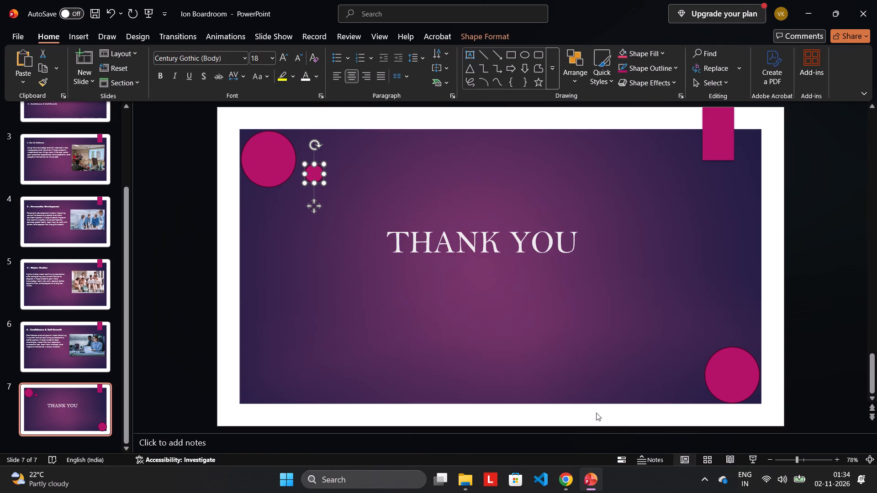
key("ctrl+v")
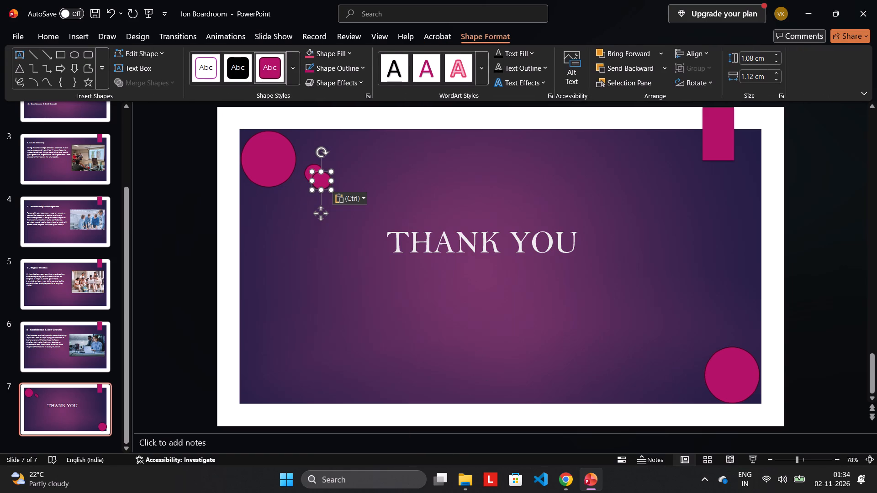
left_click_drag(322, 182, 327, 186)
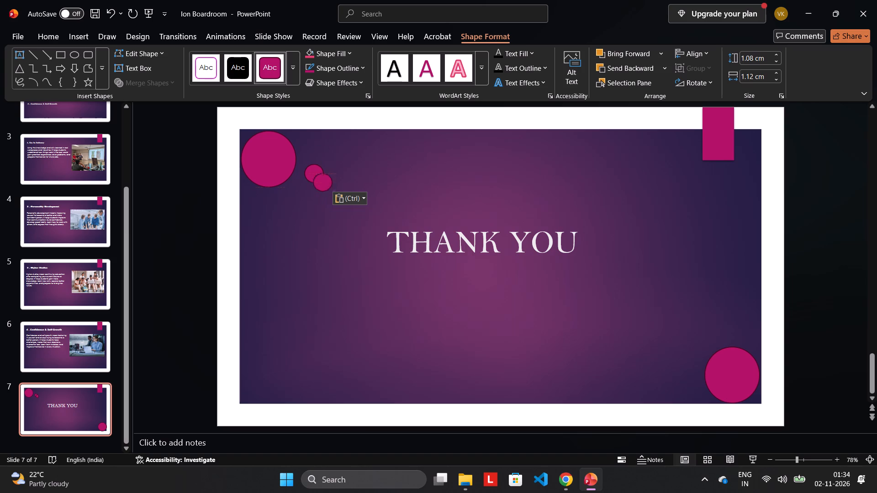
left_click_drag(327, 186, 671, 396)
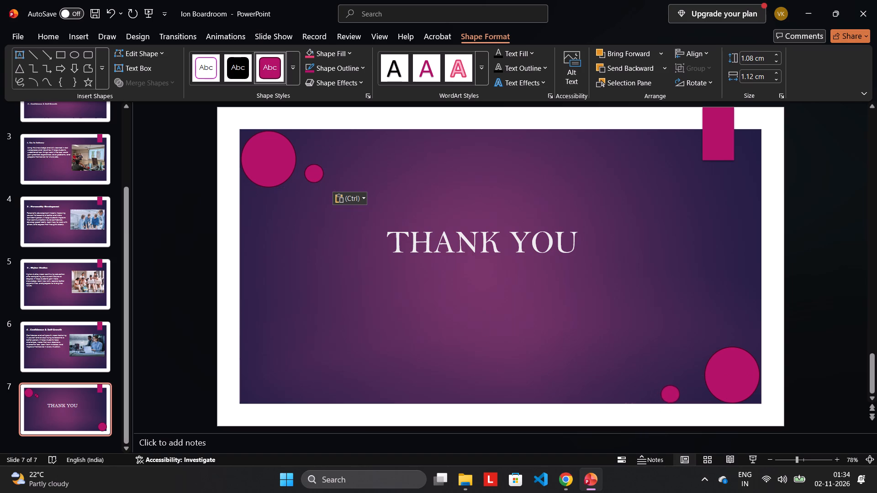
left_click_drag(671, 396, 685, 393)
left_click_drag(685, 393, 684, 391)
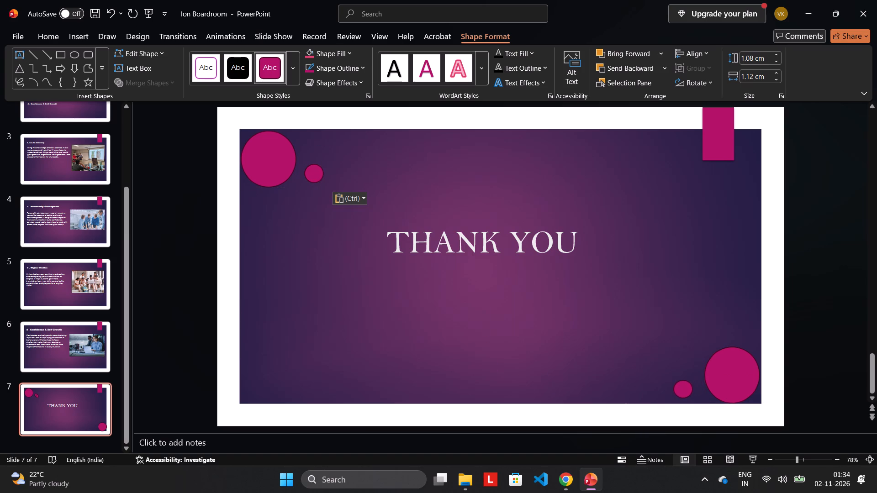
left_click_drag(684, 391, 684, 390)
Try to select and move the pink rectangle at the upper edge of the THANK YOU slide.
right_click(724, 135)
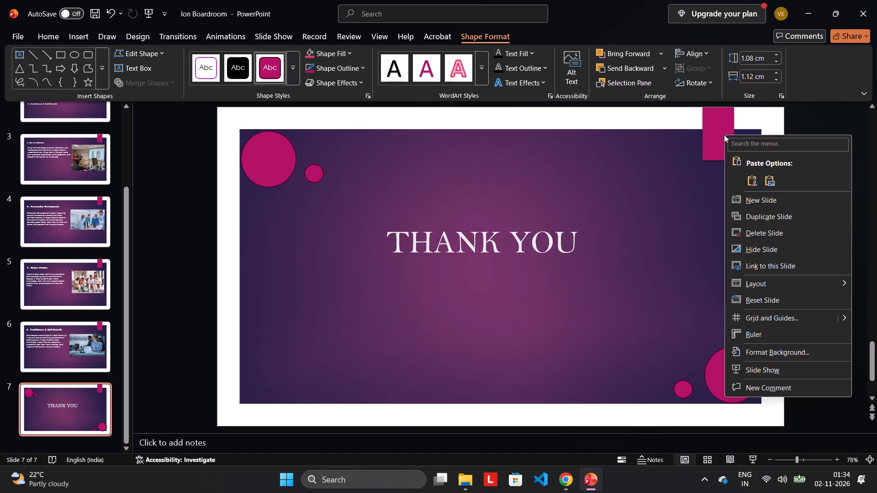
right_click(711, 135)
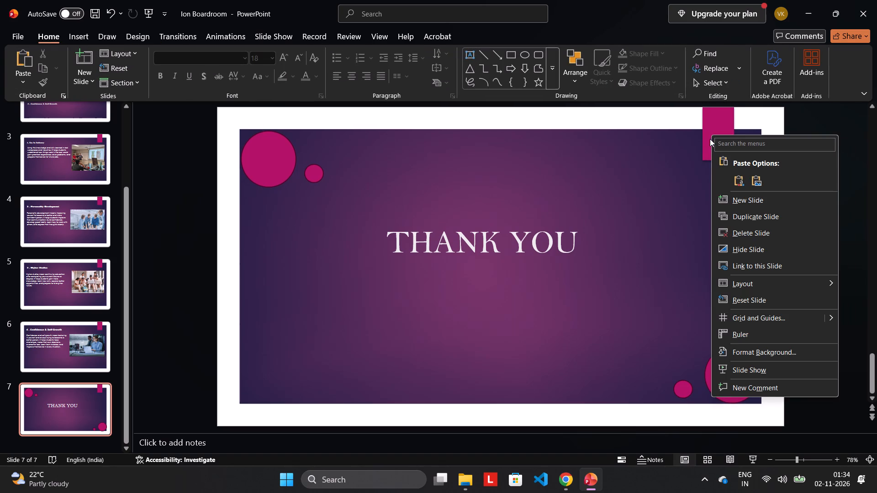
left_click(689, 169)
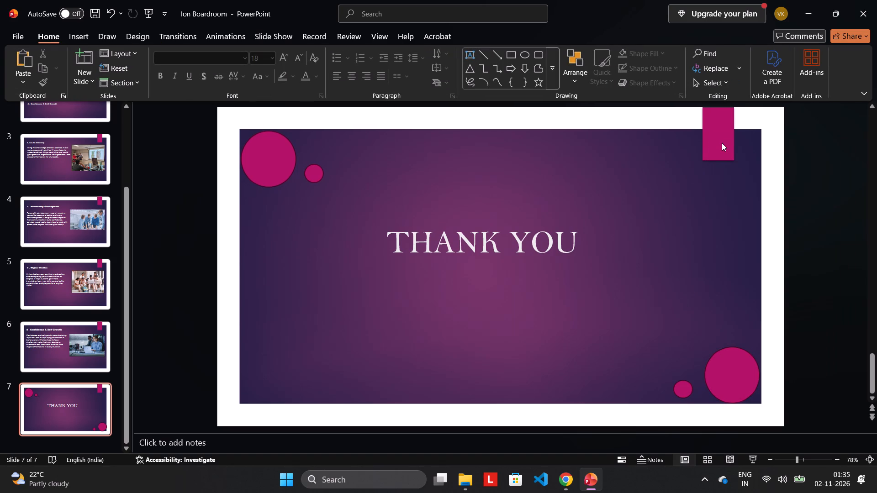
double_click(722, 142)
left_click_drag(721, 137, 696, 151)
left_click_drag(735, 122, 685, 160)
Look through the slide thumbnails across the whole presentation and return to the title slide.
scroll(297, 196, "down", 4)
scroll(49, 154, "up", 1)
scroll(49, 154, "down", 1)
scroll(49, 154, "up", 1)
scroll(49, 154, "down", 1)
scroll(49, 154, "up", 3)
scroll(49, 154, "down", 1)
scroll(49, 154, "up", 2)
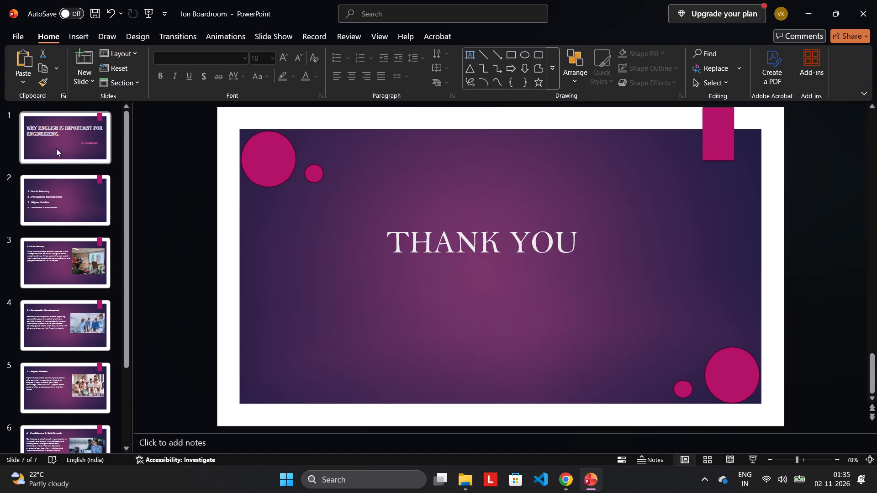
left_click(60, 141)
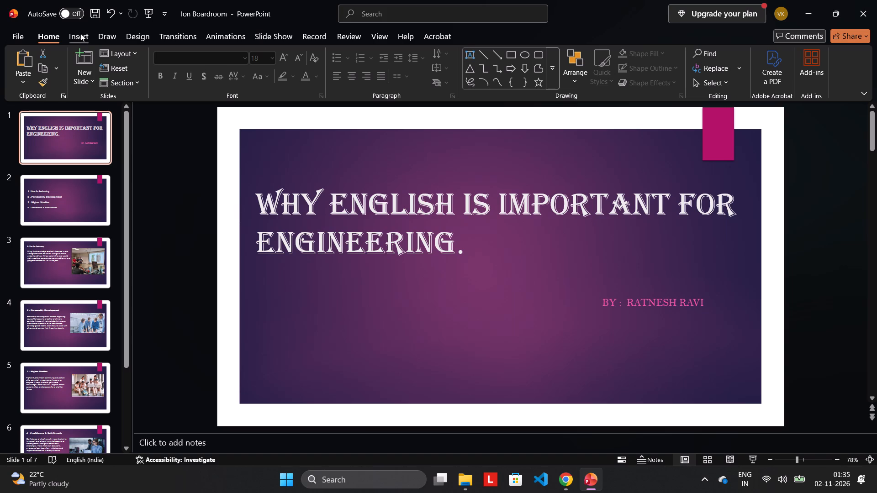
Save the presentation to the OneDrive Documents folder, using the presenter's full name from the title slide as the file name.
key("ctrl+s")
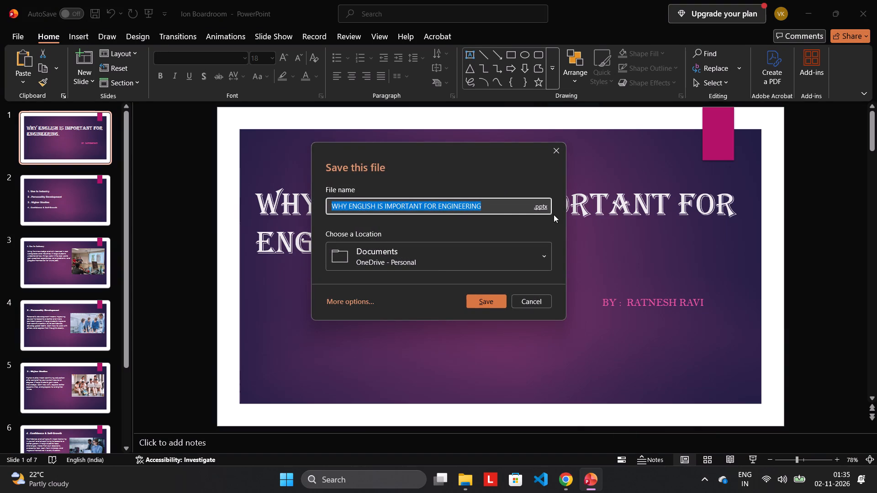
left_click_drag(482, 204, 333, 195)
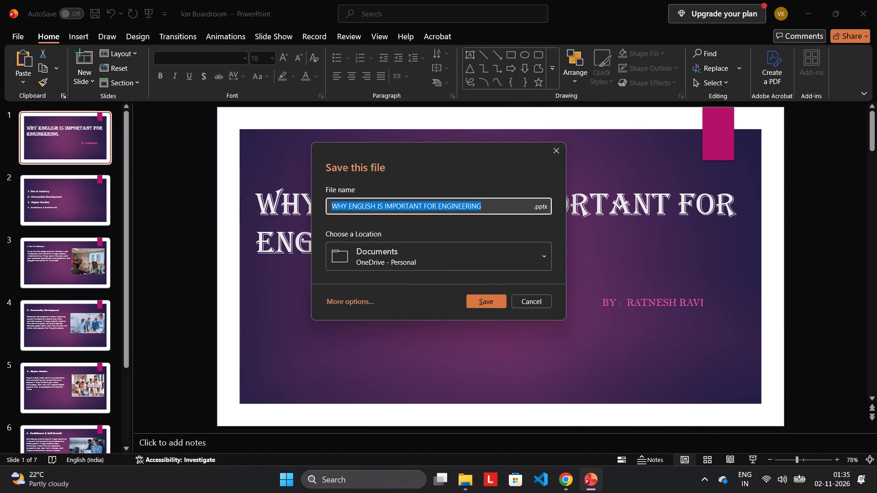
left_click_drag(333, 195, 320, 195)
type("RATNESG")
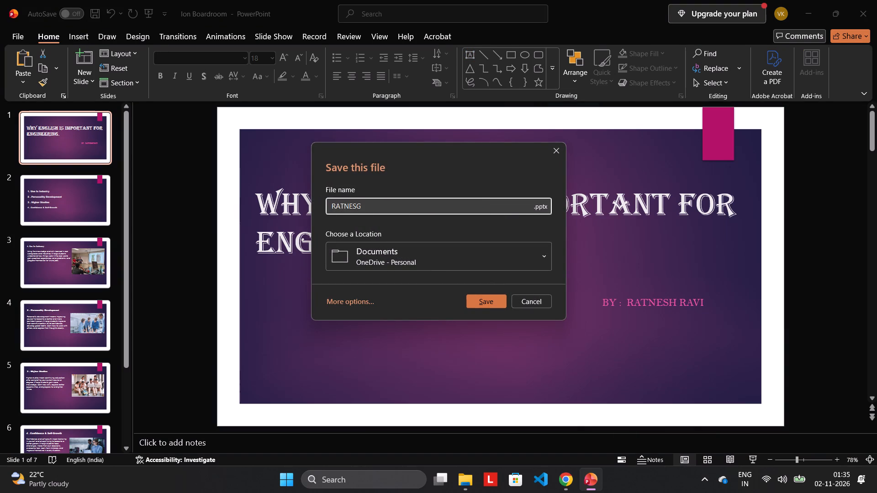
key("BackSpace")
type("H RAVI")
left_click(476, 301)
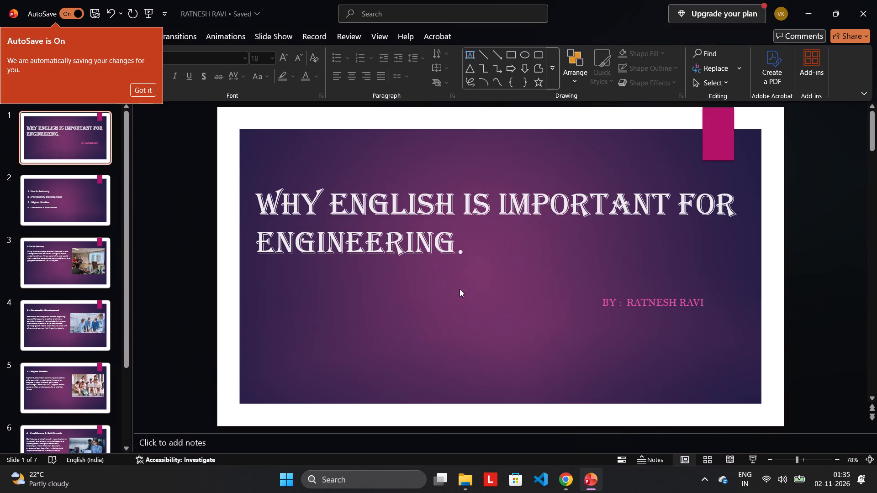
Check the Downloads folder in File Explorer for the saved presentation, closing the window when done.
left_click(471, 478)
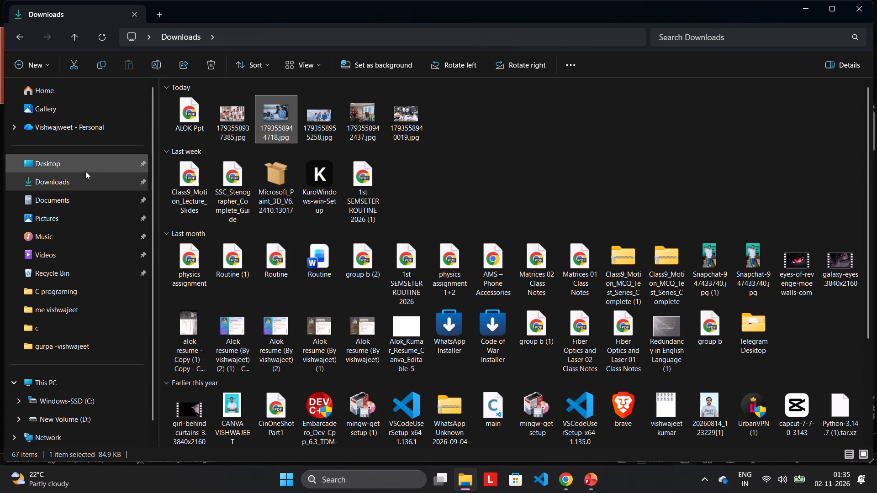
left_click(80, 184)
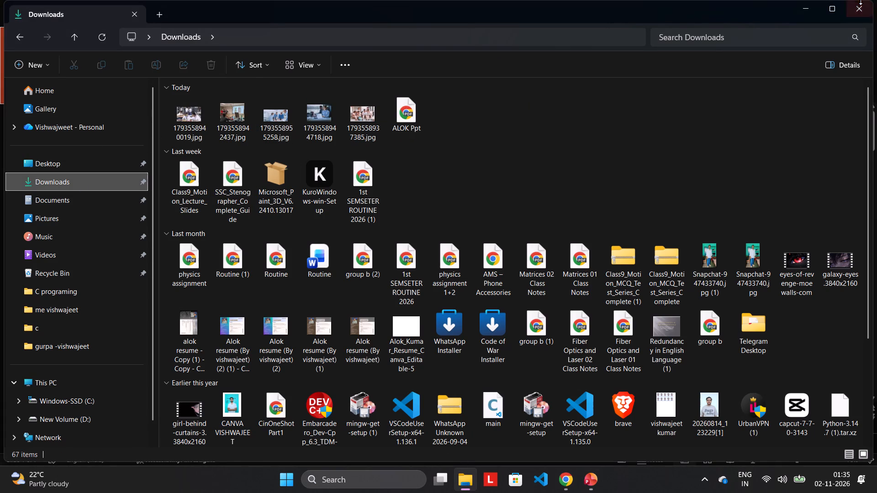
left_click(861, 5)
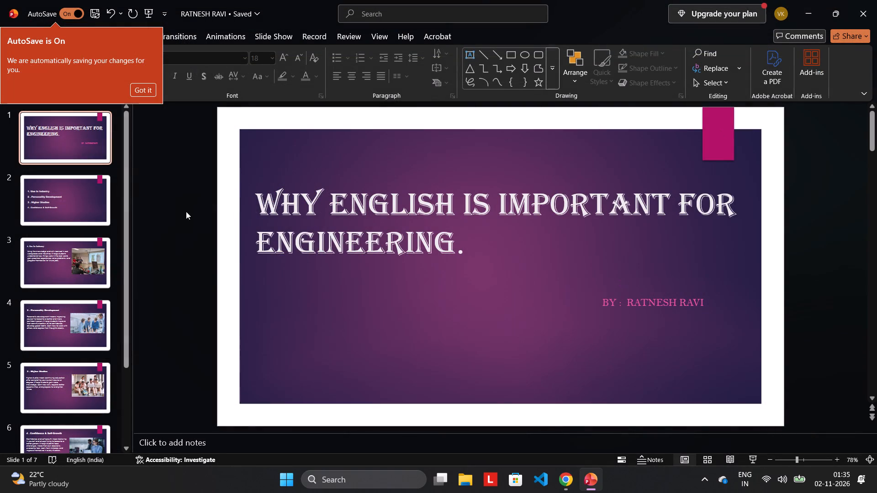
Dismiss the AutoSave notice and inspect the saved presentation's file and sharing options in the recent files list.
left_click(178, 205)
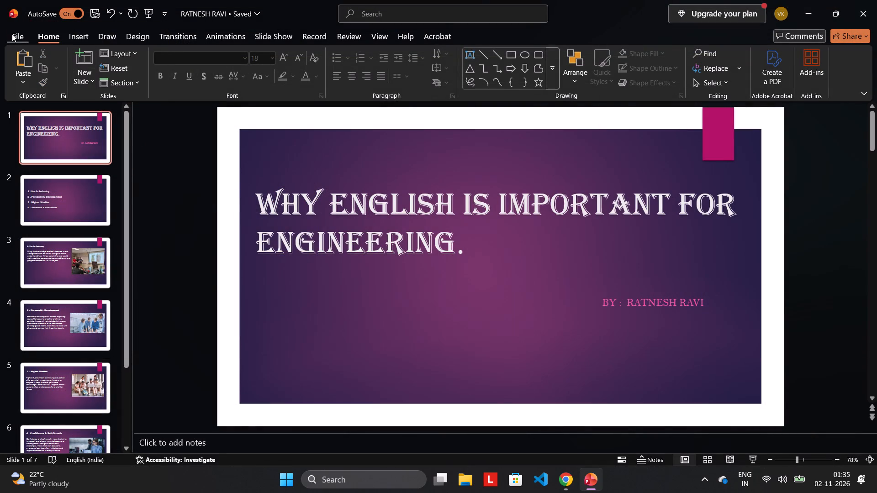
left_click(12, 35)
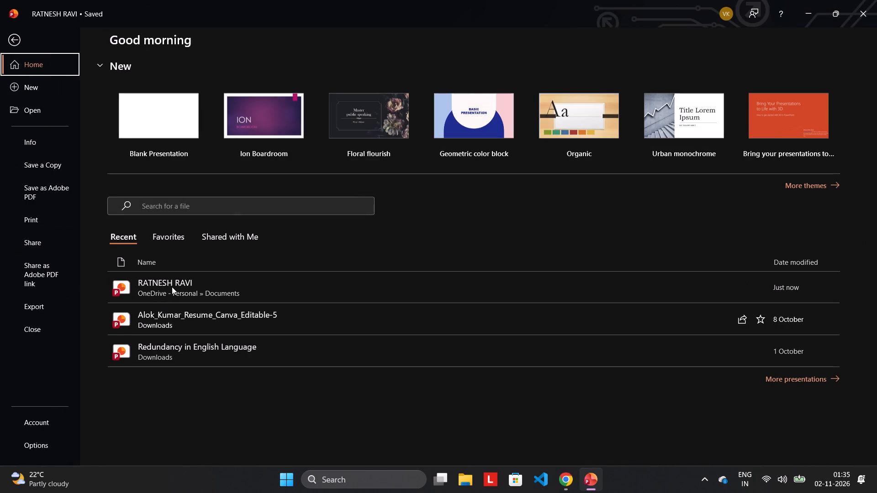
right_click(172, 286)
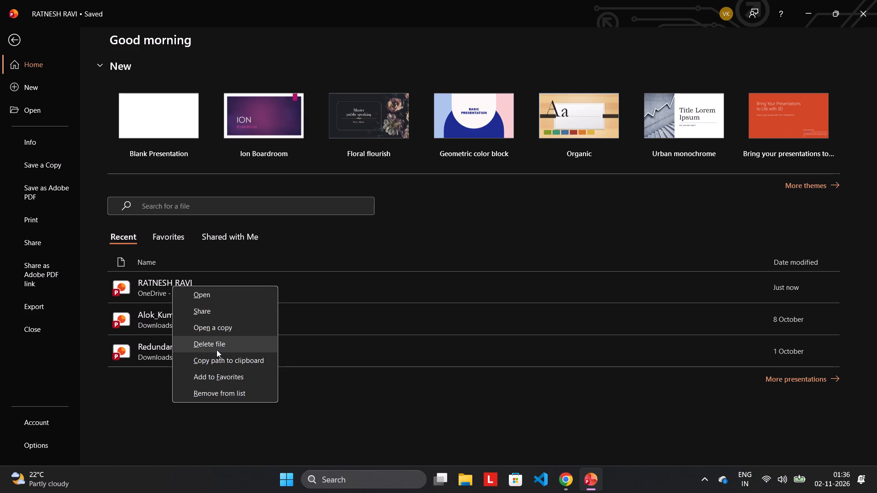
left_click(216, 424)
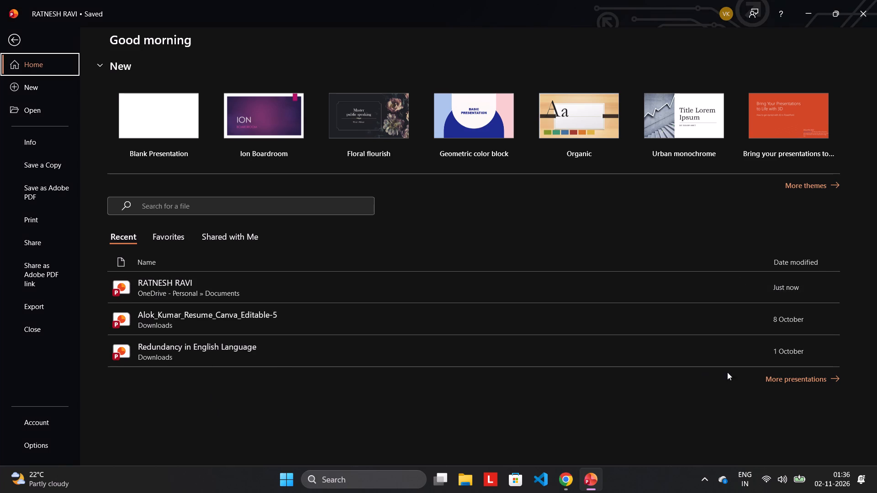
left_click(743, 291)
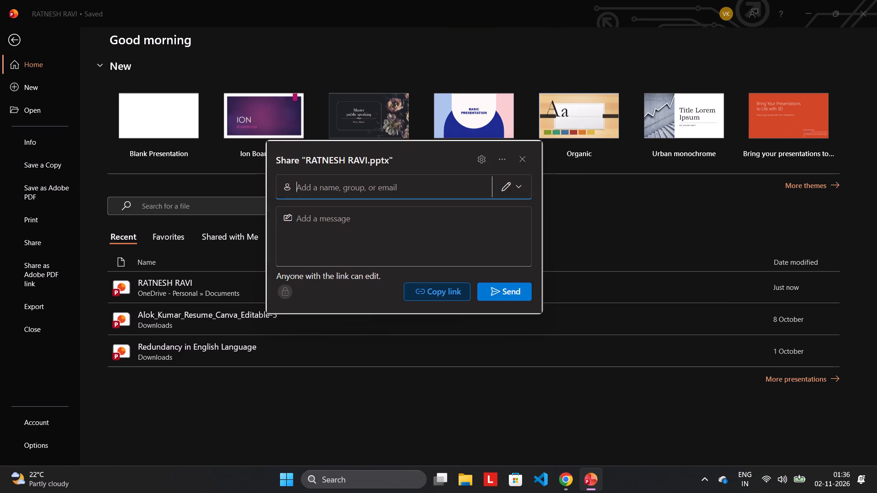
left_click(522, 164)
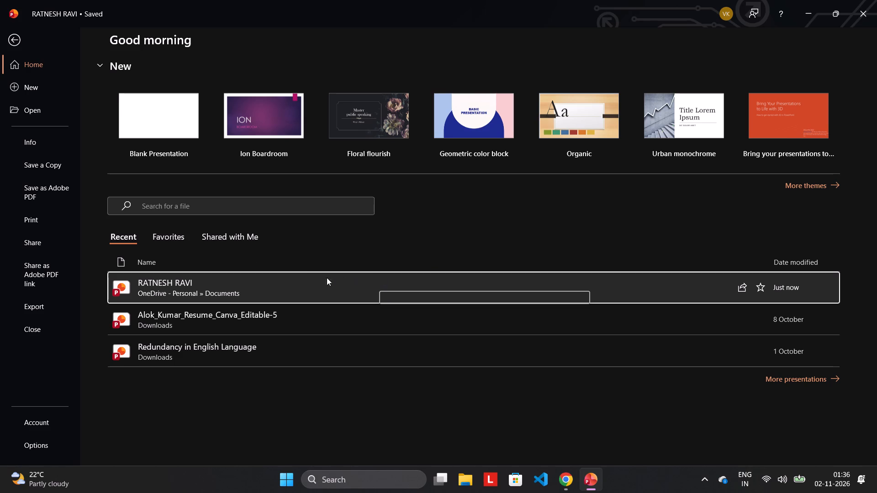
right_click(227, 287)
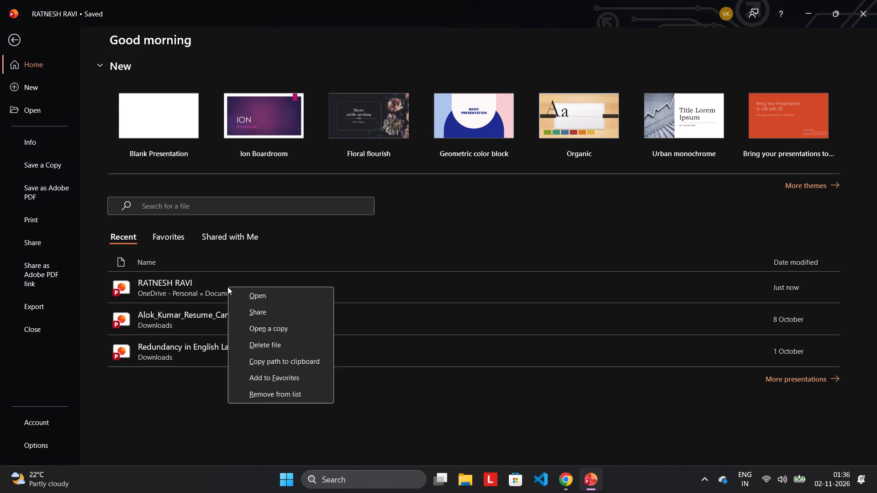
left_click(152, 402)
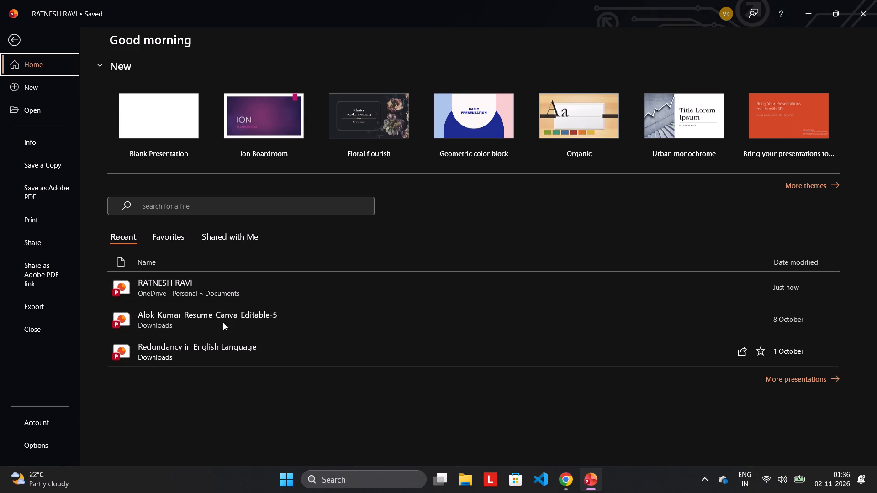
Switch to File Explorer and locate the Documents folder in the personal OneDrive, where the presentation was saved.
left_click(472, 478)
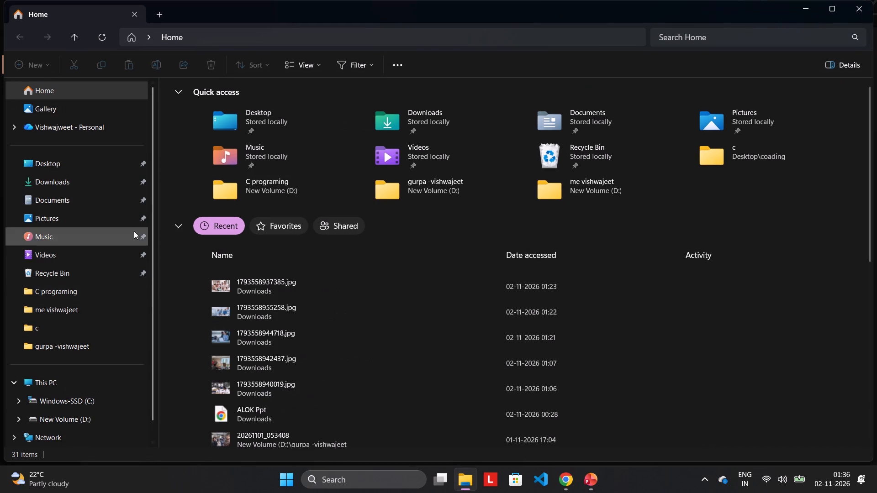
left_click(90, 132)
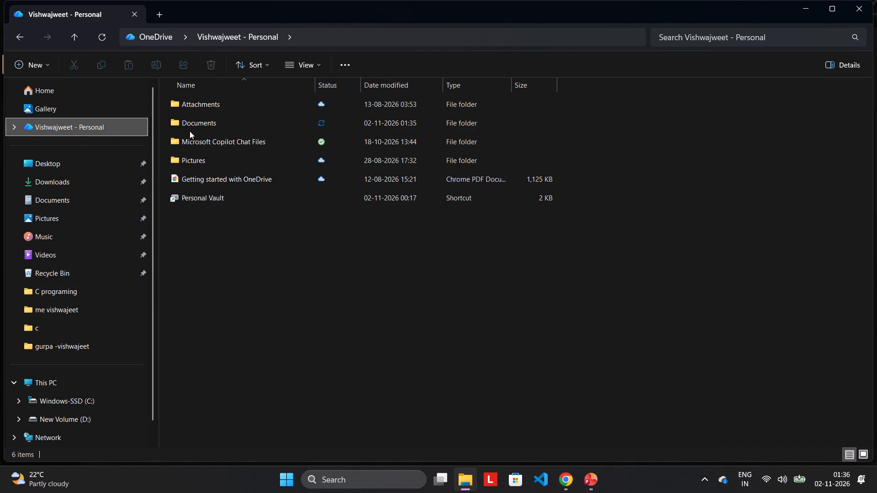
left_click(211, 123)
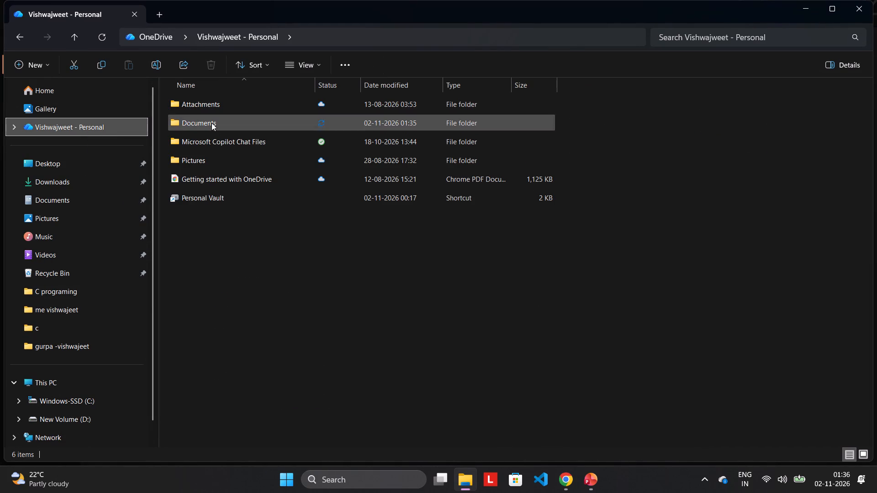
Copy the saved presentation from the OneDrive Documents folder into the Downloads folder.
double_click(211, 123)
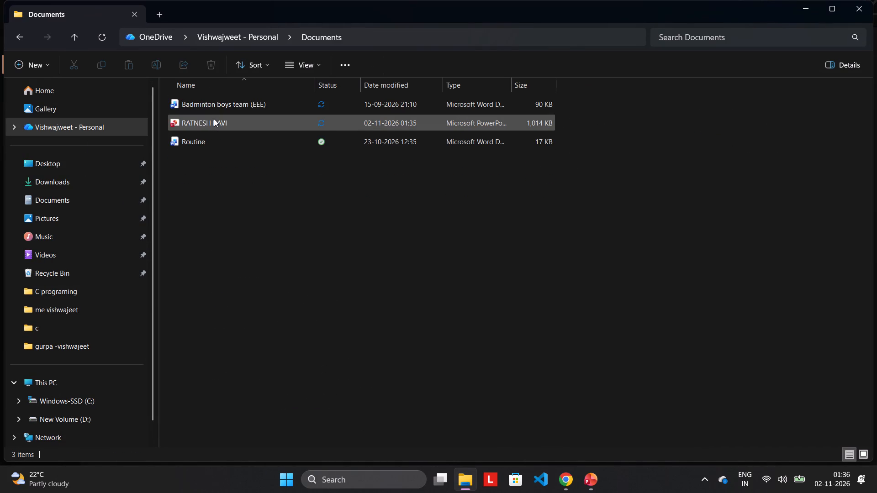
key("ctrl+c")
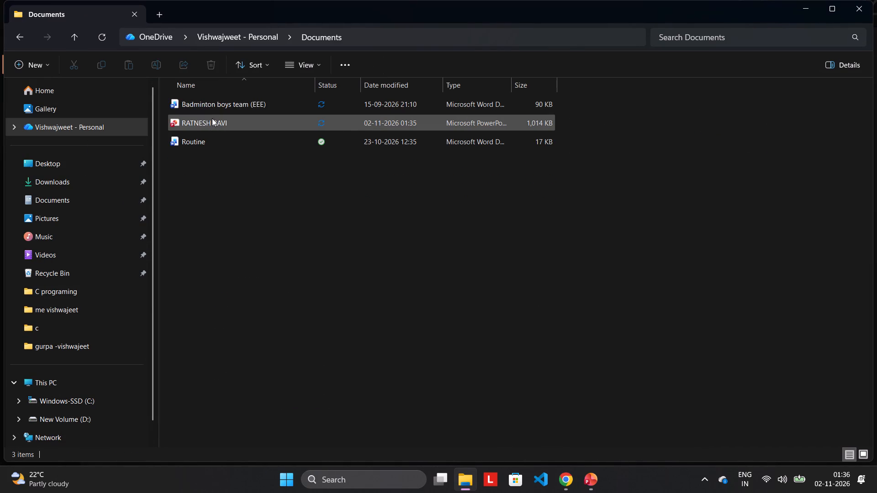
left_click(211, 125)
key("ctrl+c")
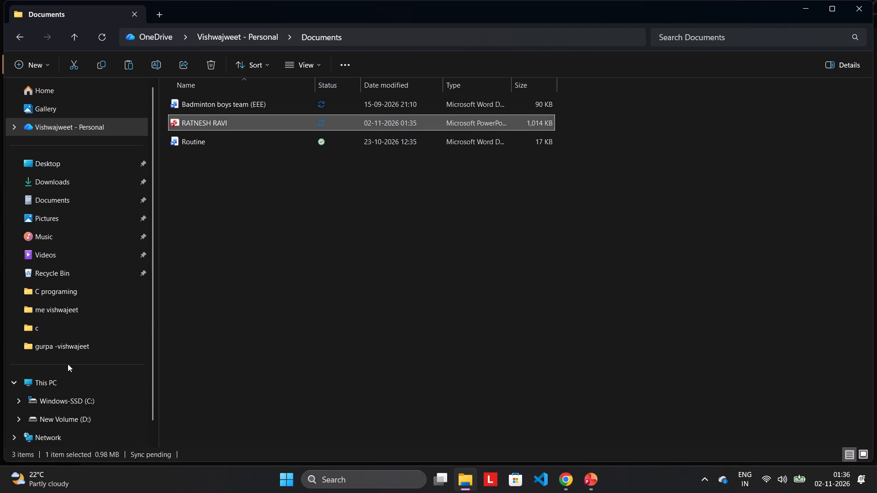
left_click(67, 186)
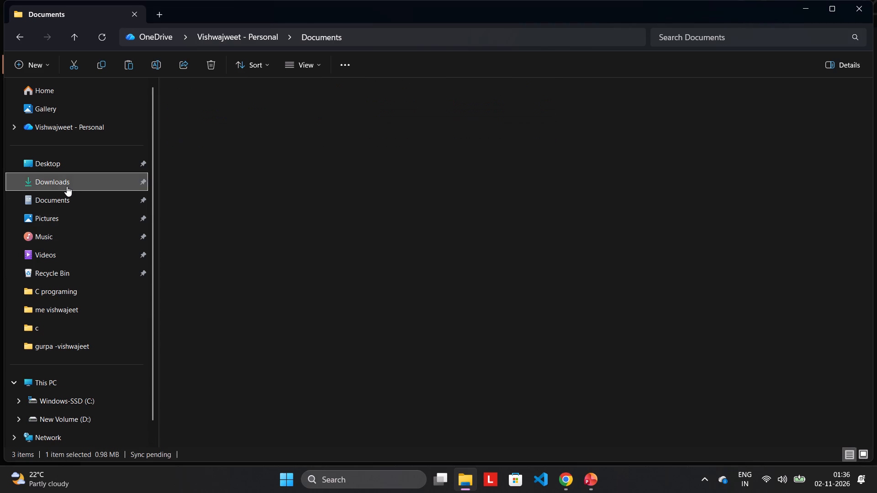
key("ctrl+v")
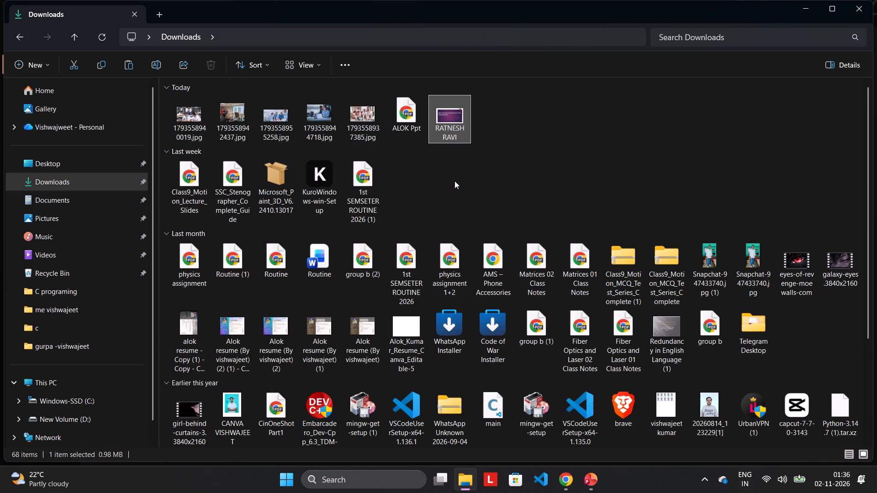
right_click(449, 116)
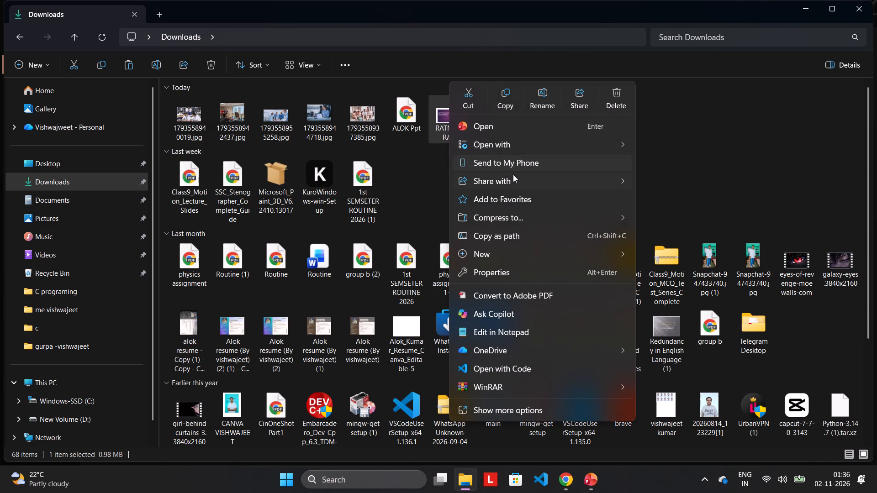
left_click(688, 108)
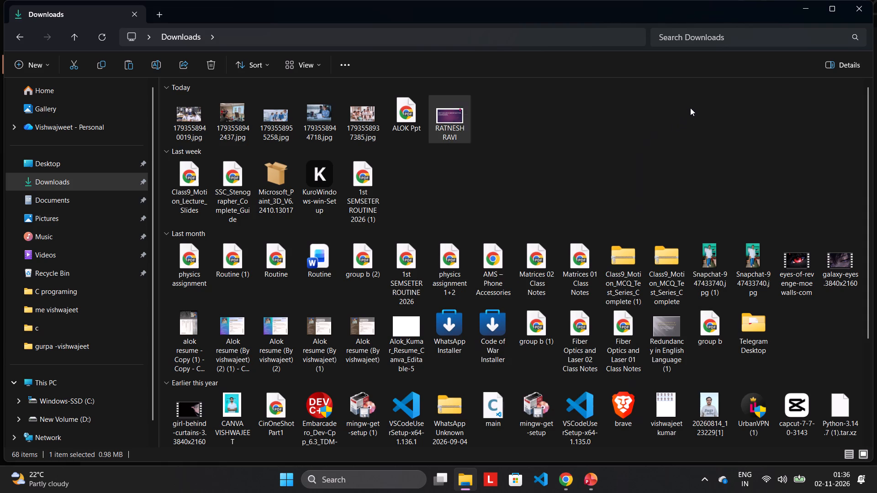
Switch to the Chrome browser window.
left_click(570, 477)
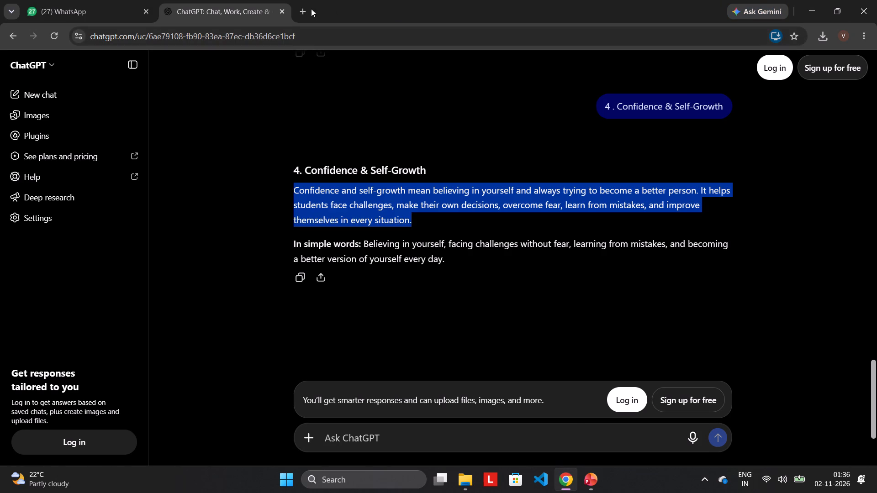